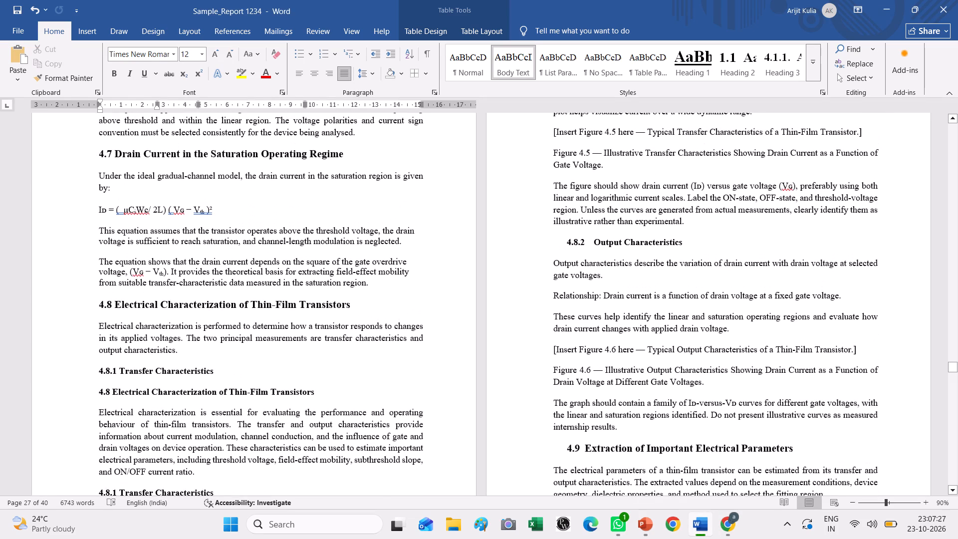
scroll(622, 363, down, 2)
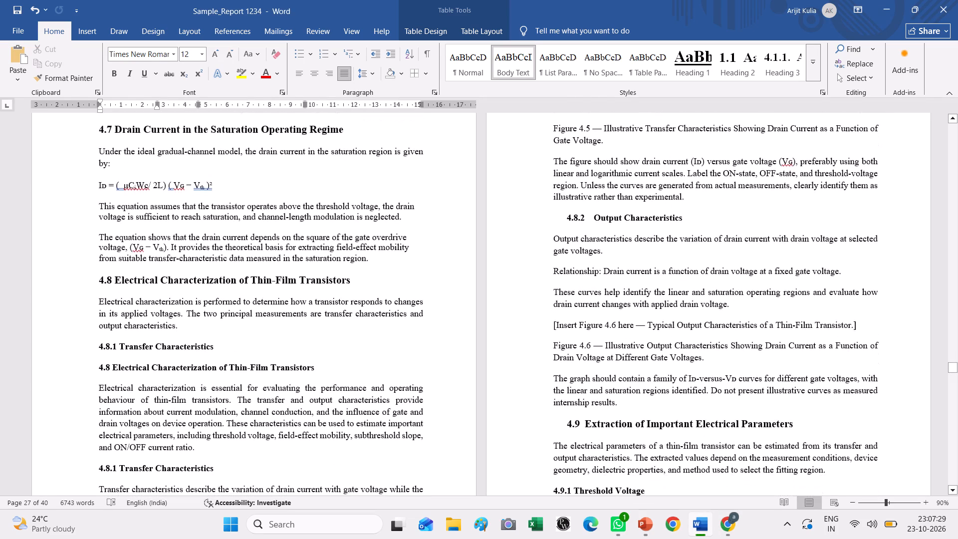
scroll(622, 363, down, 1)
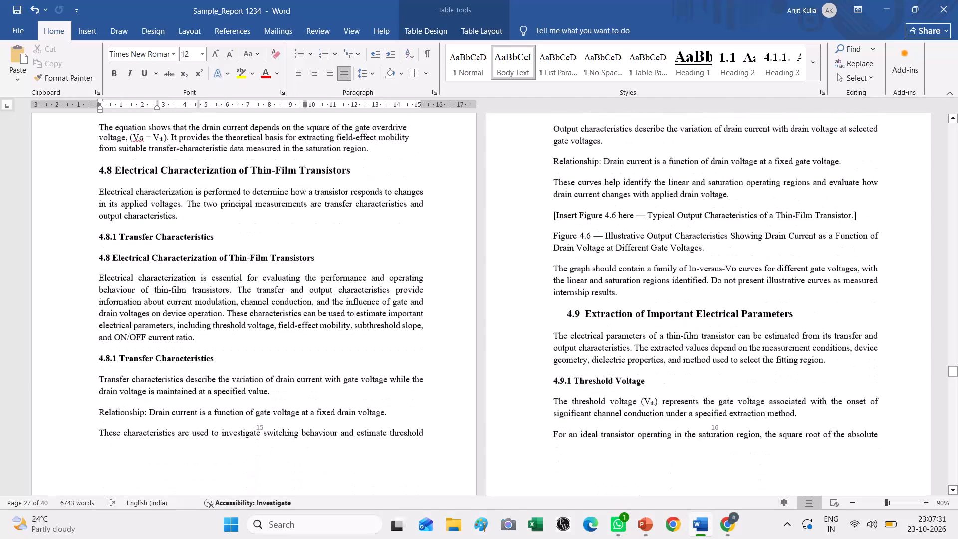
scroll(622, 363, up, 2)
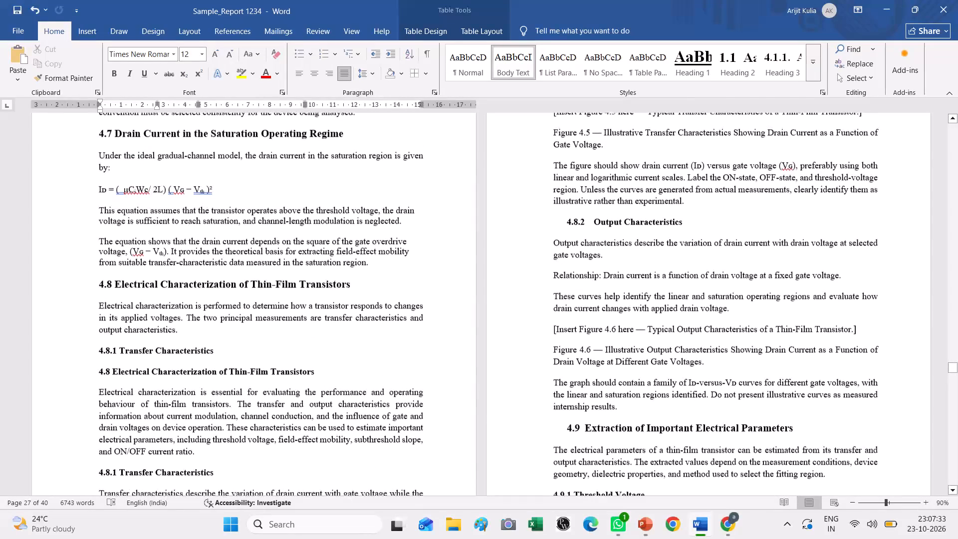
scroll(622, 363, up, 3)
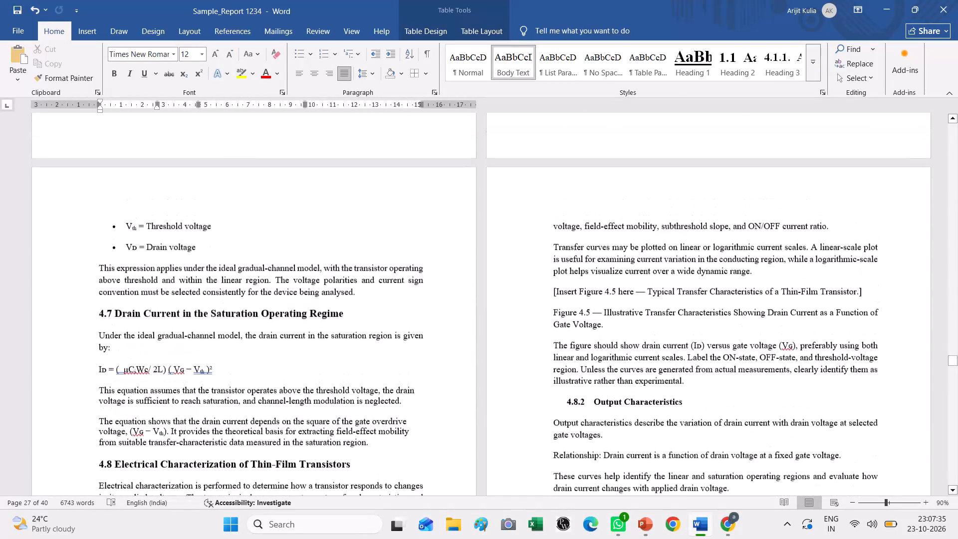
scroll(622, 363, up, 1)
scroll(622, 363, down, 2)
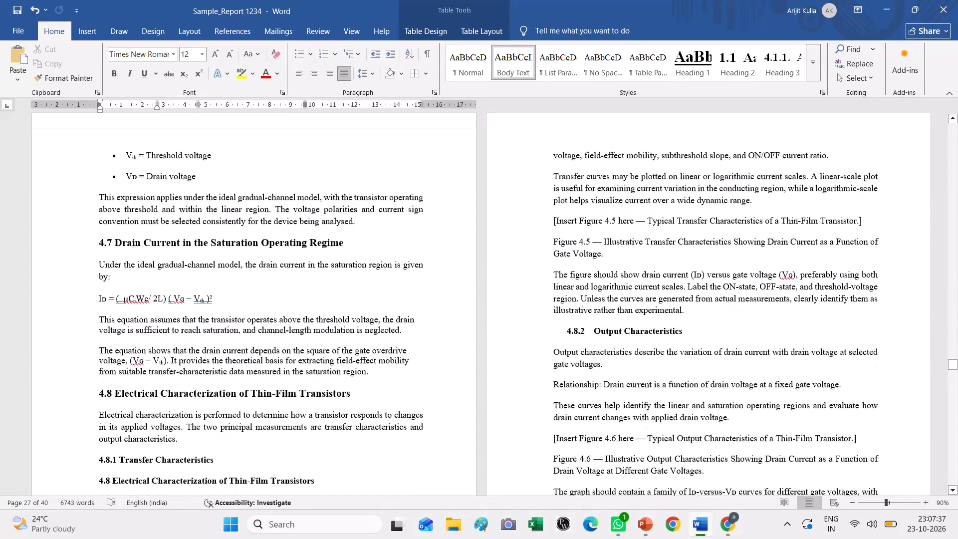
scroll(622, 363, down, 1)
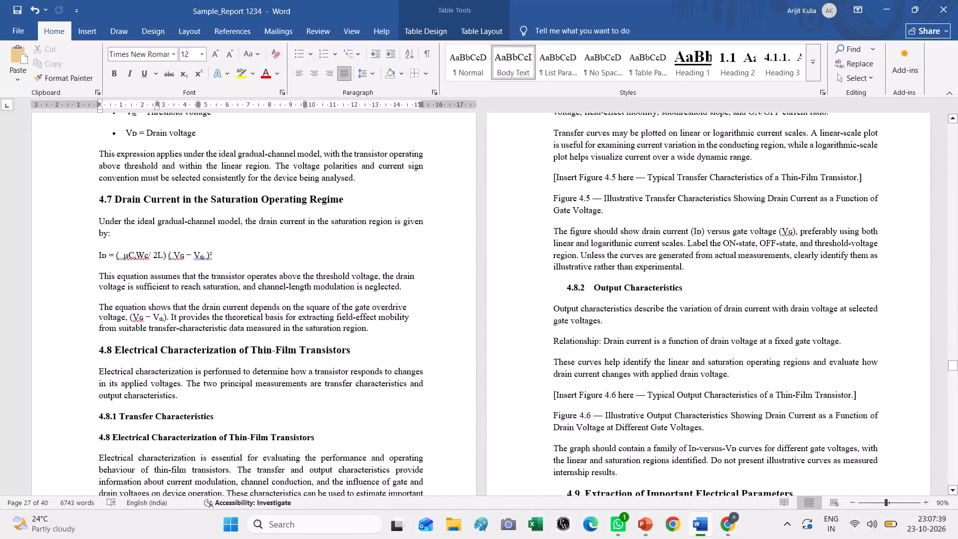
Delete the first, duplicate 4.8 heading with its short introduction and the empty 4.8.1 Transfer Characteristics heading below it.
click(262, 279)
scroll(262, 279, down, 1)
click(220, 275)
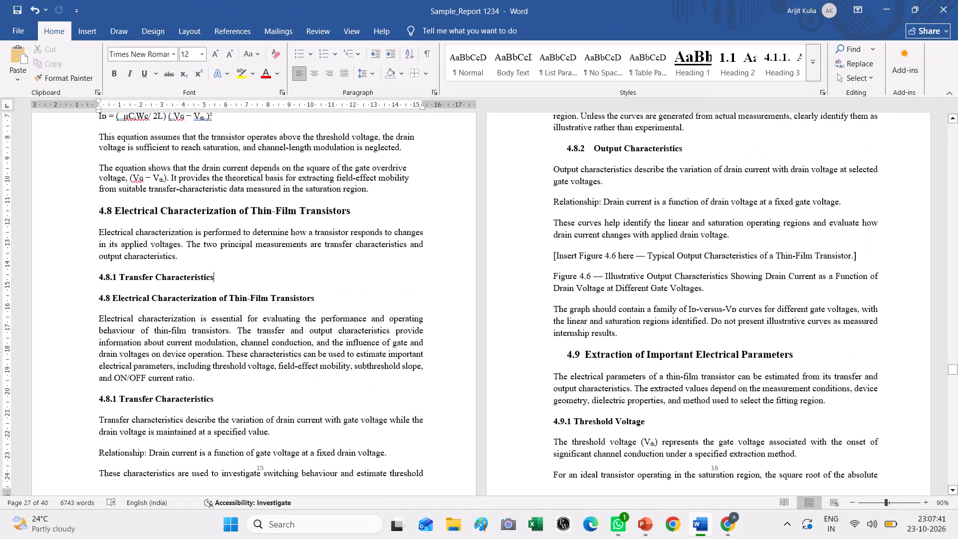
scroll(303, 247, down, 1)
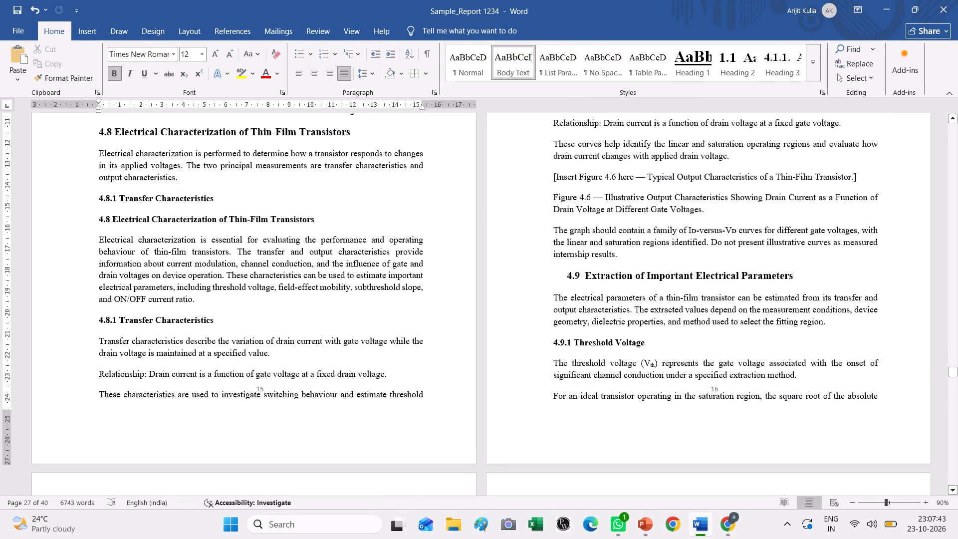
scroll(303, 247, up, 1)
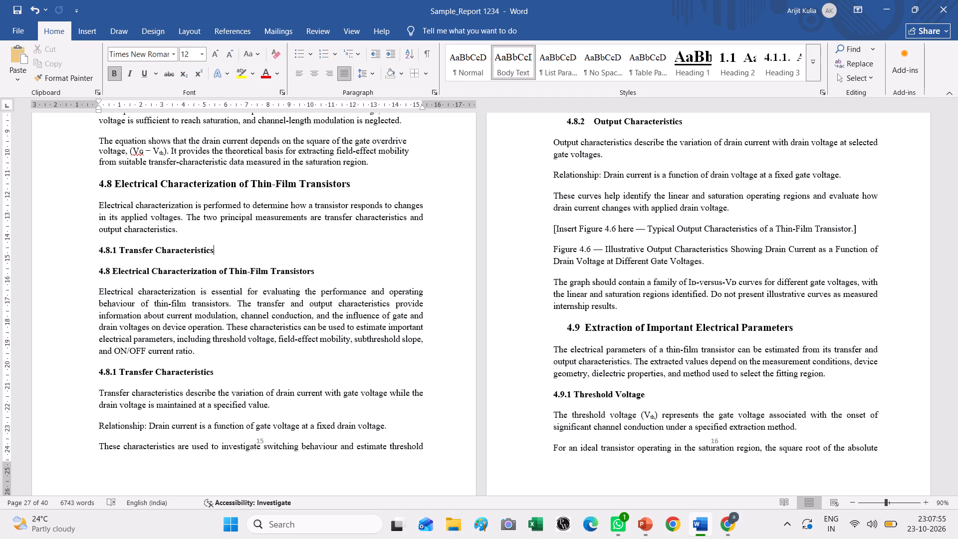
drag(240, 257, 96, 184)
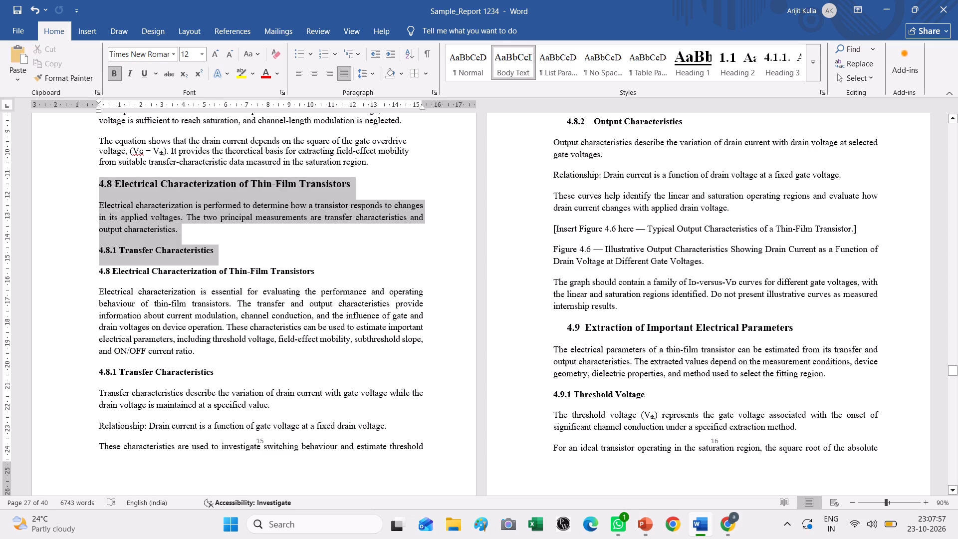
drag(96, 184, 95, 184)
key(BackSpace)
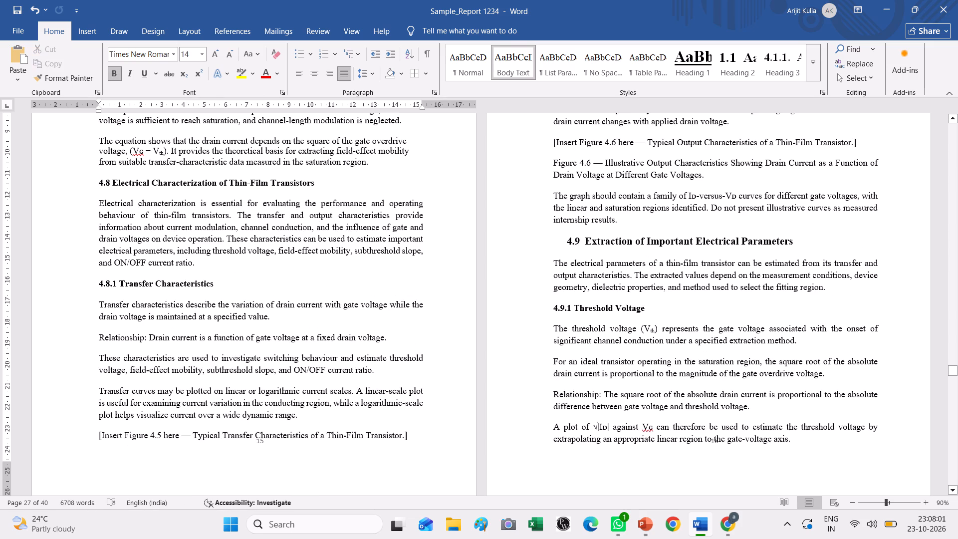
Set the font size of the remaining "4.8 Electrical Characterization of Thin-Film Transistors" heading to 14.
drag(331, 180, 99, 184)
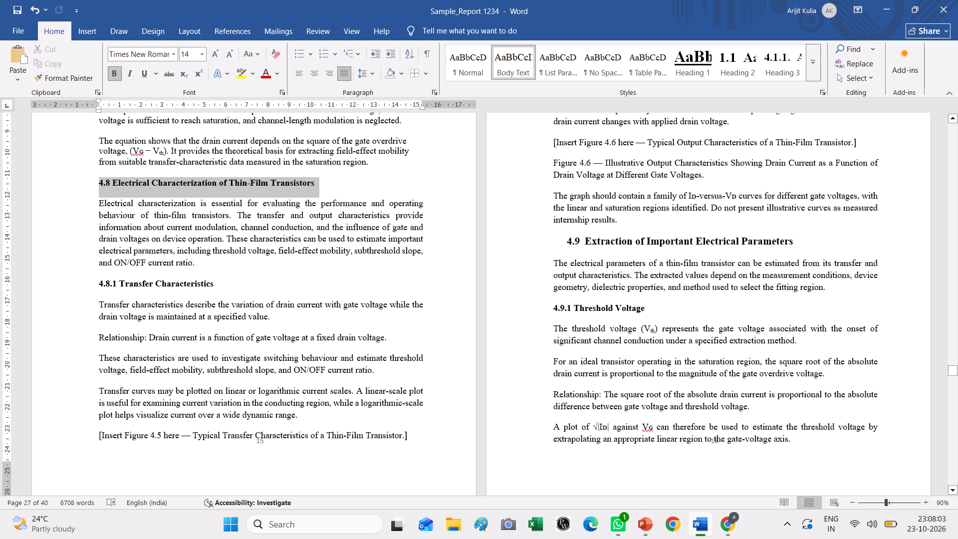
drag(99, 184, 97, 184)
click(200, 51)
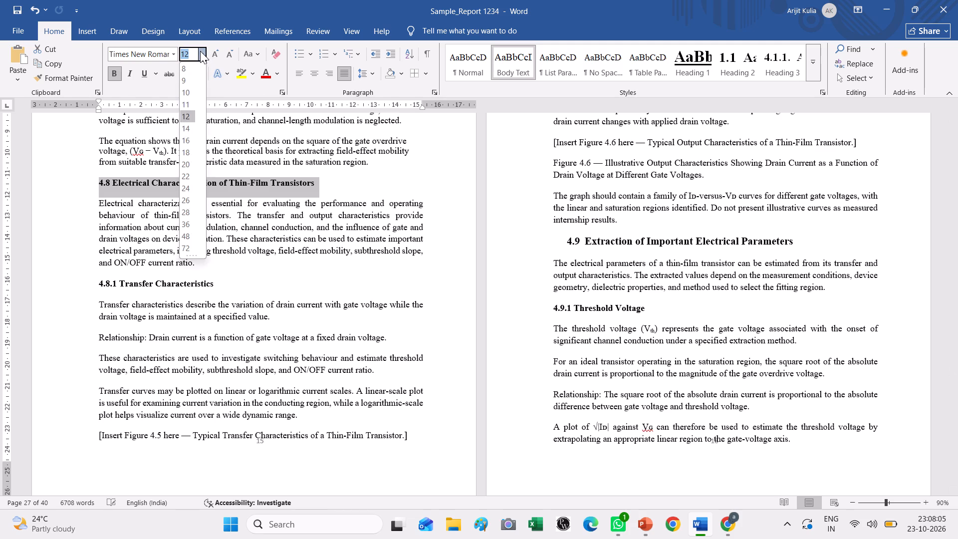
click(189, 133)
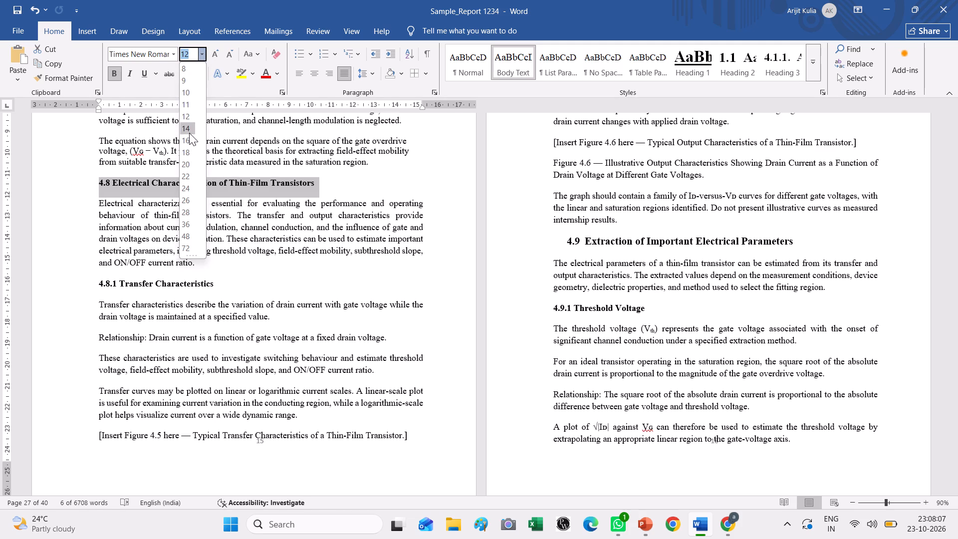
Check the 4.8 heading against the neighbouring sections and look through the surrounding pages of the report.
scroll(231, 281, up, 2)
scroll(231, 281, down, 1)
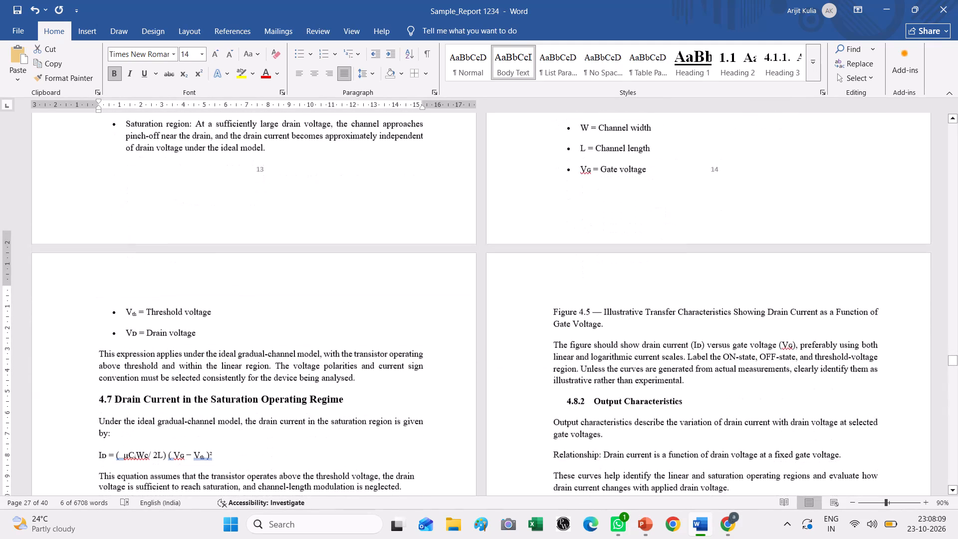
scroll(231, 281, down, 3)
scroll(231, 281, up, 4)
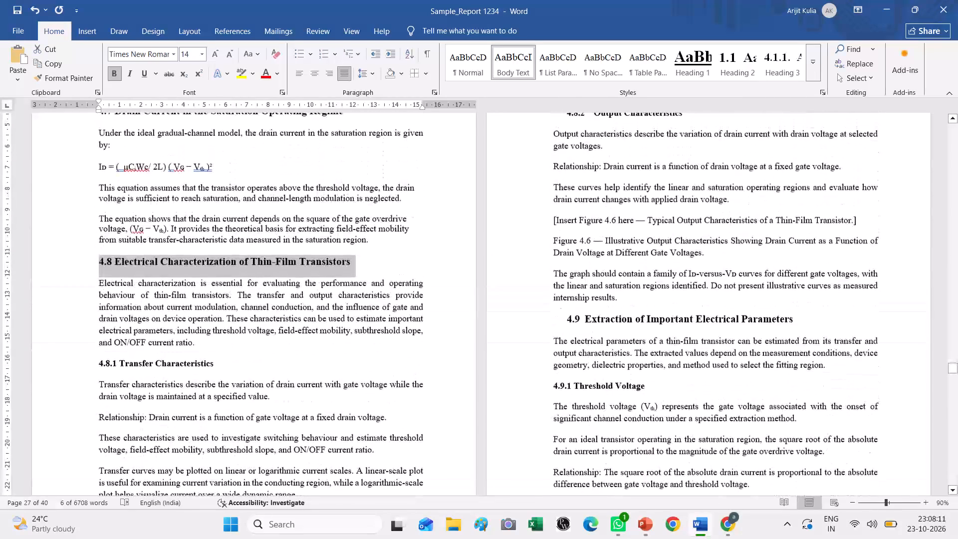
click(214, 361)
scroll(214, 361, down, 1)
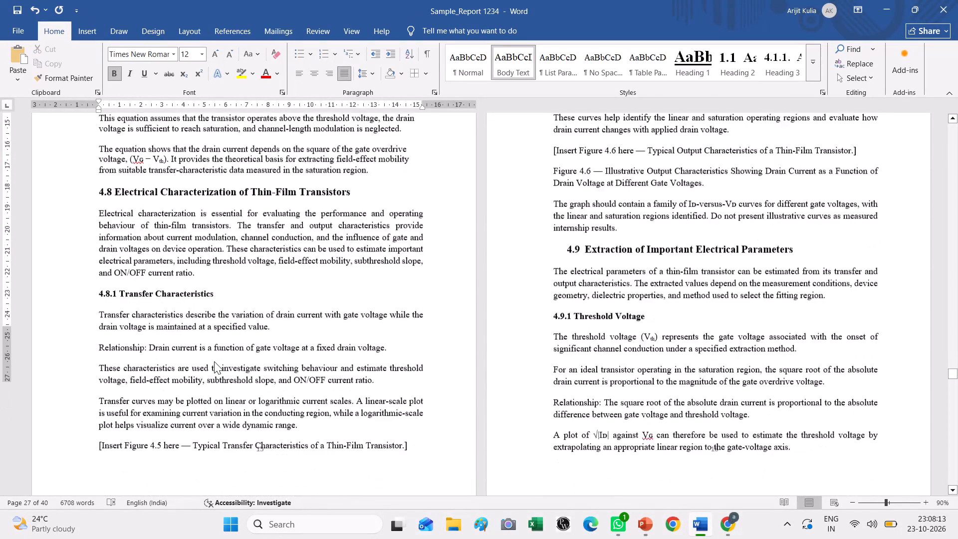
scroll(214, 361, down, 1)
scroll(214, 361, up, 3)
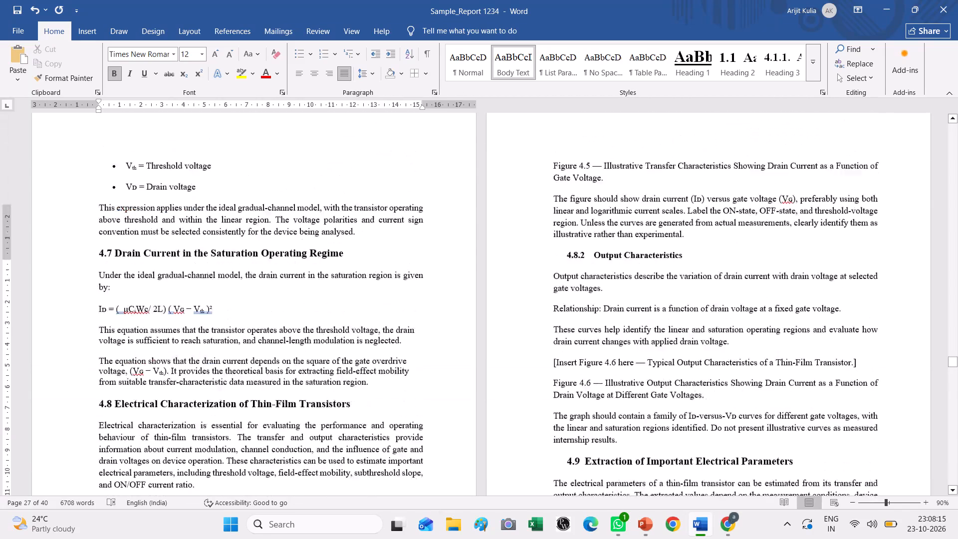
scroll(214, 361, up, 1)
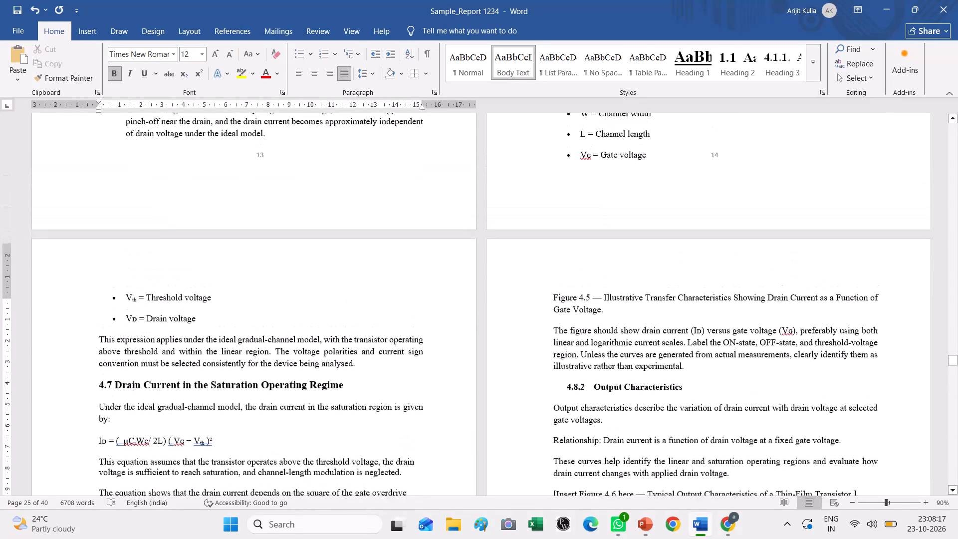
scroll(214, 361, down, 6)
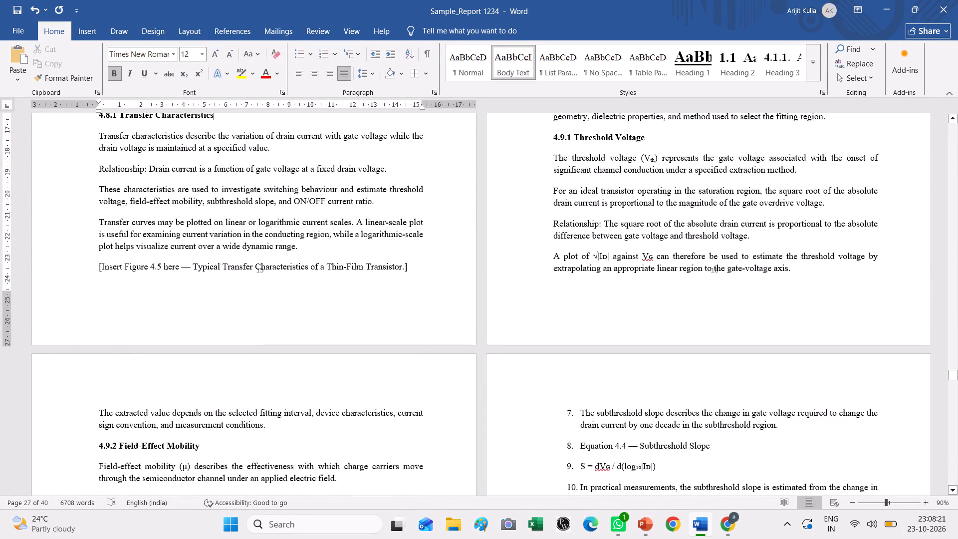
drag(91, 265, 378, 274)
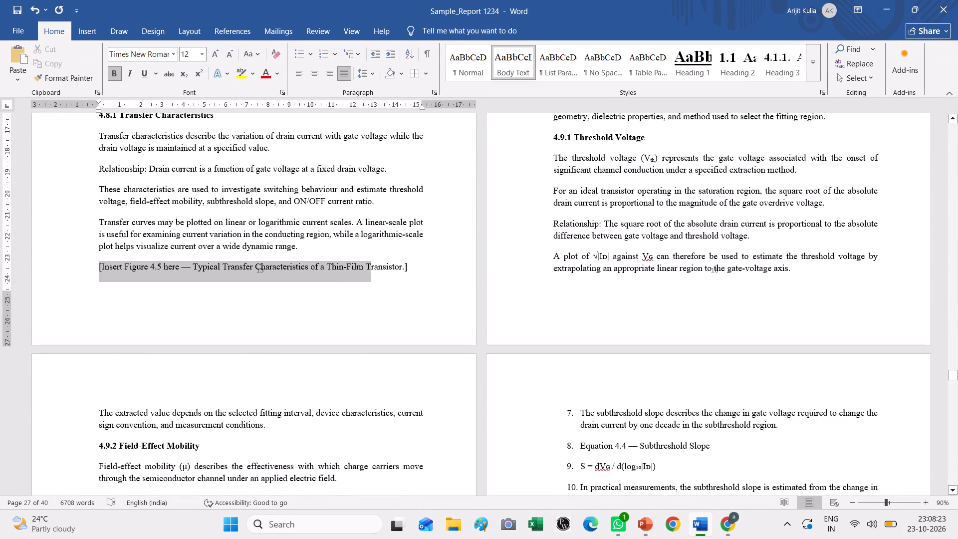
drag(378, 274, 412, 275)
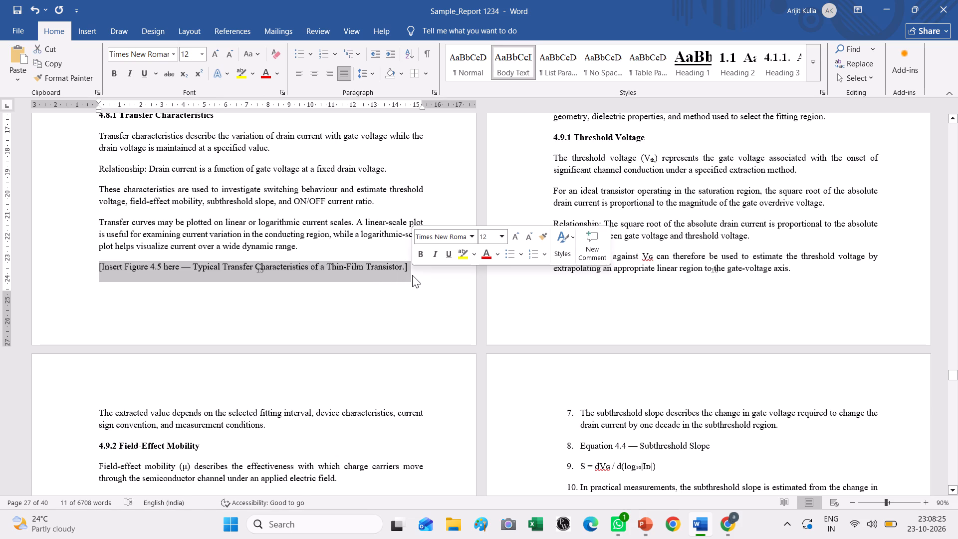
key(ctrl+v)
key(ctrl+c)
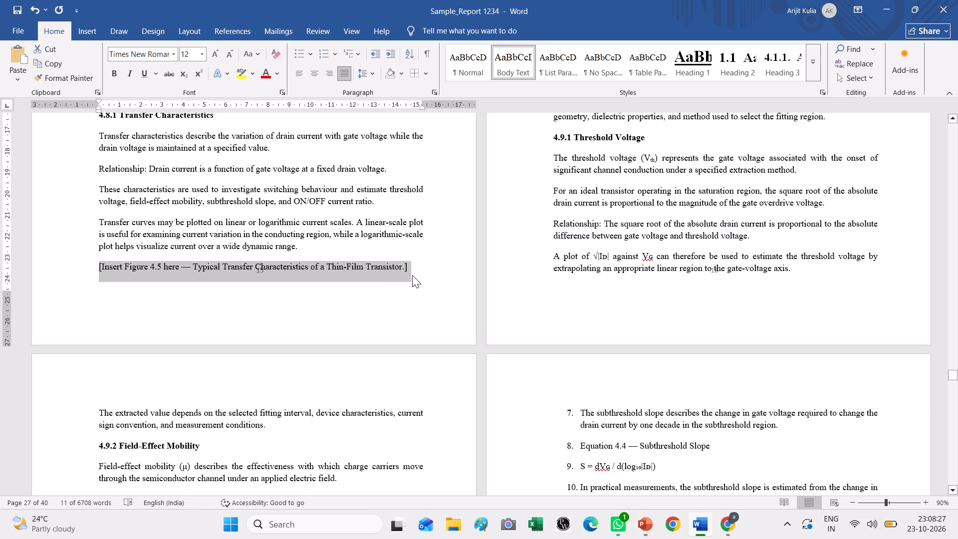
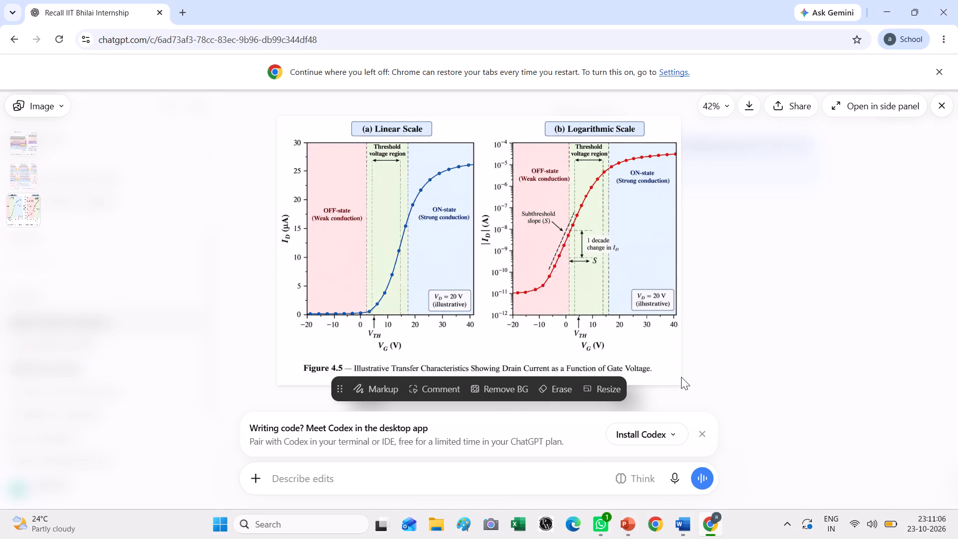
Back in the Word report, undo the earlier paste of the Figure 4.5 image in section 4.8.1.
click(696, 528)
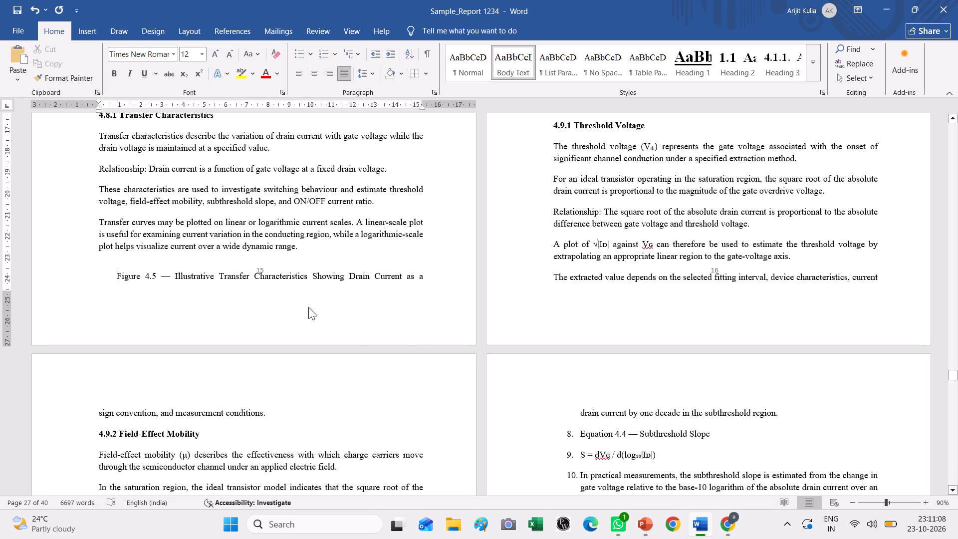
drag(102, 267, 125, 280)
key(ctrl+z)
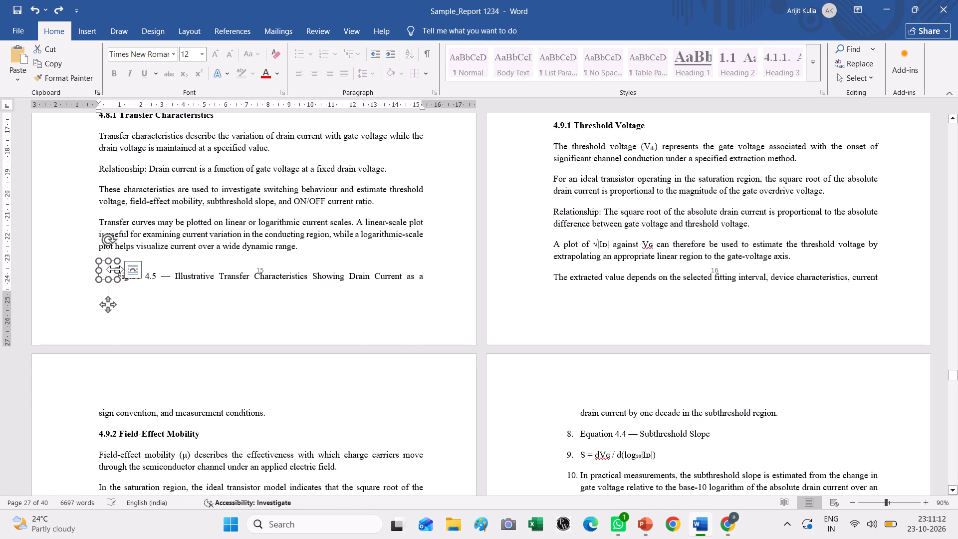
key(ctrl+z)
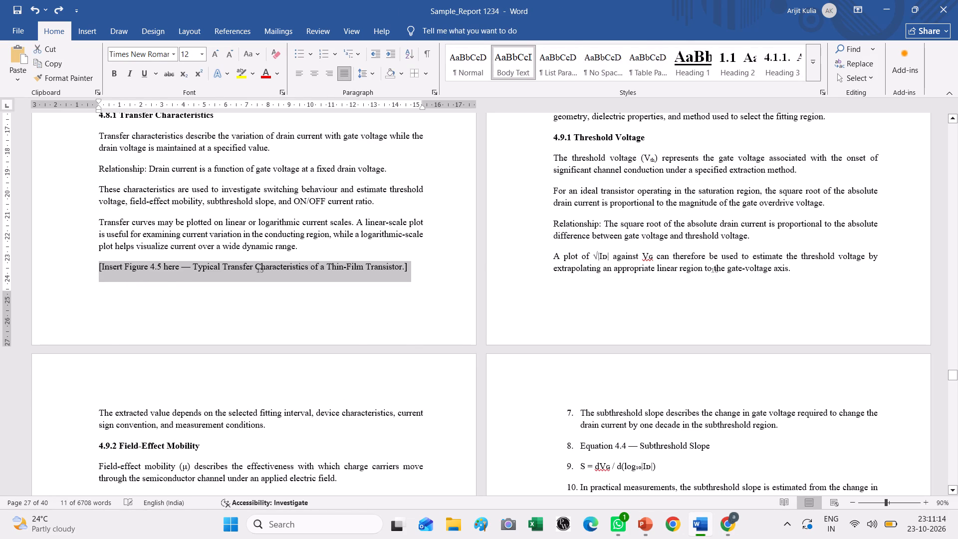
Paste the snipped Figure 4.5 image over the placeholder line in section 4.8.1.
key(ctrl+v)
scroll(313, 338, up, 6)
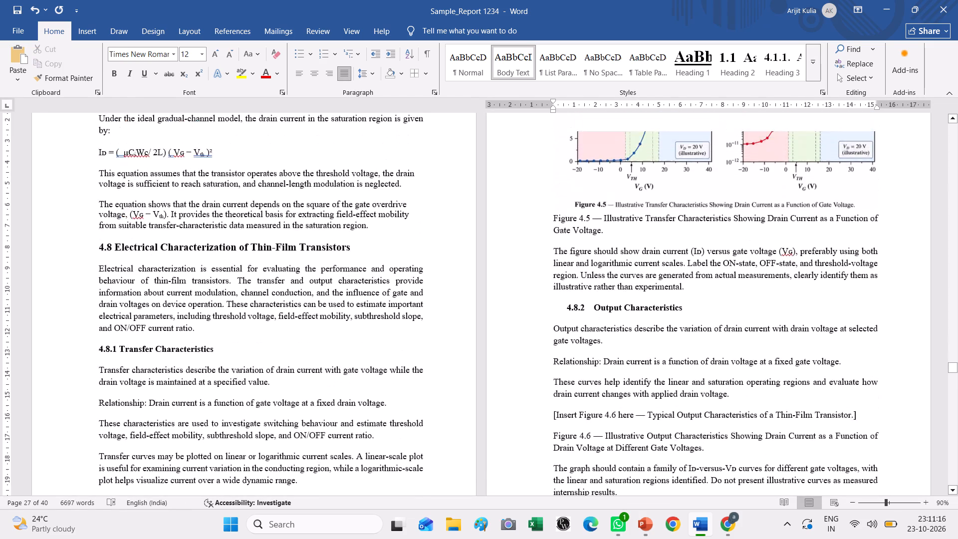
scroll(313, 339, up, 2)
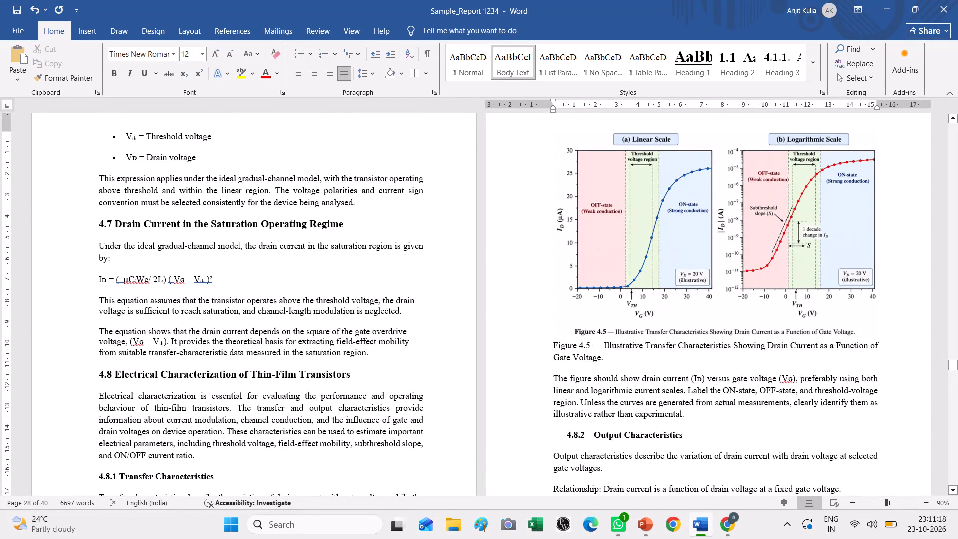
Delete the duplicate Figure 4.5 caption text below the inserted image.
drag(625, 359, 558, 345)
key(BackSpace)
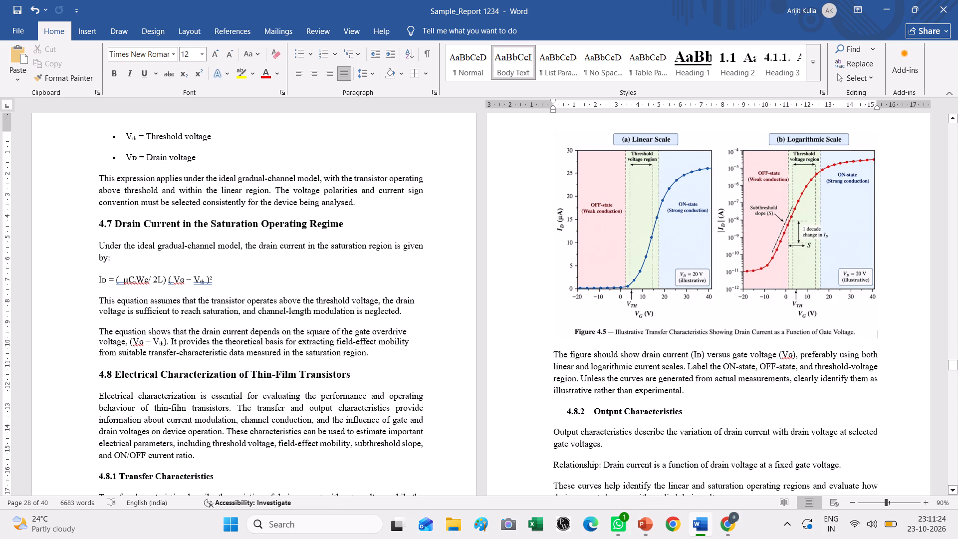
Examine the text after Figure 4.5 and the numbering and indentation of the 4.8.2 and 4.9 headings.
scroll(616, 332, down, 3)
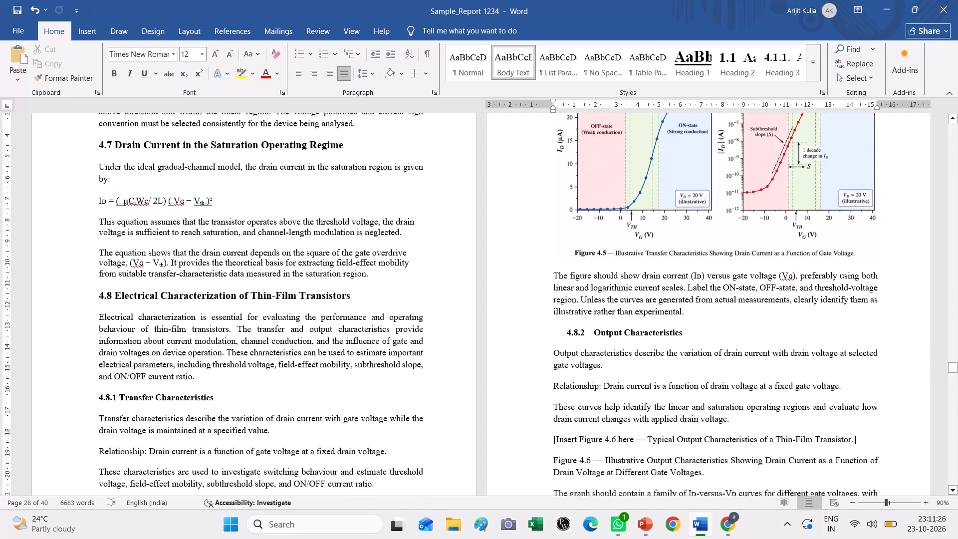
scroll(614, 335, down, 2)
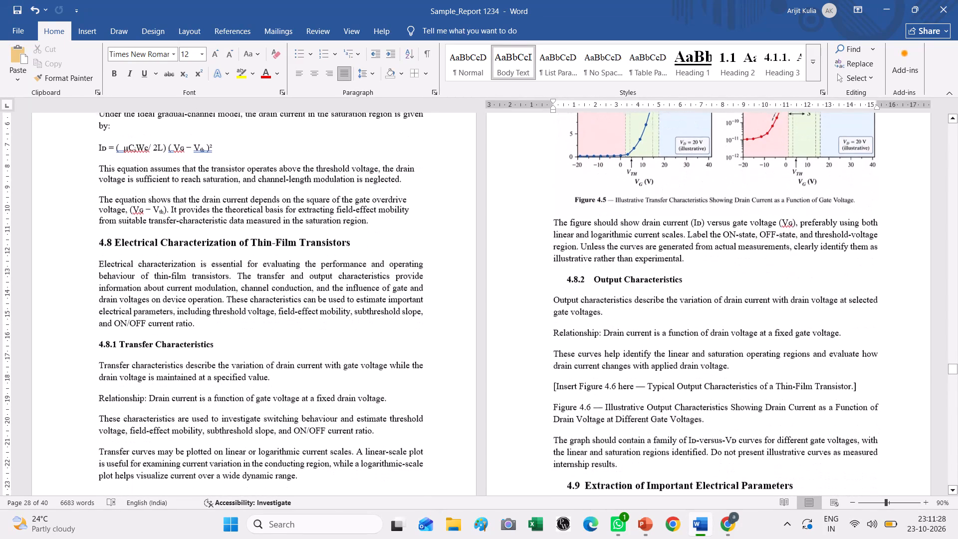
scroll(612, 297, down, 1)
click(565, 252)
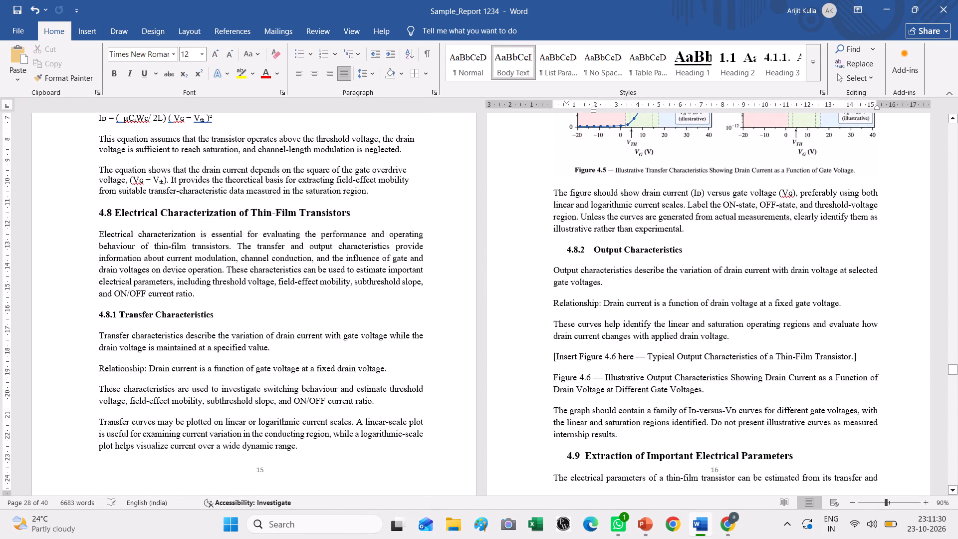
click(564, 248)
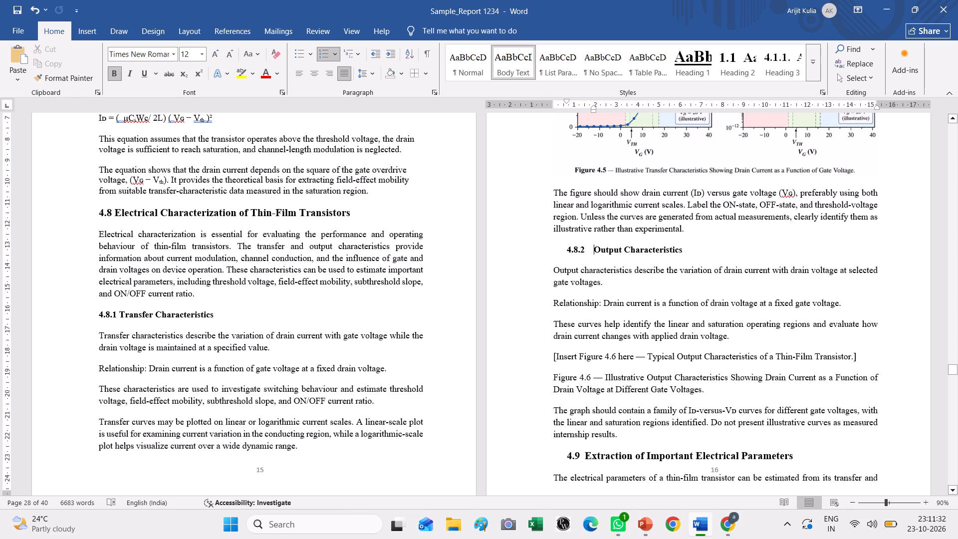
scroll(632, 312, down, 3)
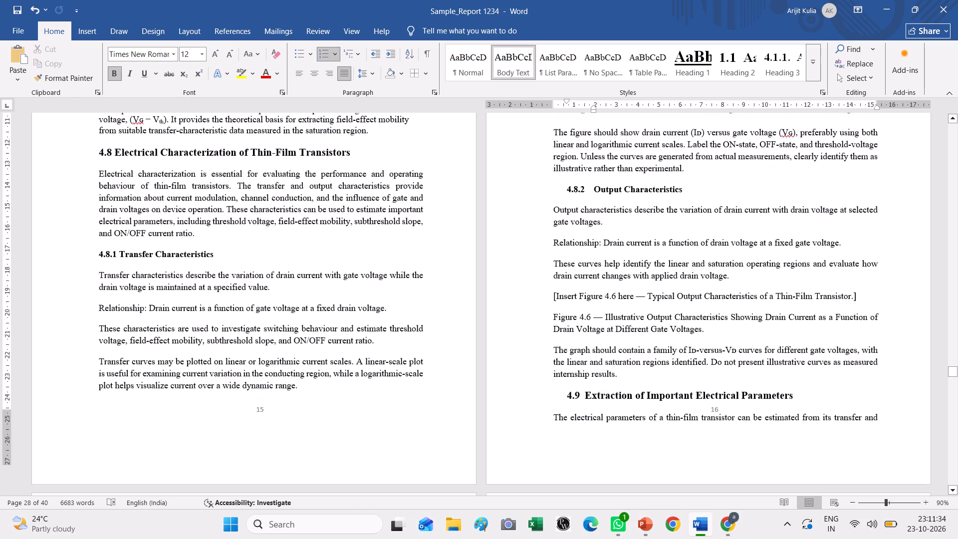
scroll(632, 312, up, 3)
scroll(632, 312, down, 3)
click(567, 375)
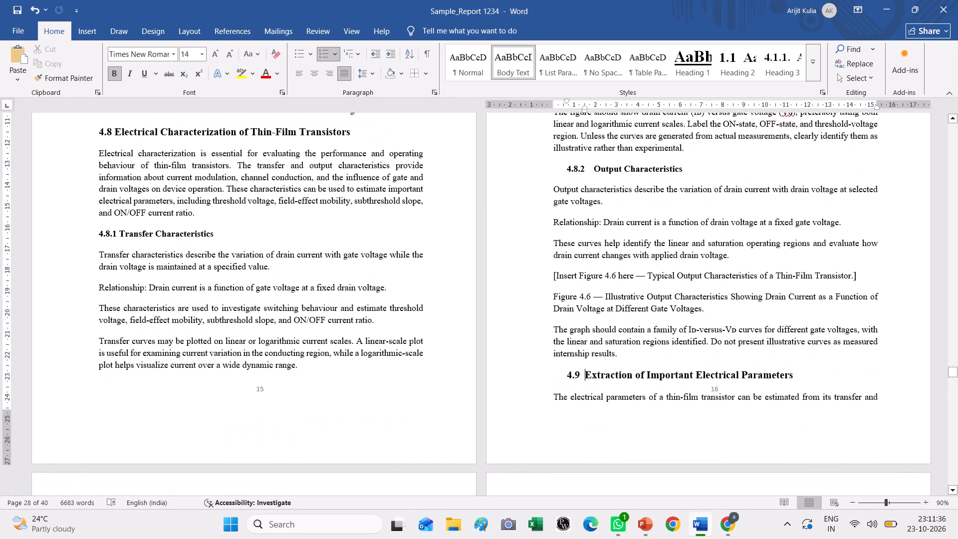
scroll(629, 177, up, 2)
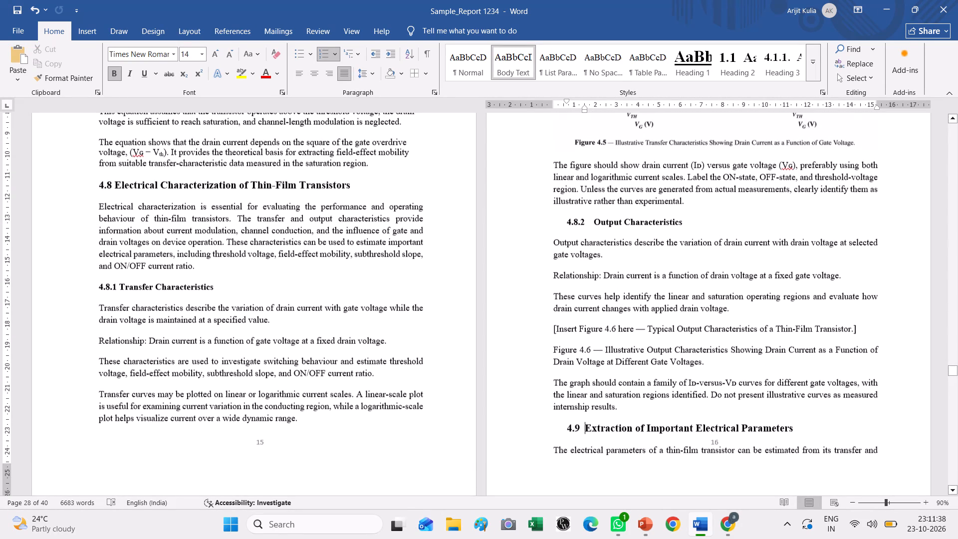
Insert an empty paragraph between the Figure 4.5 description and the 4.8.2 Output Characteristics heading.
click(693, 203)
key(Return)
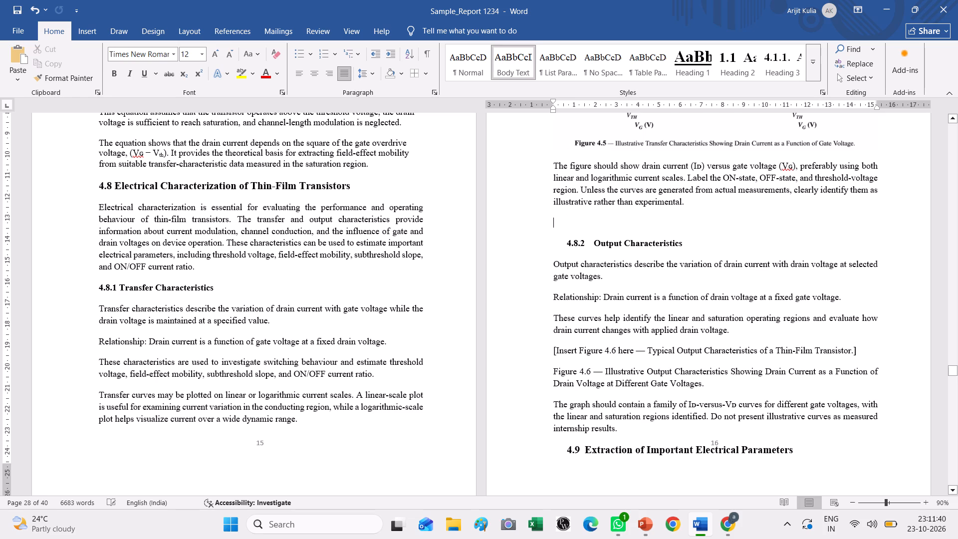
Delete the empty paragraph above the 4.8.2 Output Characteristics heading.
click(562, 258)
drag(562, 259, 567, 251)
double_click(567, 250)
click(563, 242)
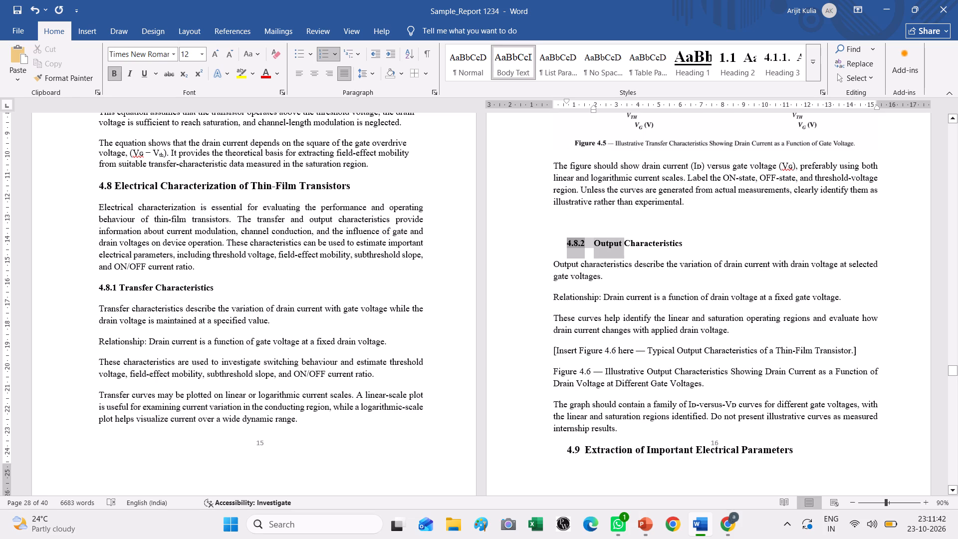
click(561, 228)
drag(562, 243, 541, 226)
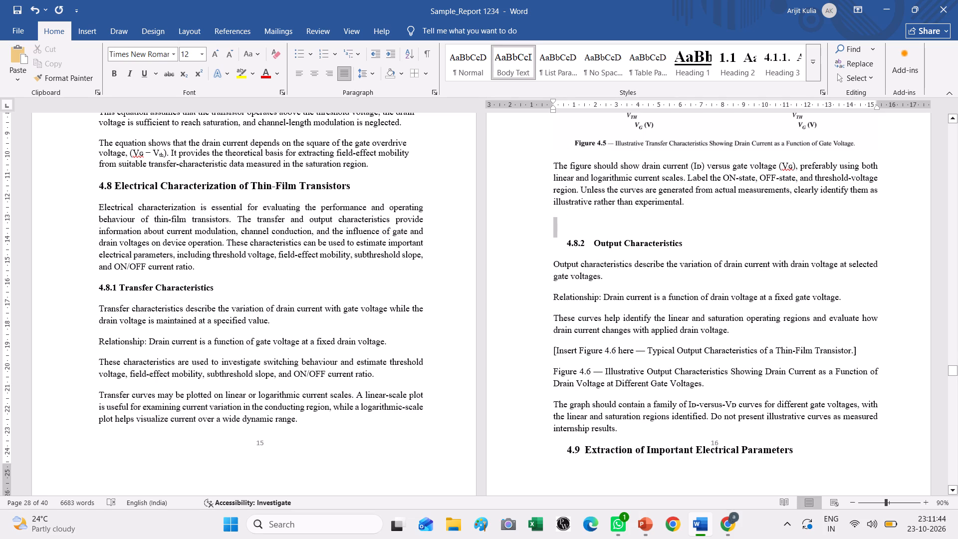
drag(541, 226, 536, 223)
key(BackSpace)
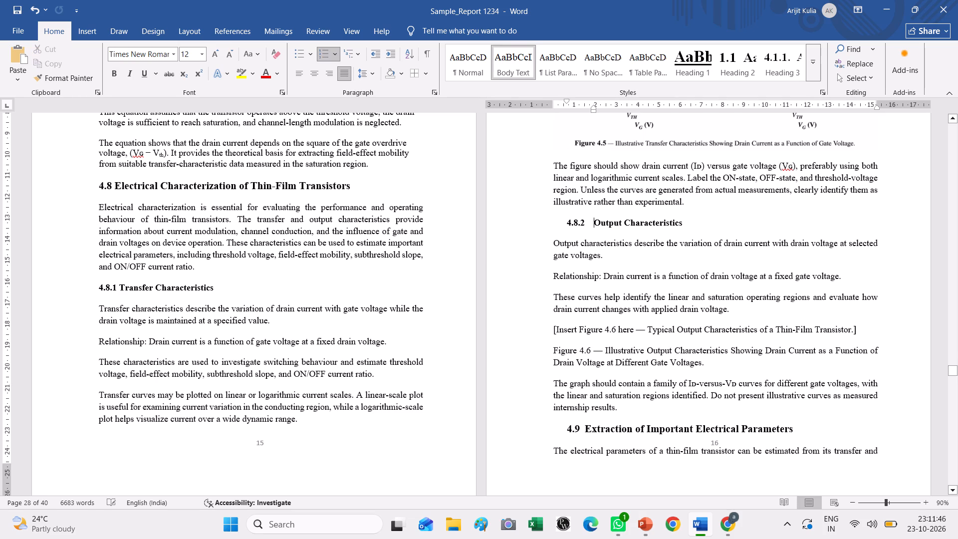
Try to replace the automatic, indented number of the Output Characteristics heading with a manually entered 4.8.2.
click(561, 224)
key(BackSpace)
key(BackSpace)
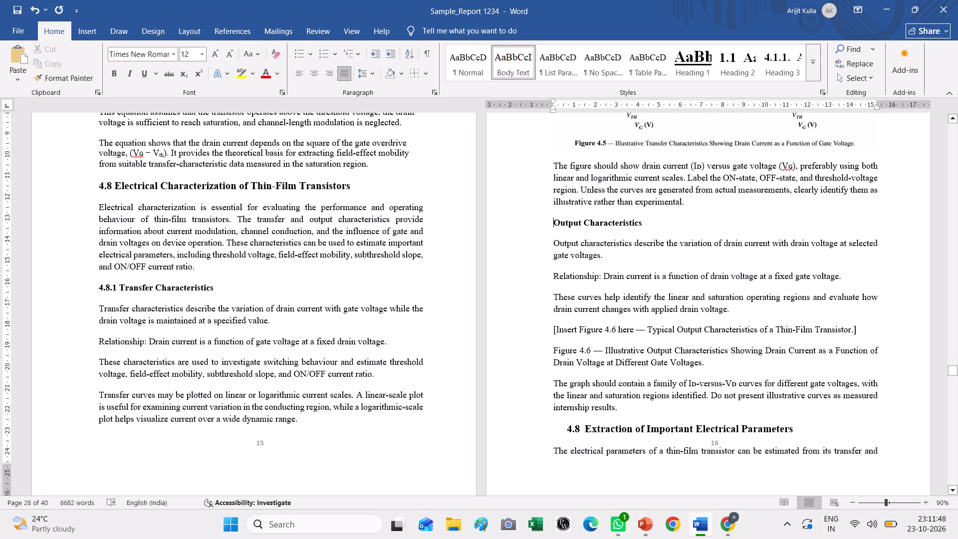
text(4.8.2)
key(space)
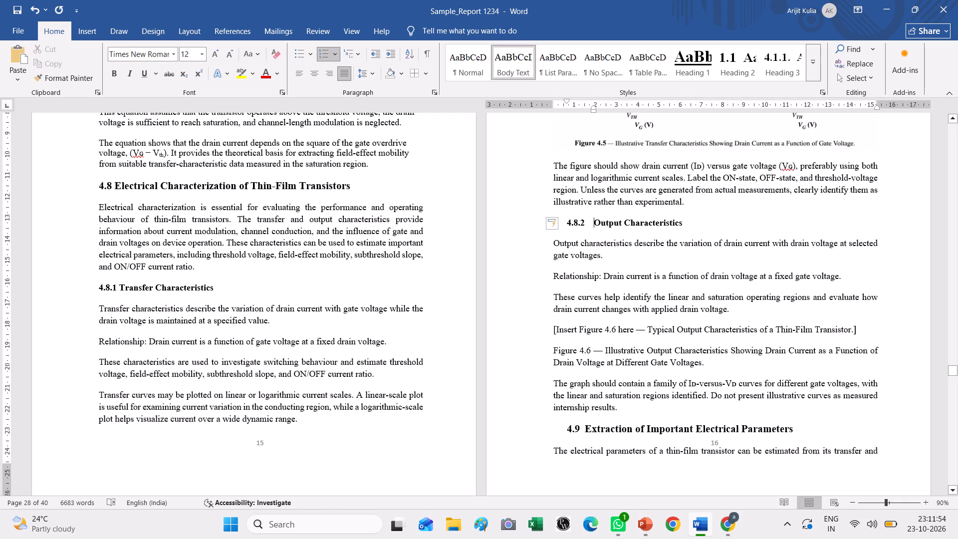
Replace the automatic number of the Extraction of Important Electrical Parameters heading with a manually entered 4.9, flush with the text margin.
click(565, 428)
key(BackSpace)
key(BackSpace)
key(BackSpace)
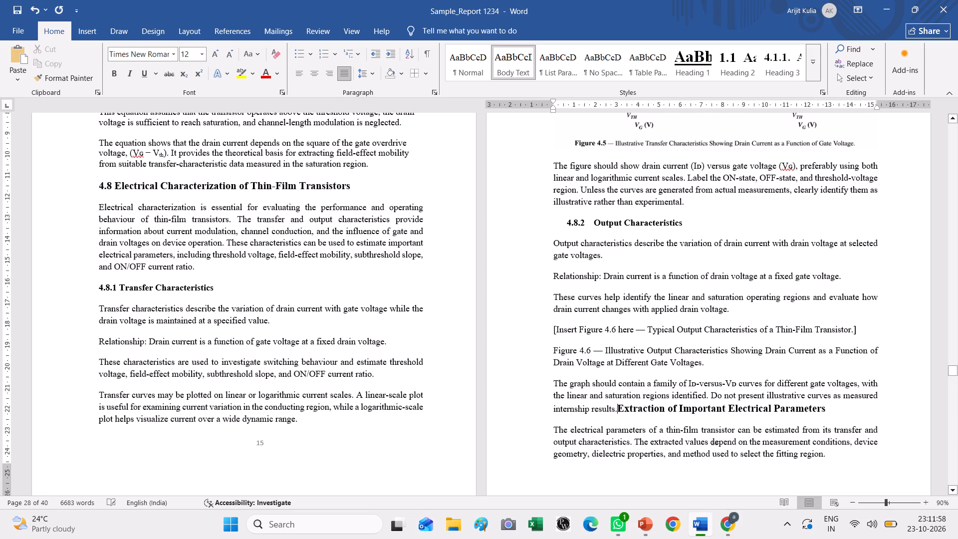
key(Return)
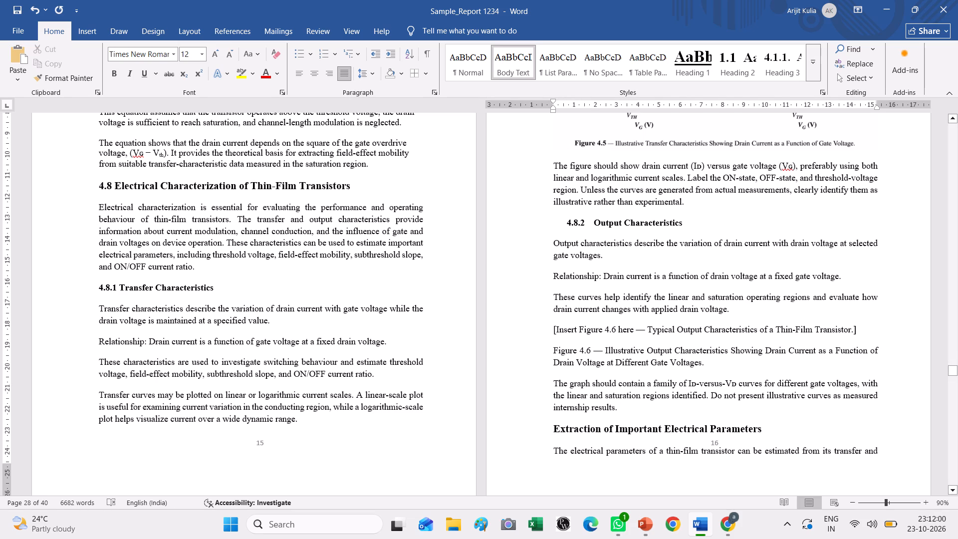
text(4.9)
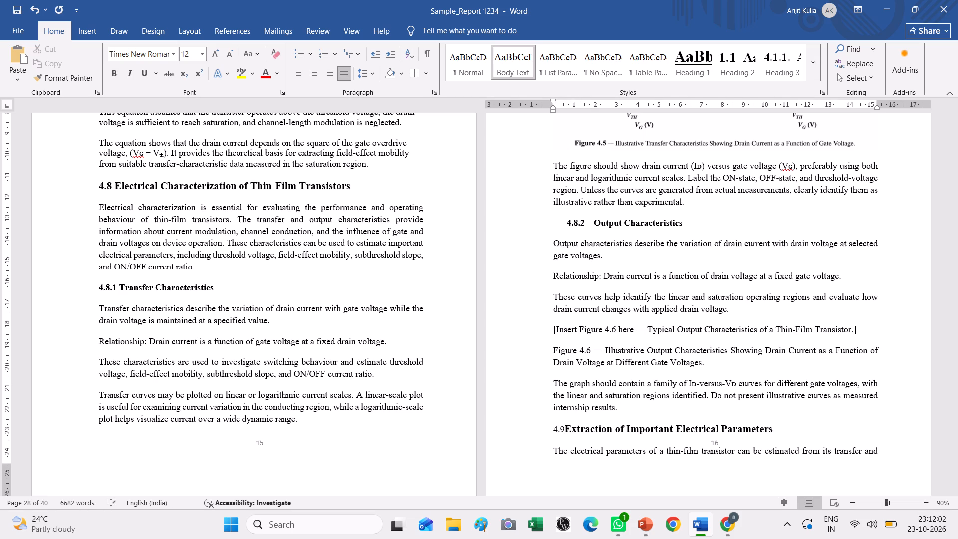
key(space)
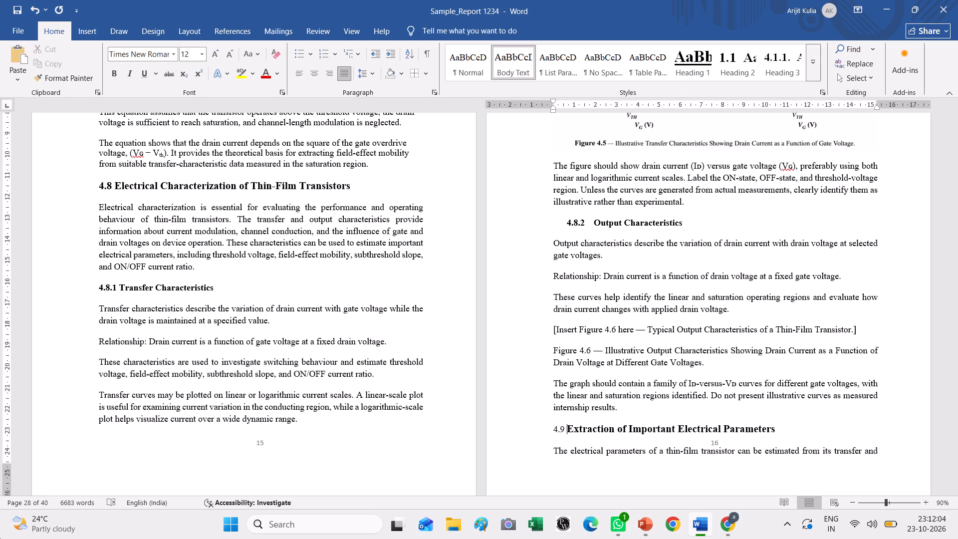
Format the number 4.9 in the Extraction of Important Electrical Parameters heading as bold, 14 pt.
drag(566, 429, 557, 427)
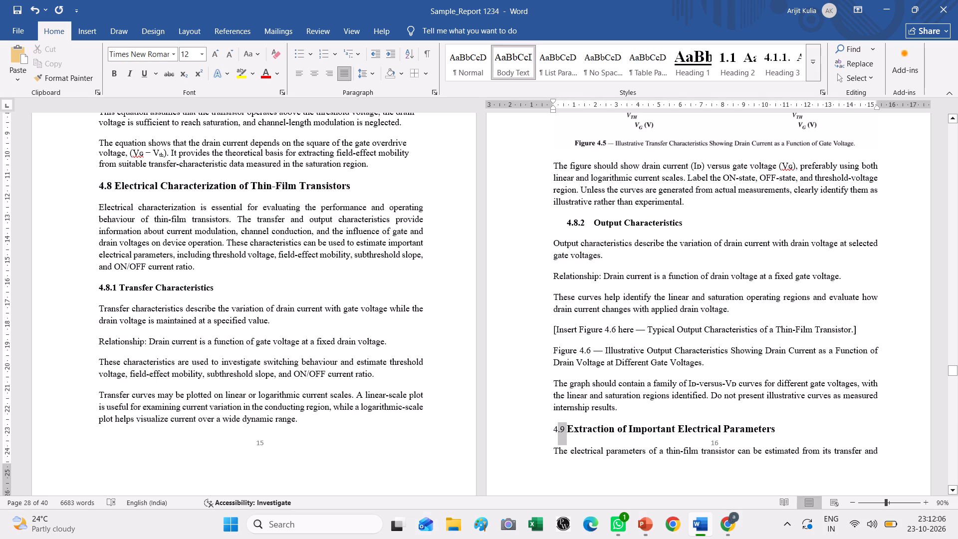
drag(557, 427, 554, 427)
click(566, 403)
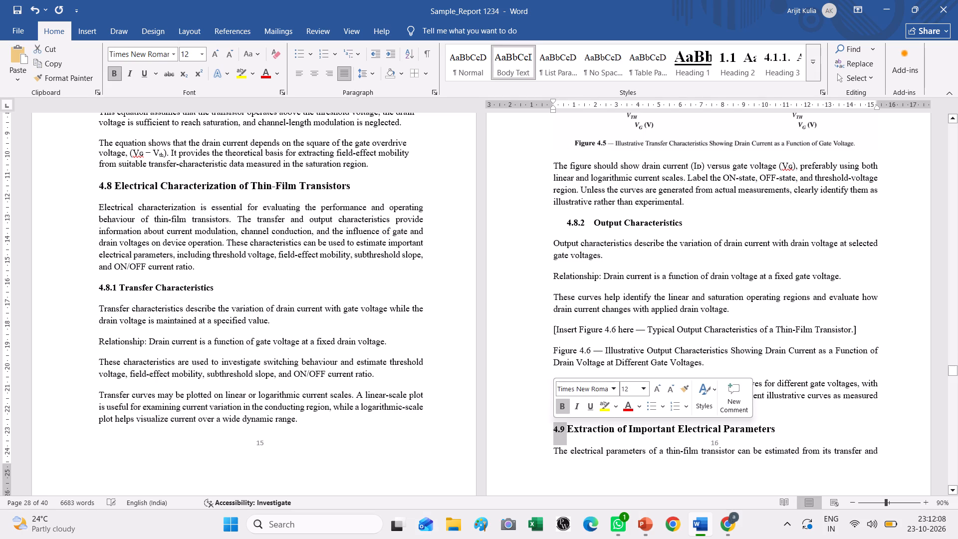
click(595, 428)
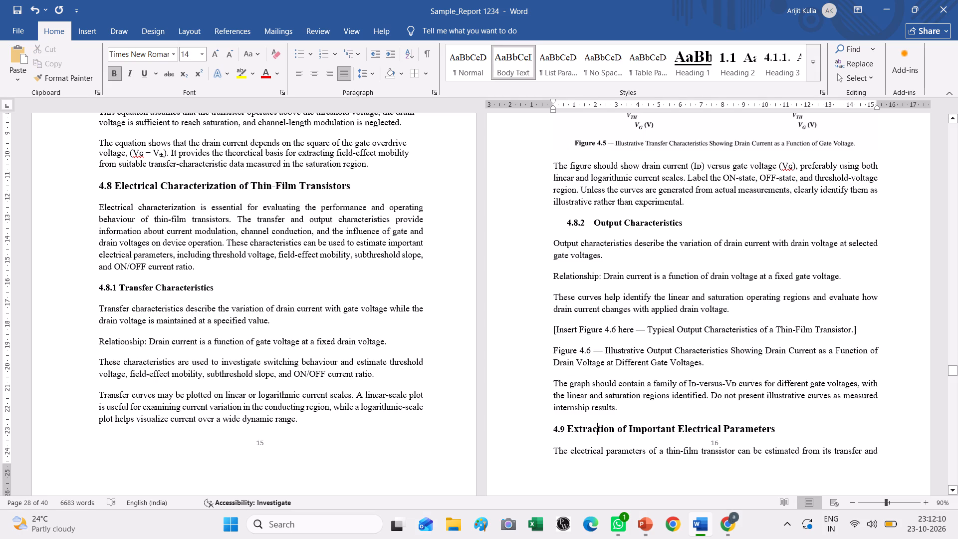
drag(566, 430, 554, 426)
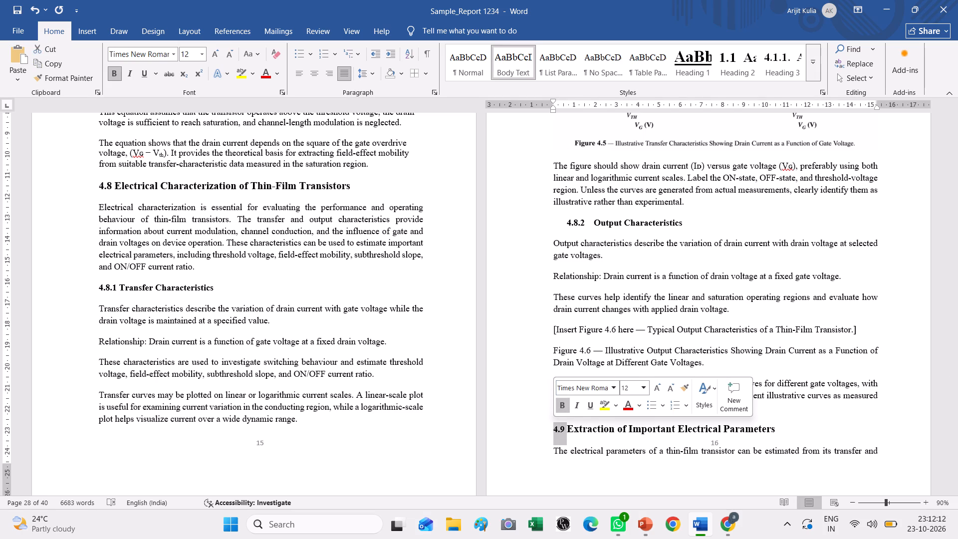
click(639, 386)
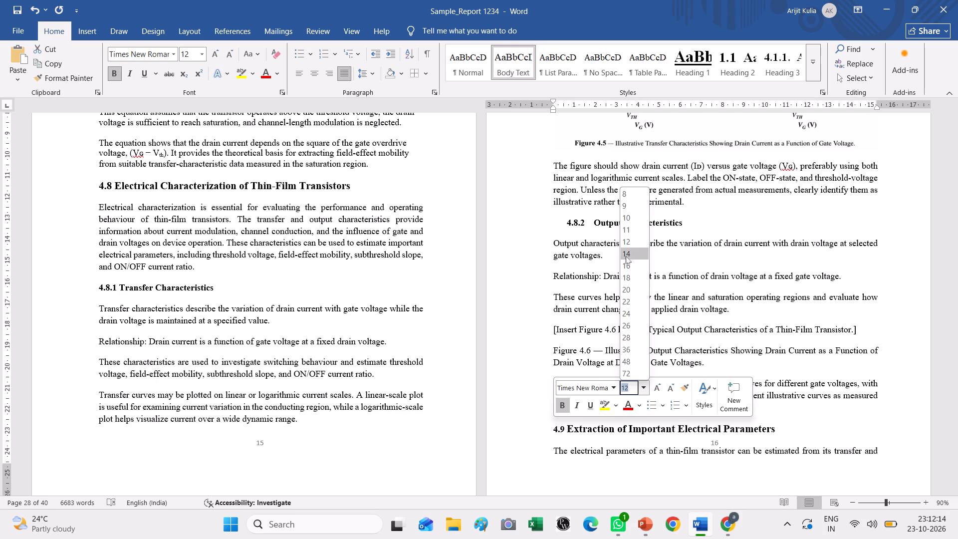
click(626, 256)
scroll(886, 538, down, 2)
scroll(793, 350, down, 2)
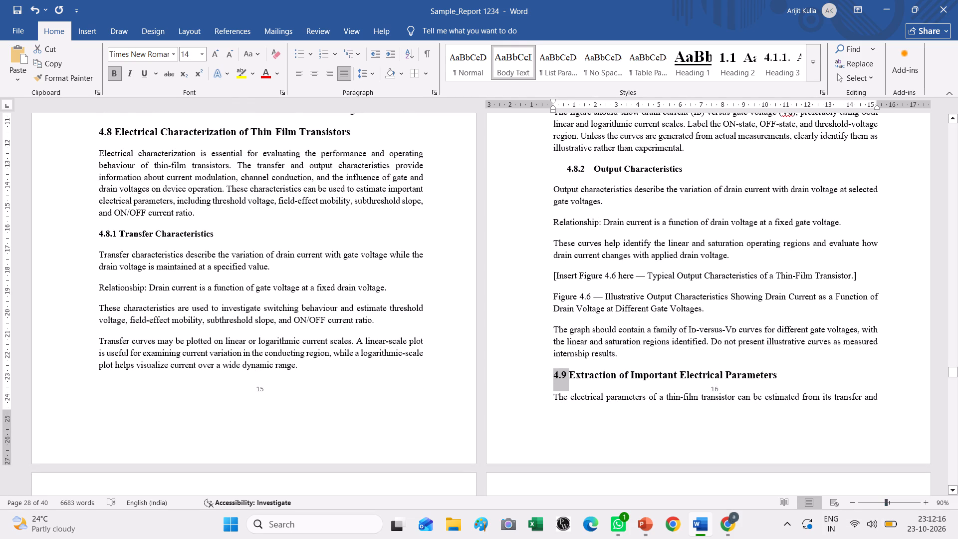
click(751, 416)
Examine sections 4.9.1 to 4.9.4 for their equation captions, list numbering and figure placeholders.
scroll(751, 416, down, 8)
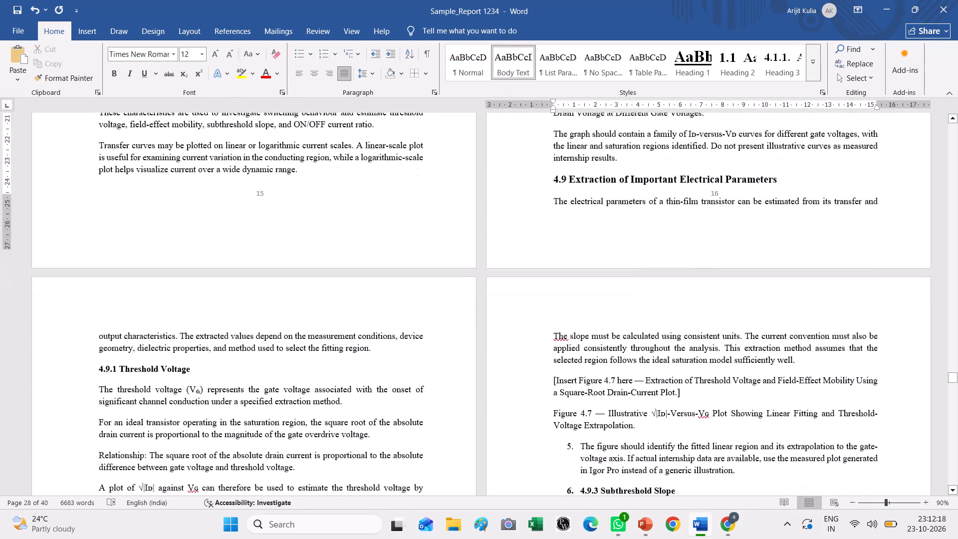
scroll(751, 416, down, 1)
scroll(568, 360, down, 2)
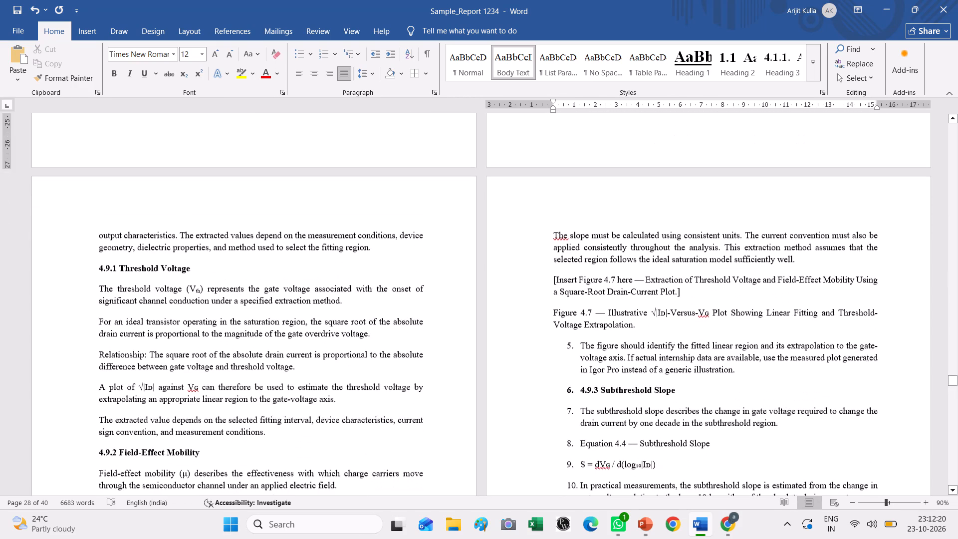
scroll(579, 360, down, 6)
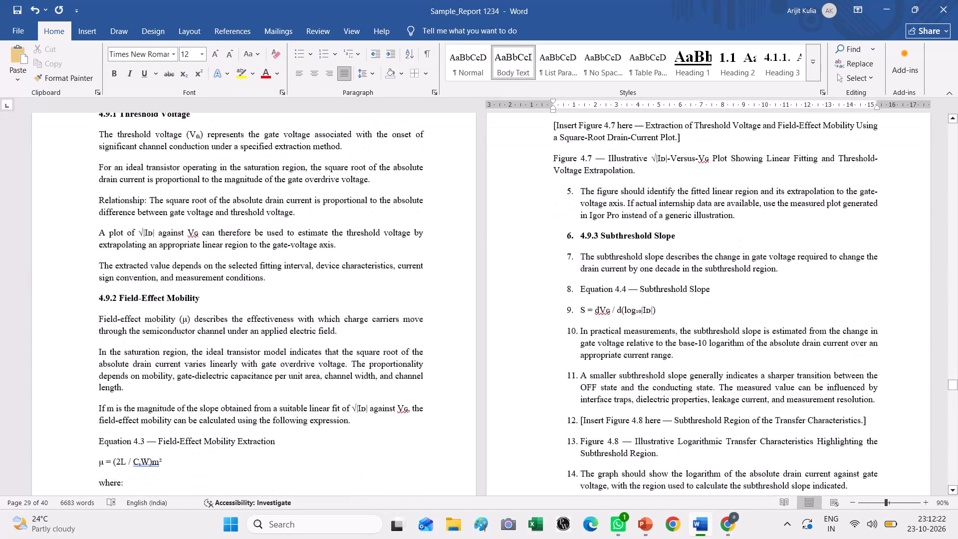
scroll(579, 360, down, 2)
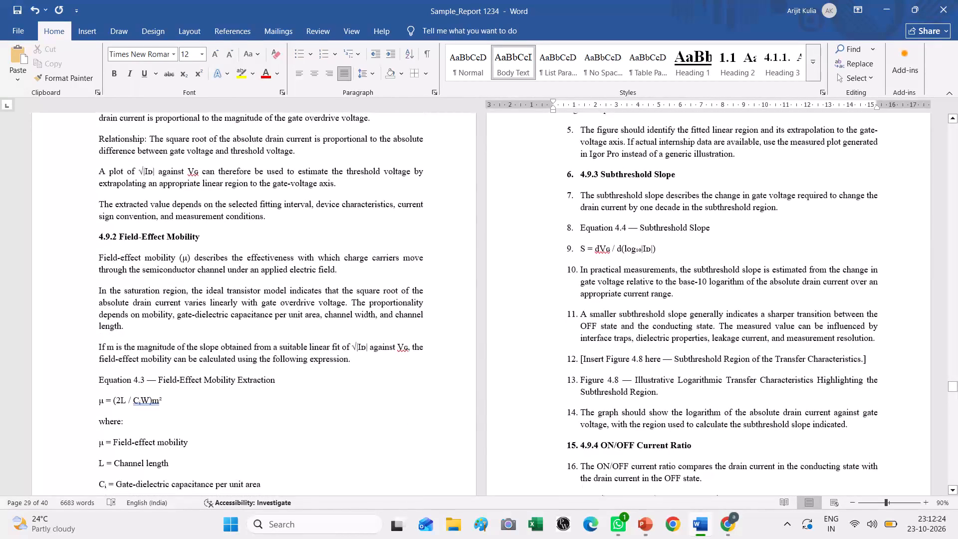
scroll(579, 360, down, 4)
scroll(579, 360, up, 2)
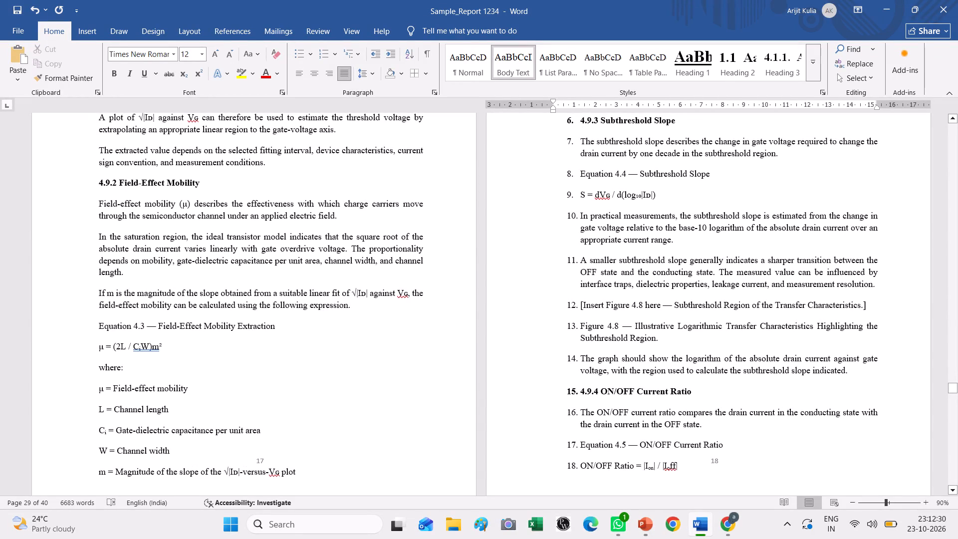
Make the Equation 4.3 — Field-Effect Mobility Extraction caption in section 4.9.2 bold.
drag(279, 328, 93, 326)
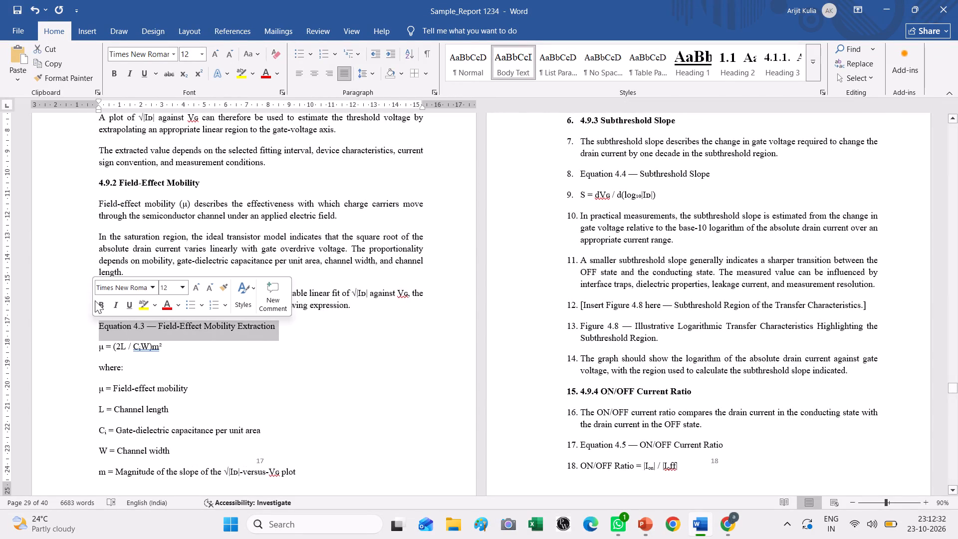
click(105, 305)
click(240, 352)
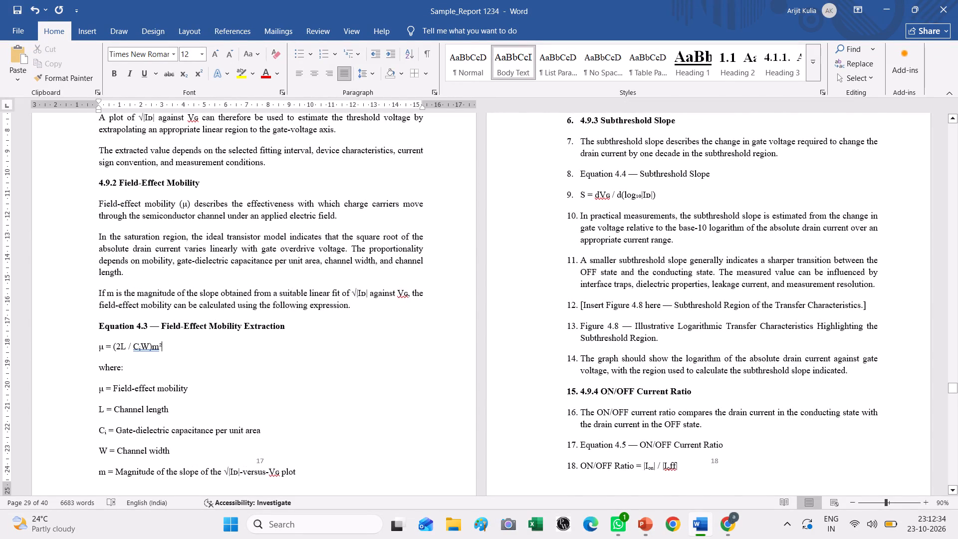
Review sections 4.6 to 4.8 to compare how the earlier drain current equations are captioned.
scroll(304, 359, up, 10)
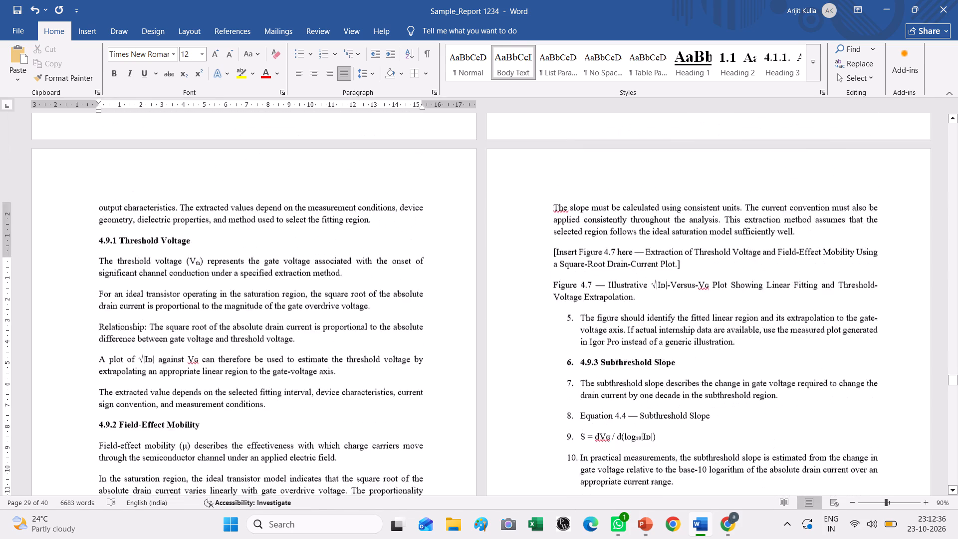
scroll(308, 364, up, 18)
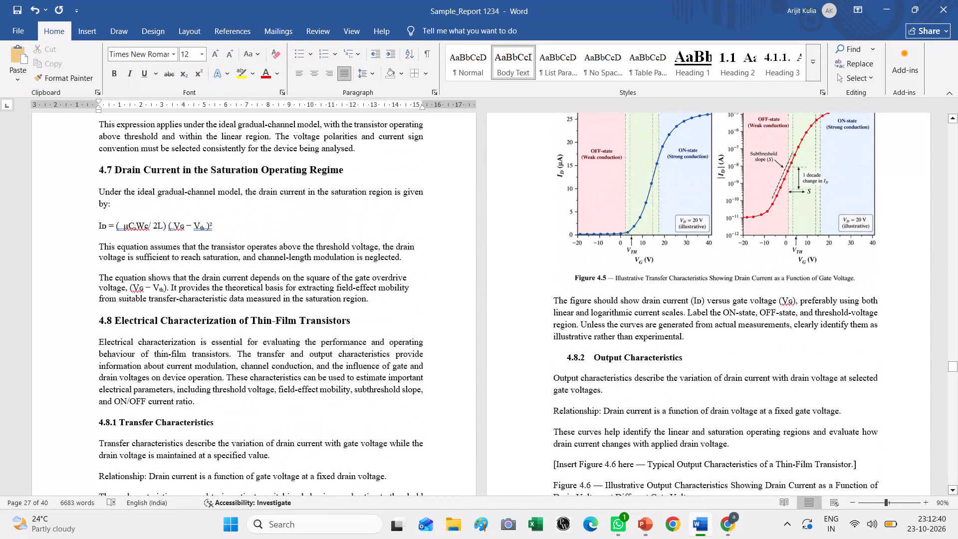
scroll(392, 333, up, 4)
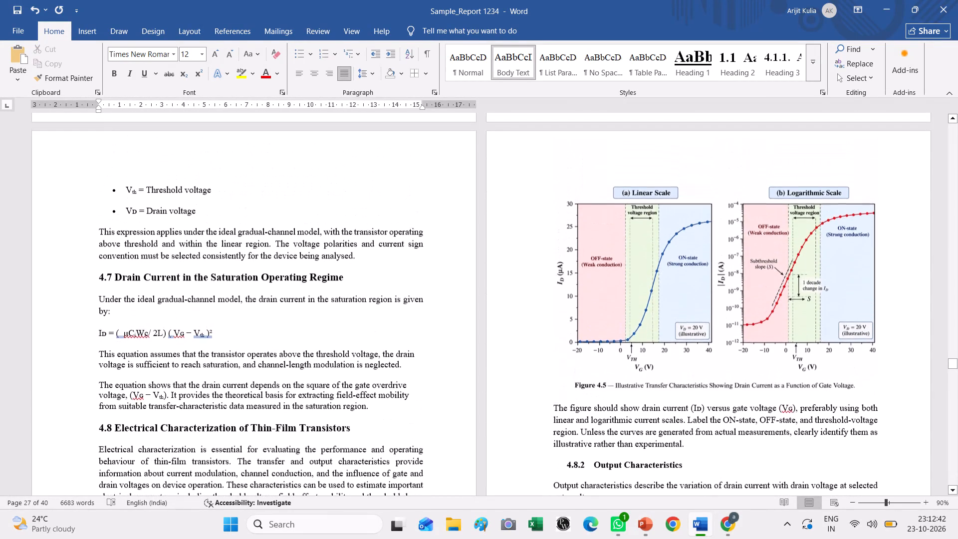
scroll(392, 333, up, 14)
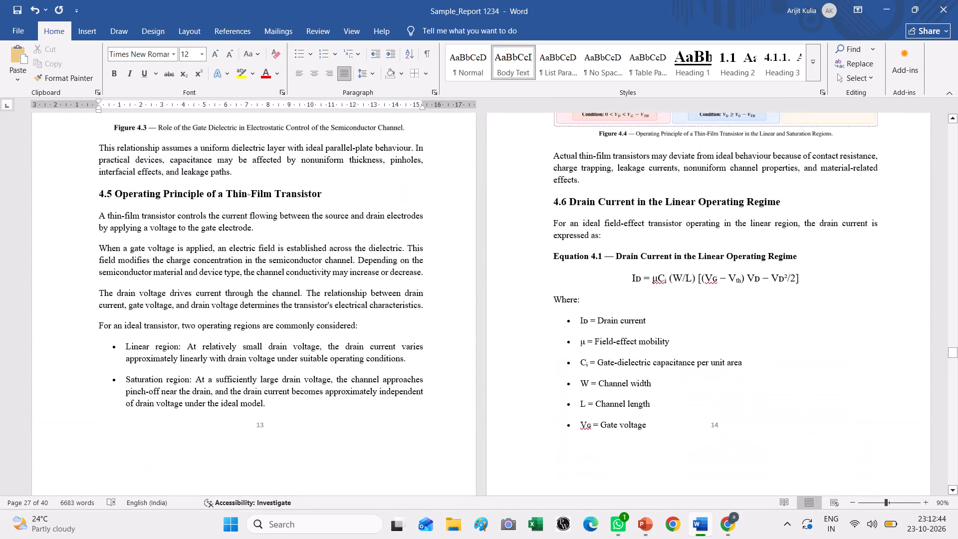
scroll(394, 333, down, 7)
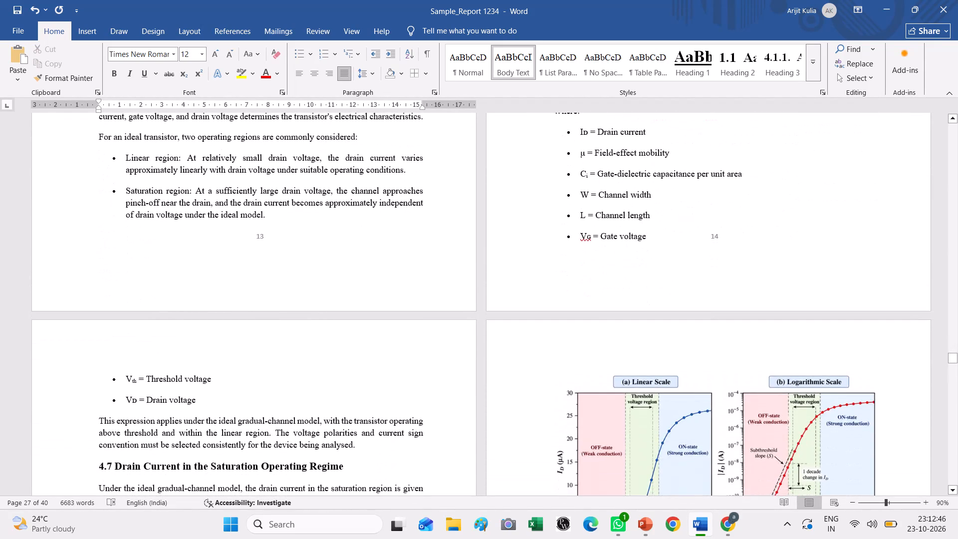
scroll(394, 335, down, 5)
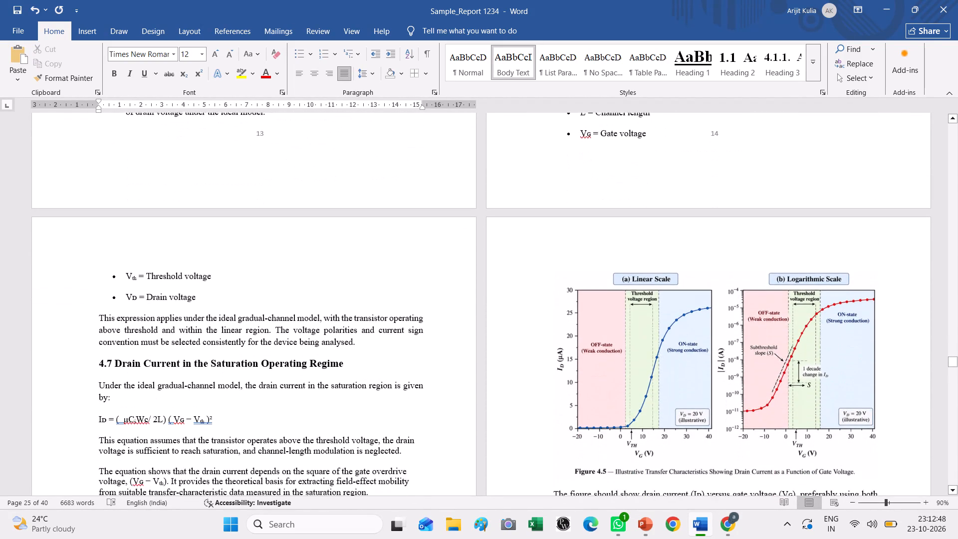
scroll(465, 330, up, 4)
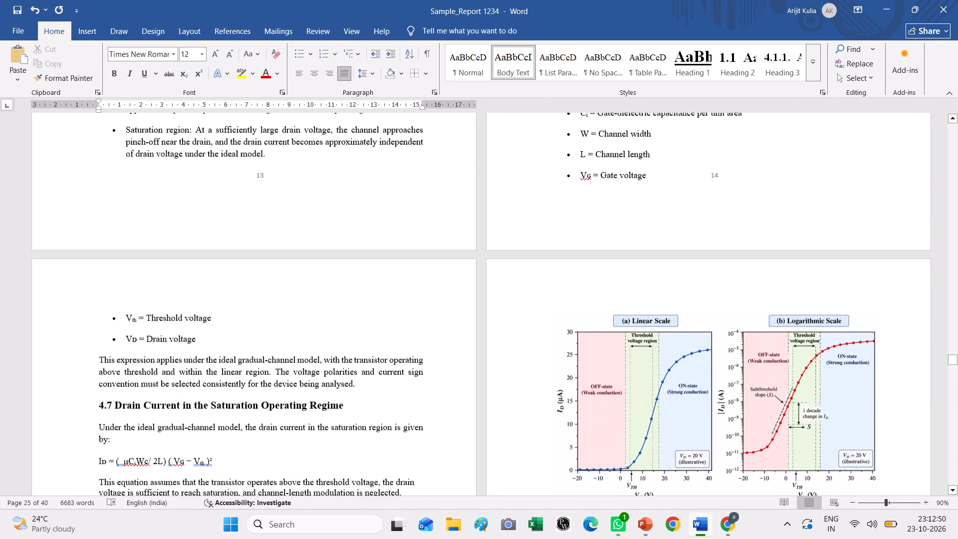
scroll(465, 330, up, 5)
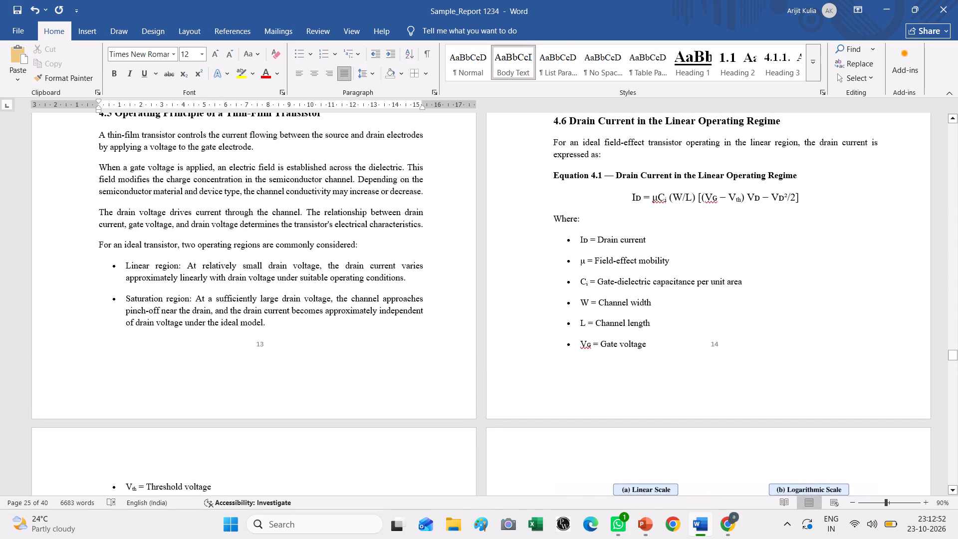
Copy the bold Equation 4.1 caption from section 4.6 into a new paragraph above the saturation drain current equation in section 4.7.
drag(808, 173, 560, 181)
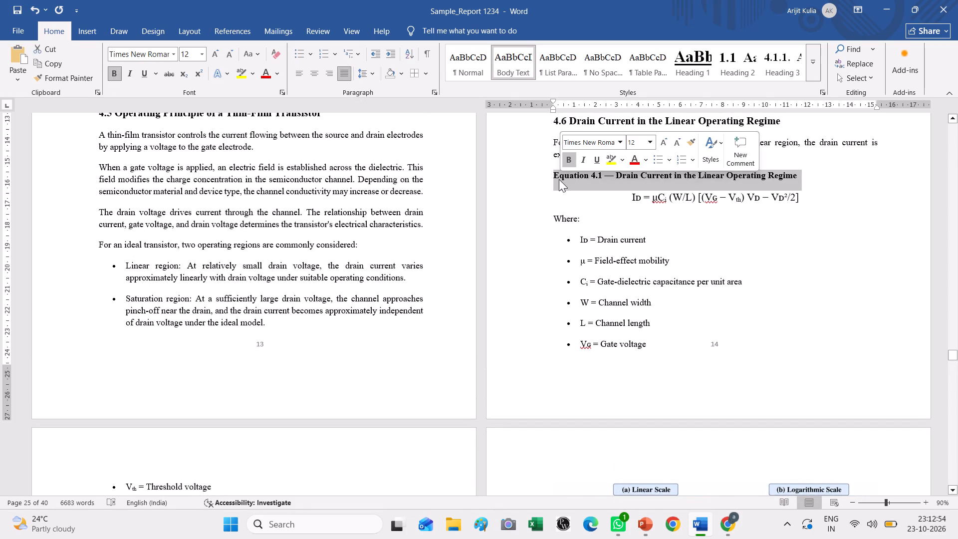
key(ctrl+c)
scroll(561, 213, up, 1)
scroll(560, 214, down, 5)
scroll(390, 273, down, 4)
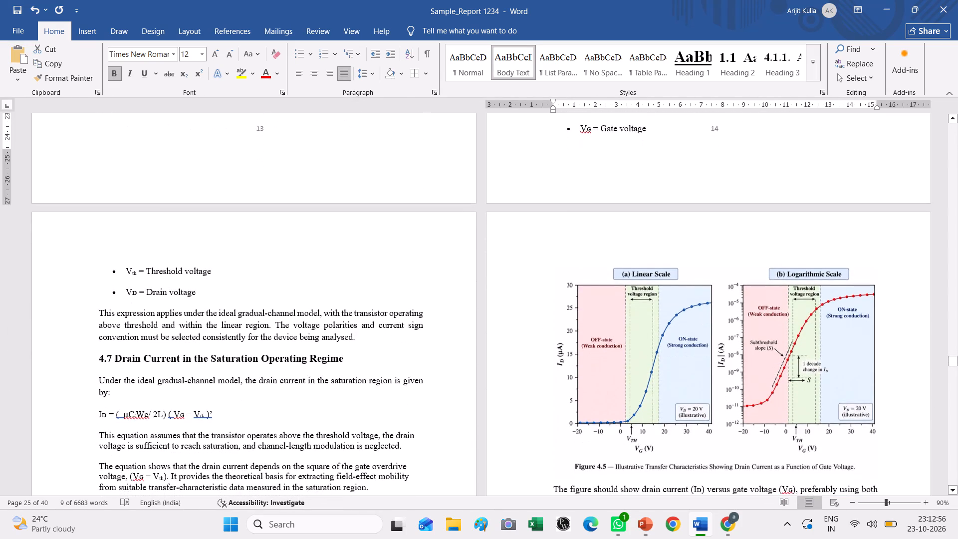
scroll(322, 312, down, 2)
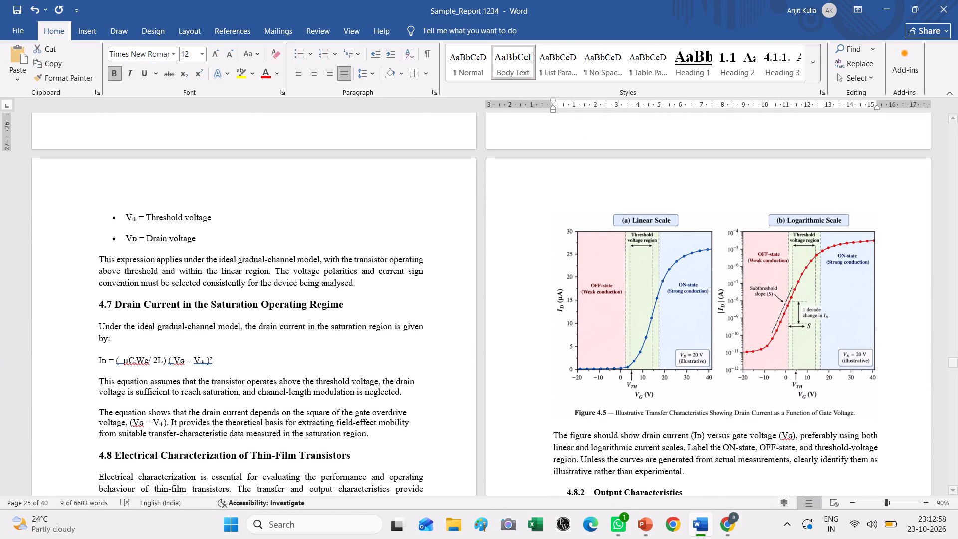
click(130, 343)
key(Return)
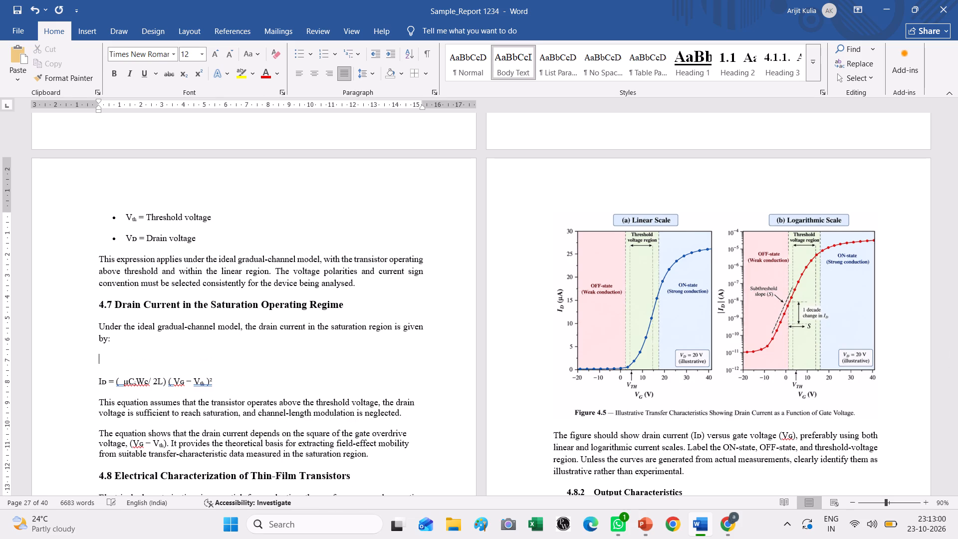
key(ctrl+v)
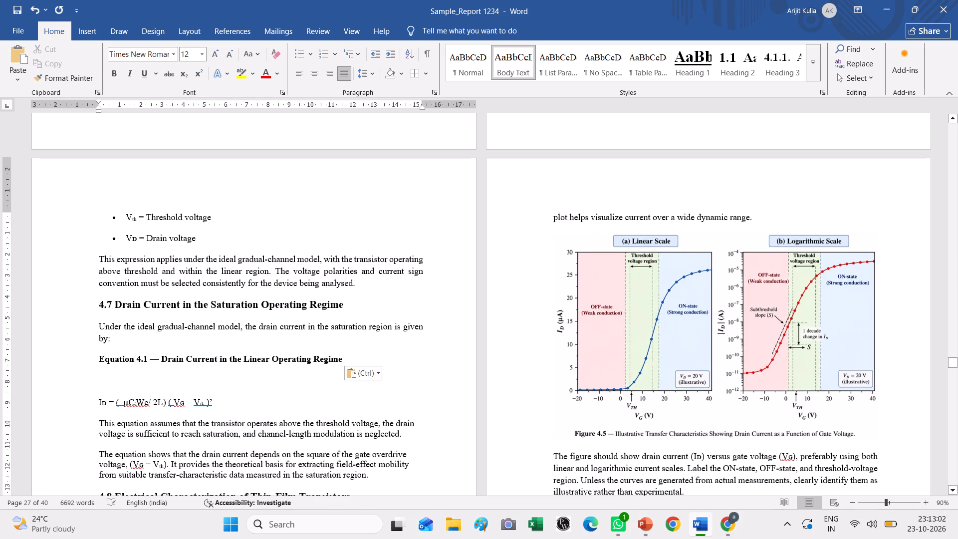
Remove the empty line below the copied caption in section 4.7 and renumber the caption as Equation 4.2.
key(BackSpace)
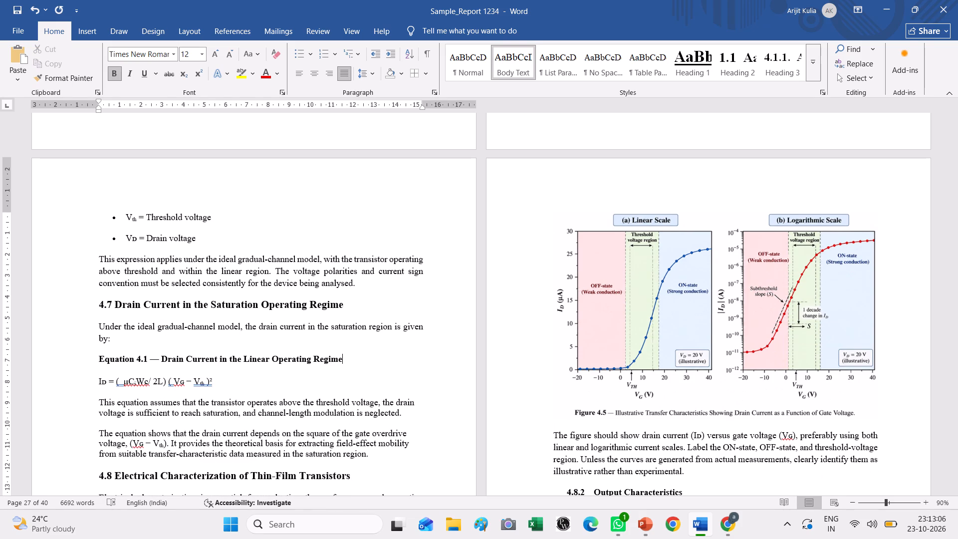
click(148, 357)
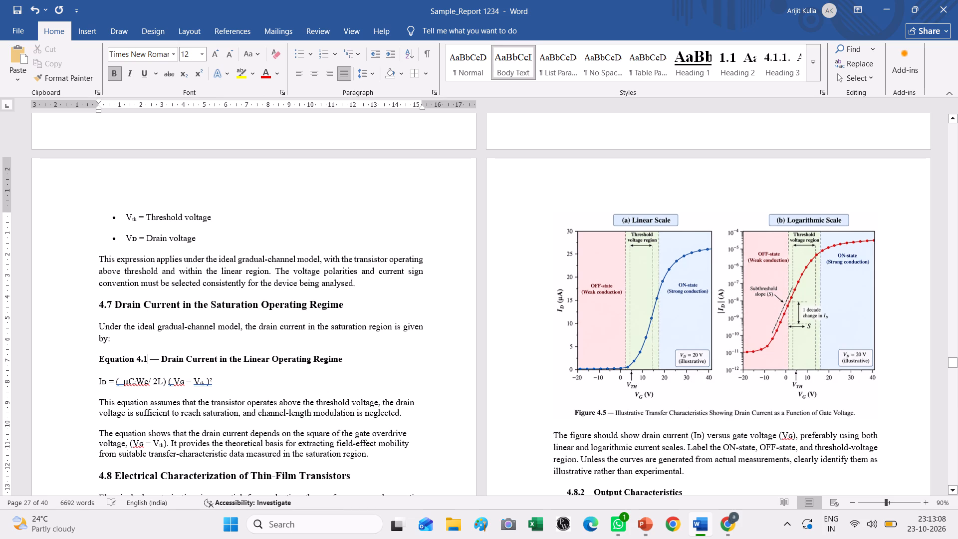
key(BackSpace)
key(2)
Set the saturation drain current equation in section 4.7 to font size 14, matching the linear-regime equation in section 4.6.
scroll(270, 361, up, 11)
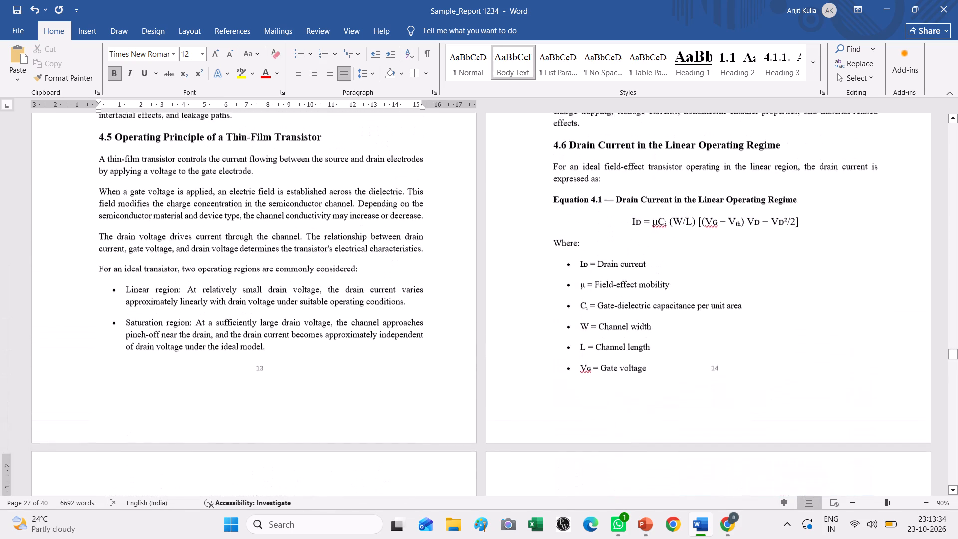
scroll(270, 361, down, 8)
scroll(213, 463, down, 2)
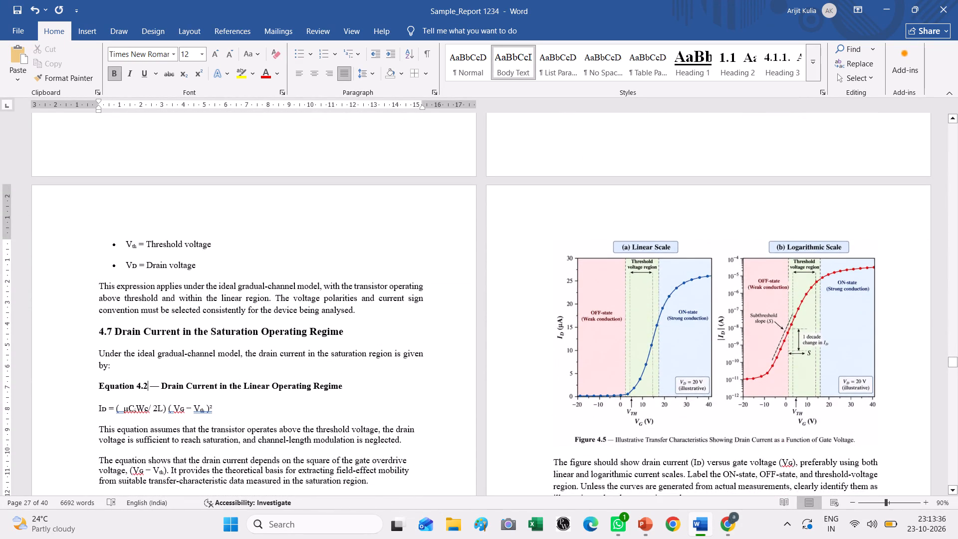
scroll(294, 387, up, 6)
scroll(388, 336, up, 3)
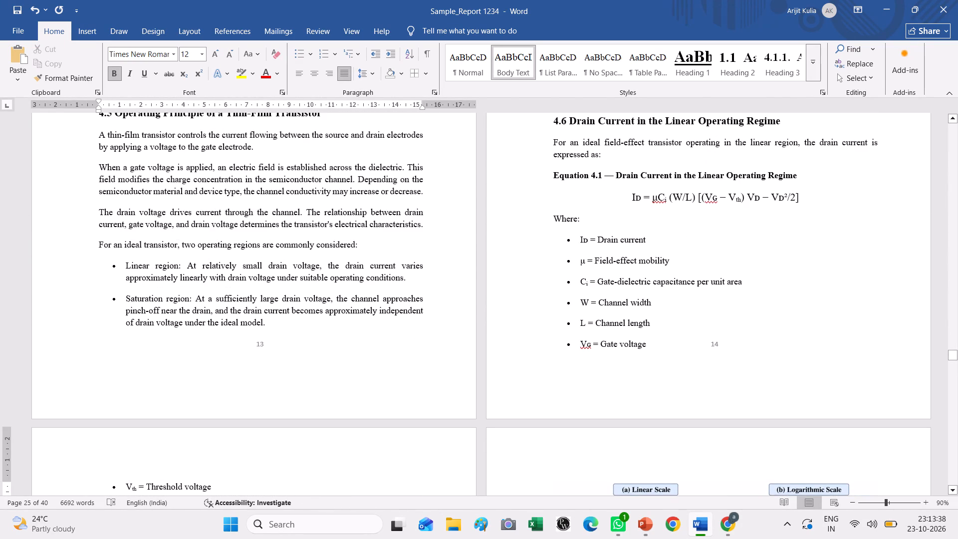
click(696, 200)
scroll(454, 341, down, 7)
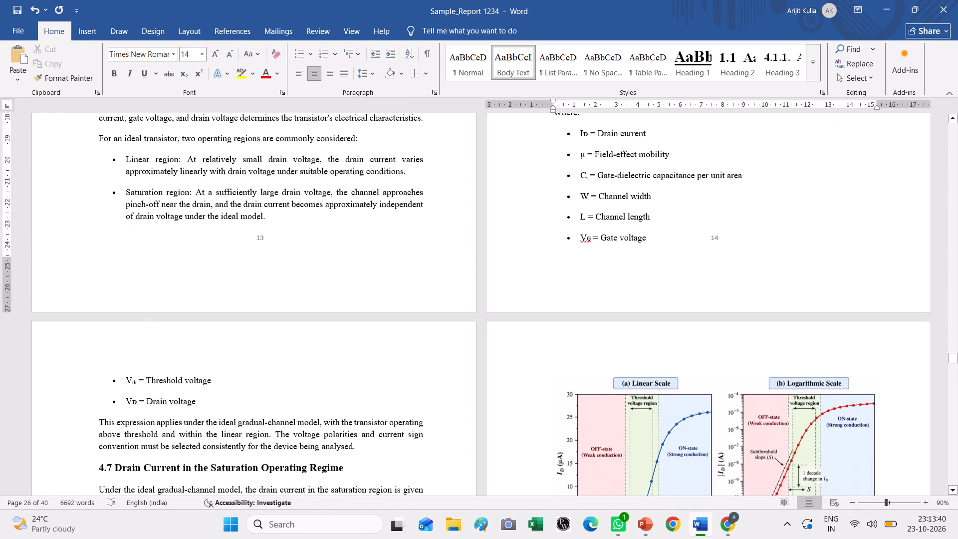
scroll(257, 457, down, 2)
drag(237, 409, 122, 411)
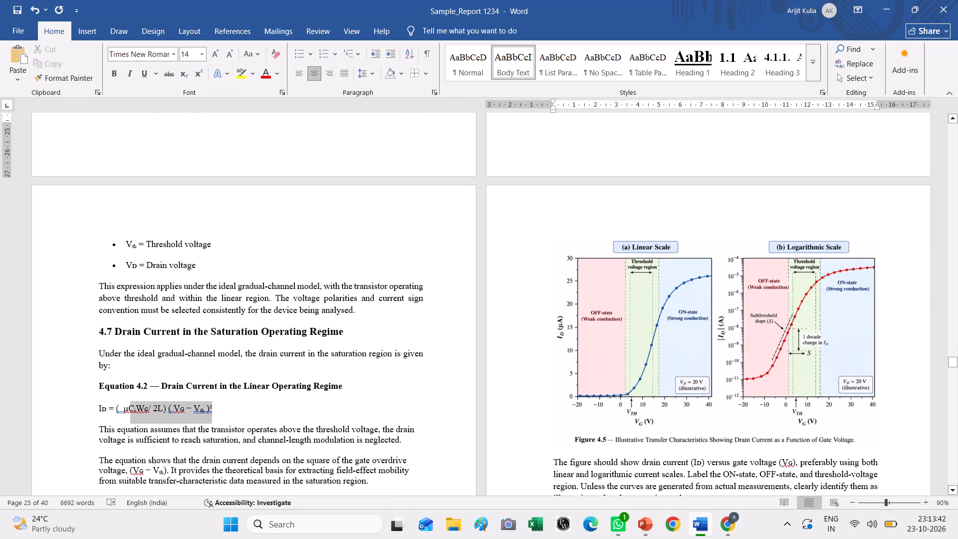
drag(122, 411, 95, 411)
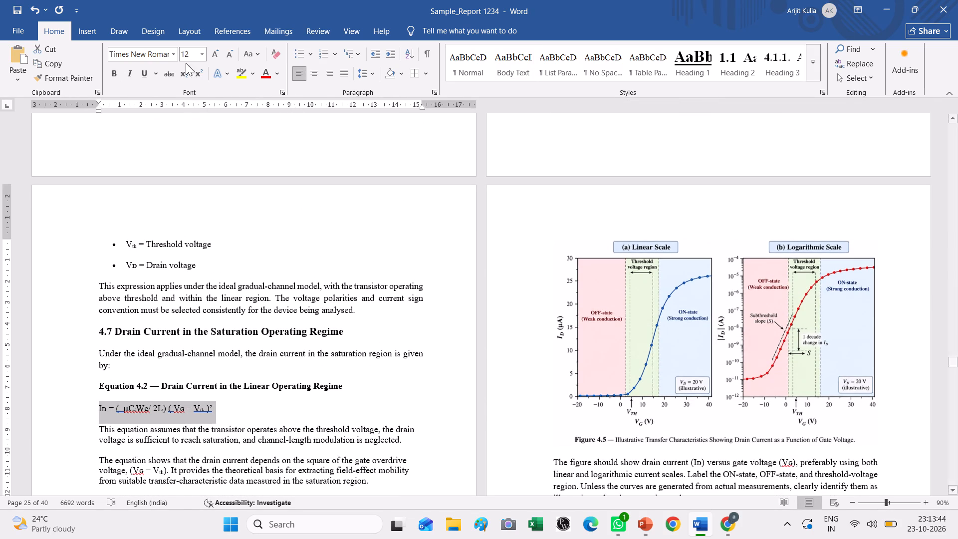
click(202, 54)
click(187, 127)
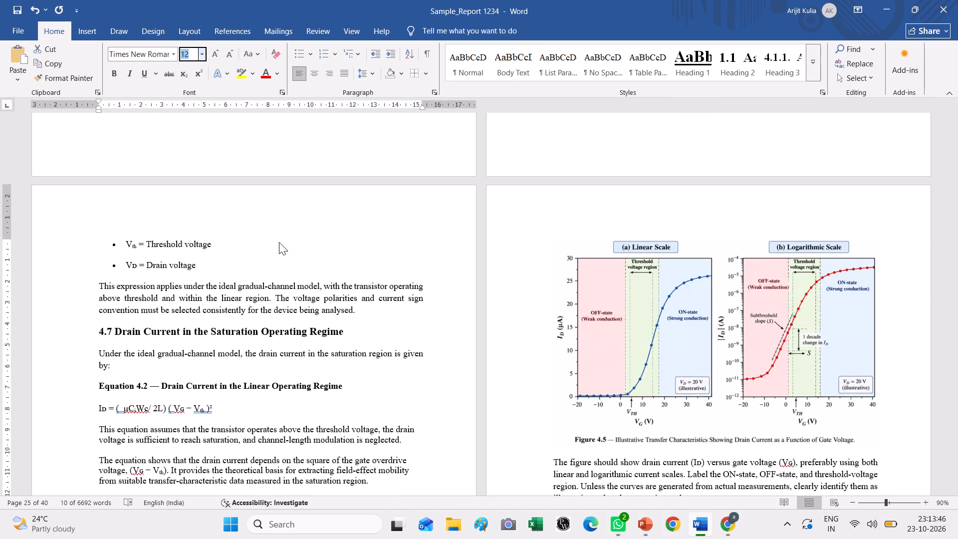
Centre the saturation drain current equation in section 4.7, as the linear-regime equation in section 4.6 is laid out.
scroll(328, 299, up, 10)
scroll(328, 299, down, 5)
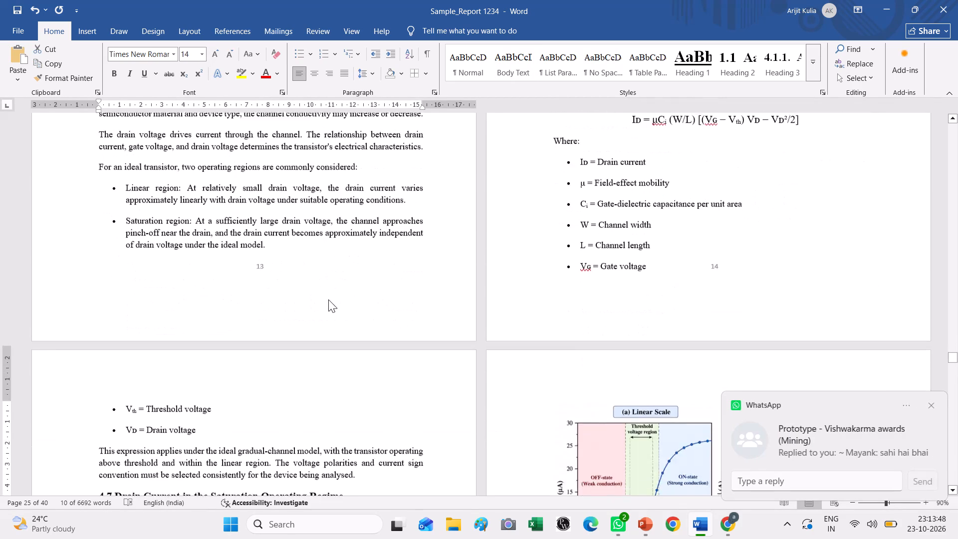
scroll(328, 299, down, 6)
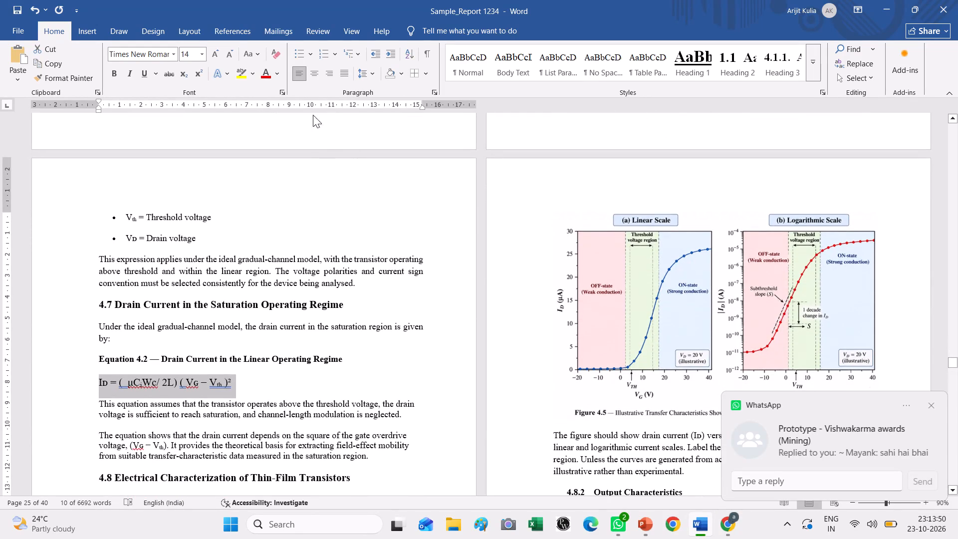
click(320, 72)
click(409, 273)
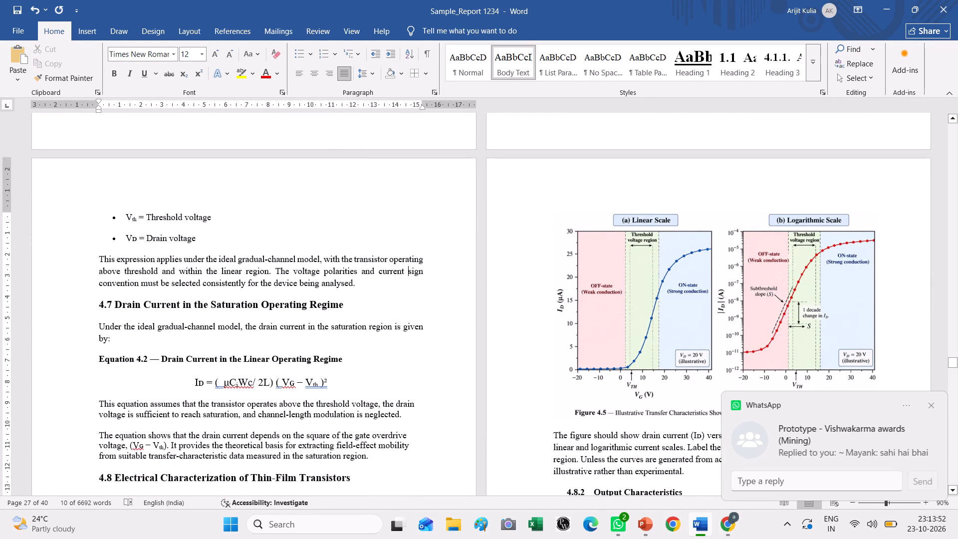
Review sections 4.7 to 4.9 to check the equation layout, the figure captions and the figure placeholders.
scroll(423, 304, down, 11)
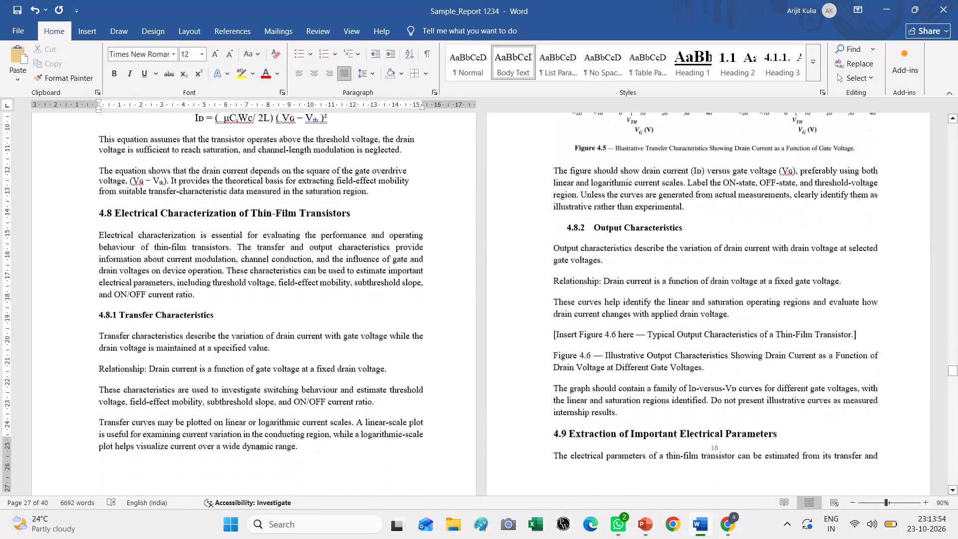
scroll(423, 304, down, 1)
scroll(423, 304, up, 4)
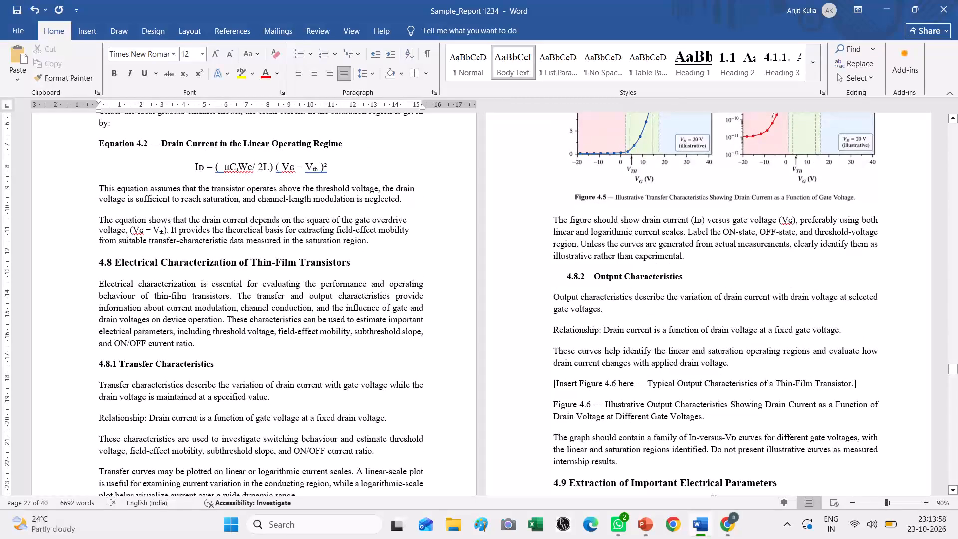
scroll(423, 304, down, 1)
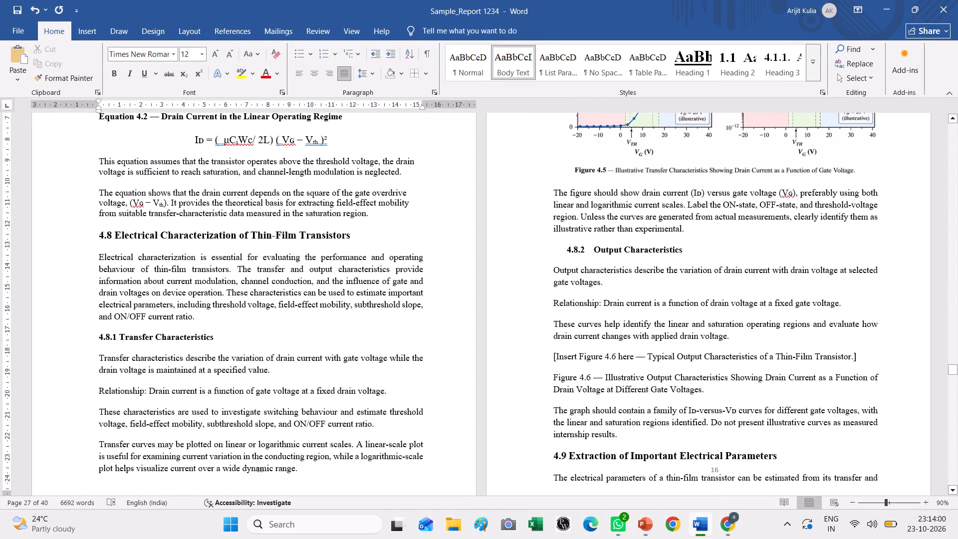
scroll(701, 395, up, 8)
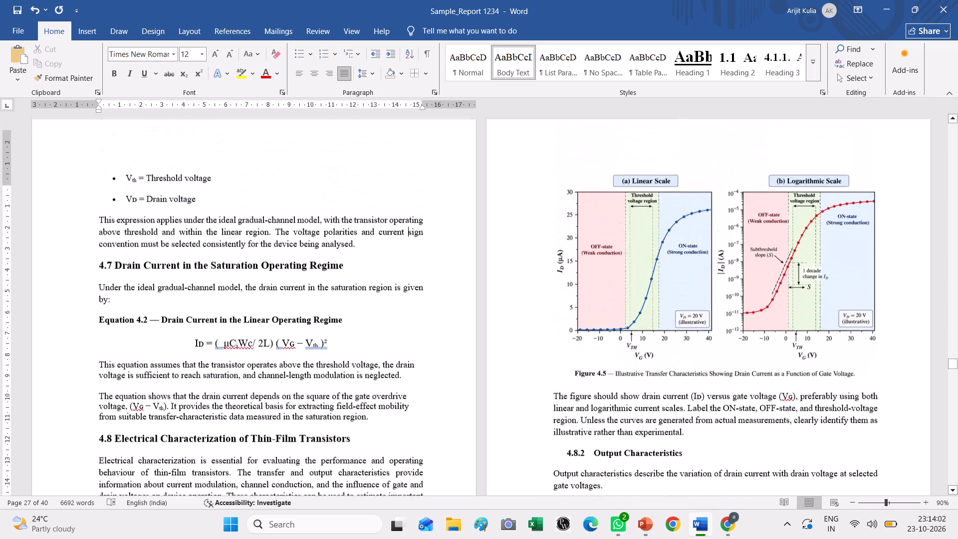
scroll(701, 394, down, 7)
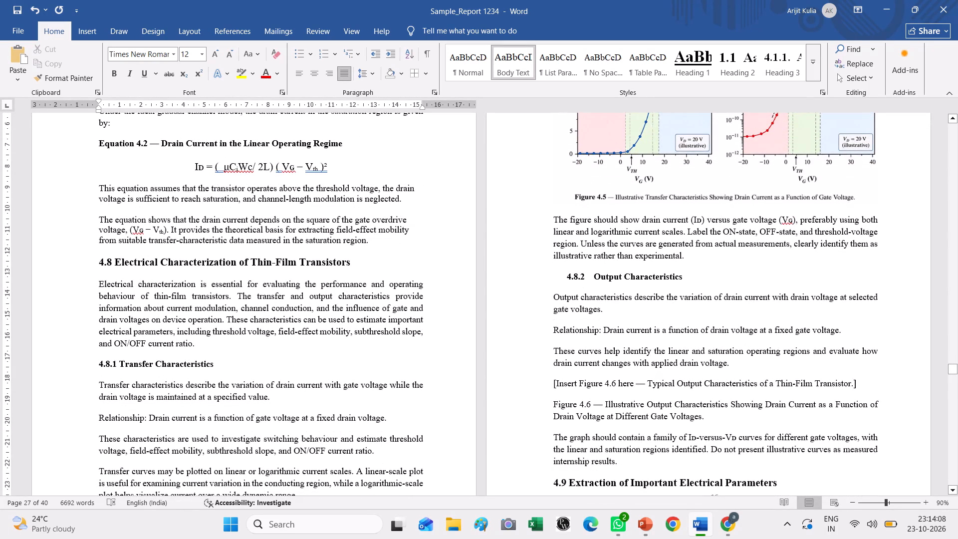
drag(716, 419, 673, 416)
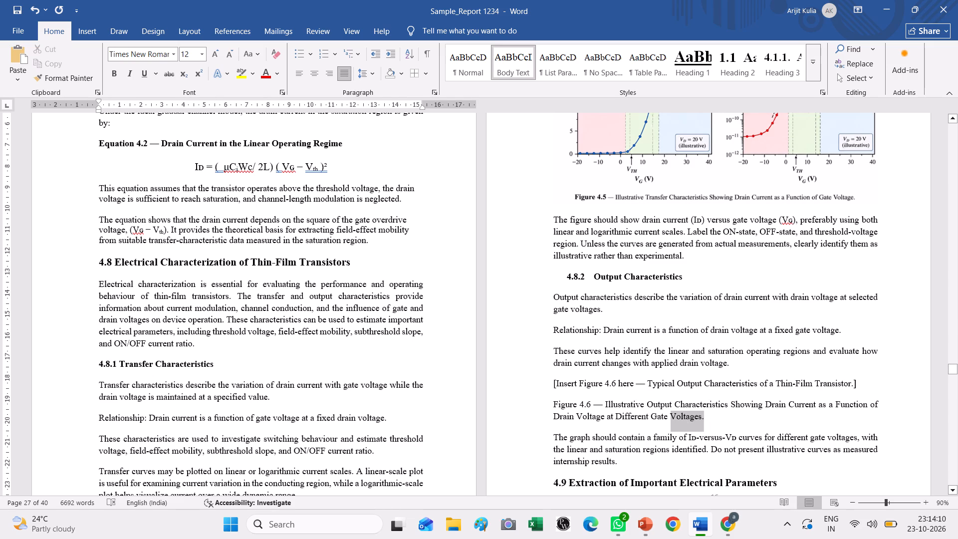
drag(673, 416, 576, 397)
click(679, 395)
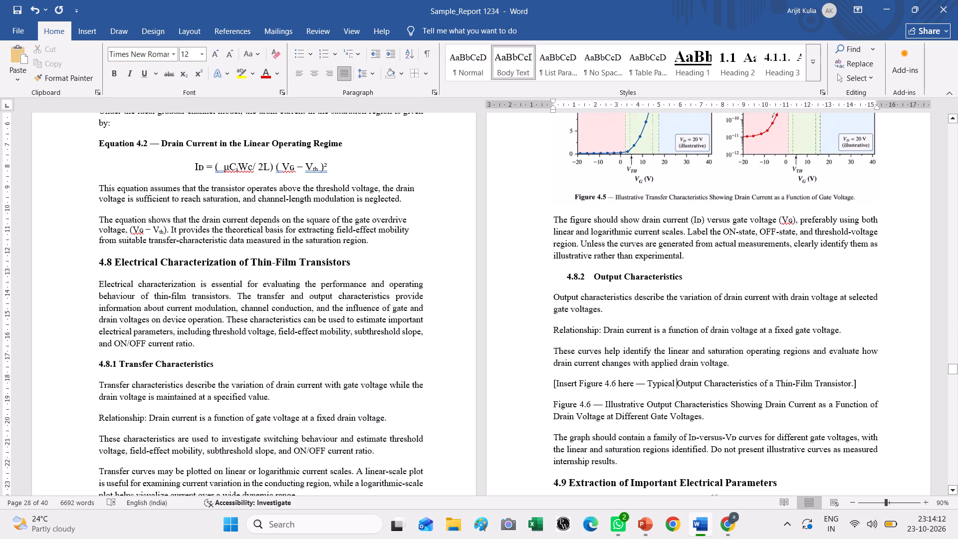
Copy the placeholder line for Figure 4.6, Typical Output Characteristics of a Thin-Film Transistor, in section 4.8.2.
drag(860, 381, 550, 387)
key(ctrl+c)
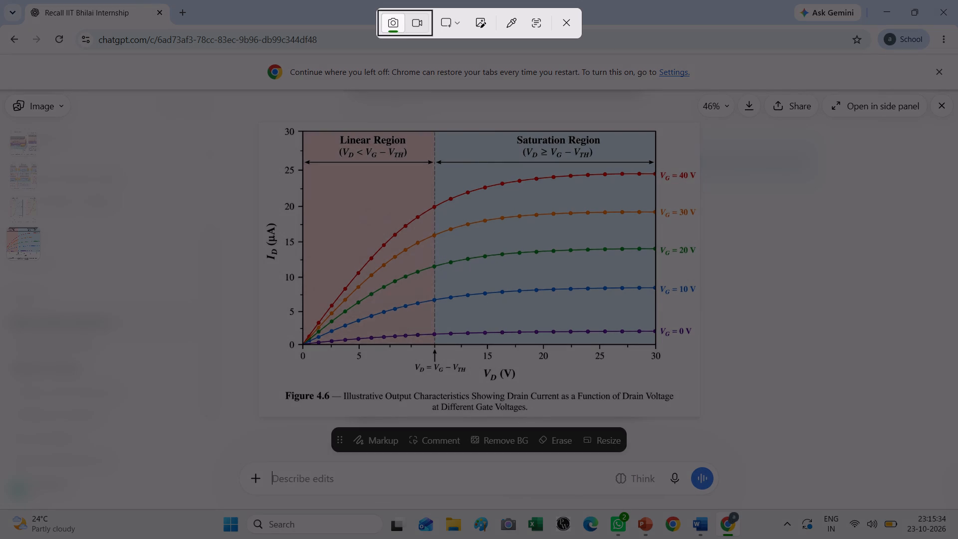
drag(258, 124, 686, 408)
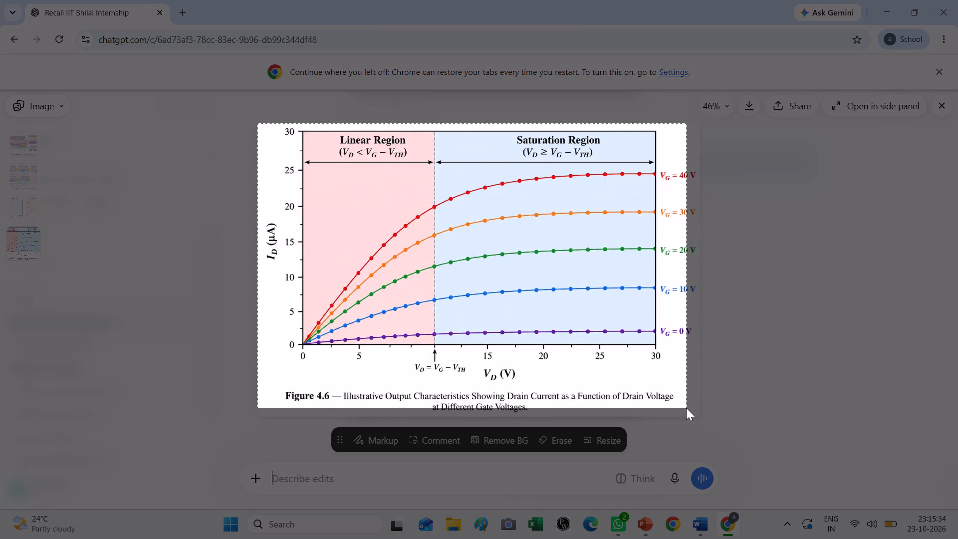
drag(686, 408, 698, 415)
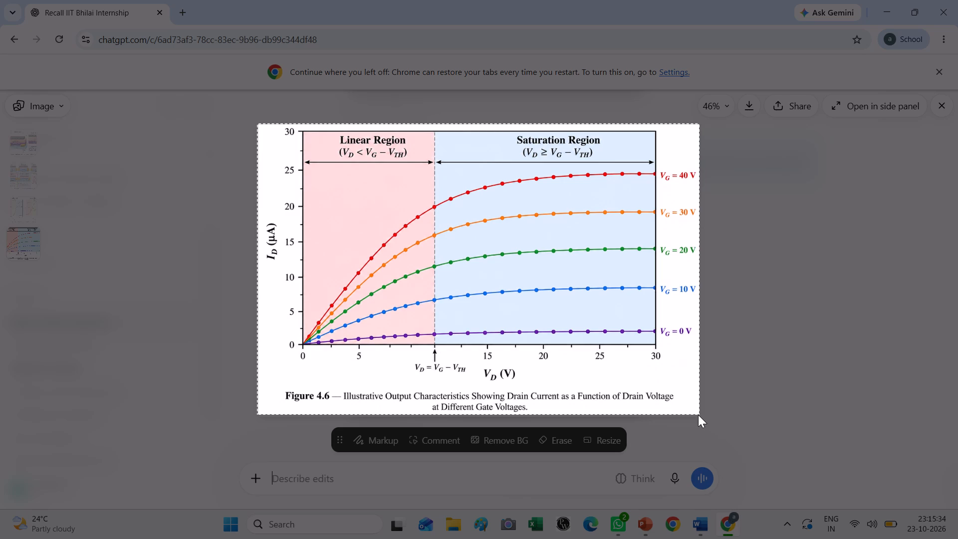
drag(698, 415, 699, 415)
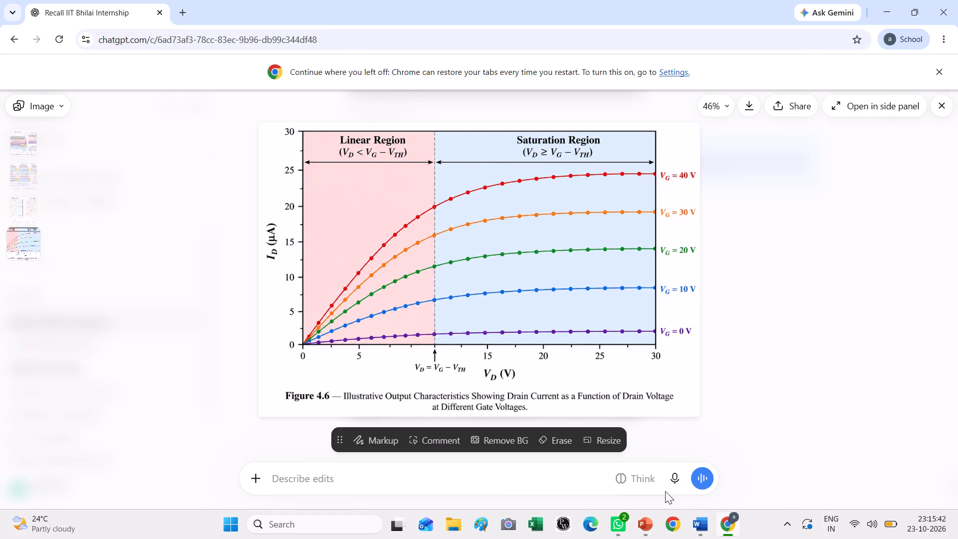
Back in Word, replace the Figure 4.6 placeholder and its text caption in section 4.8.2 with the captured image.
click(711, 526)
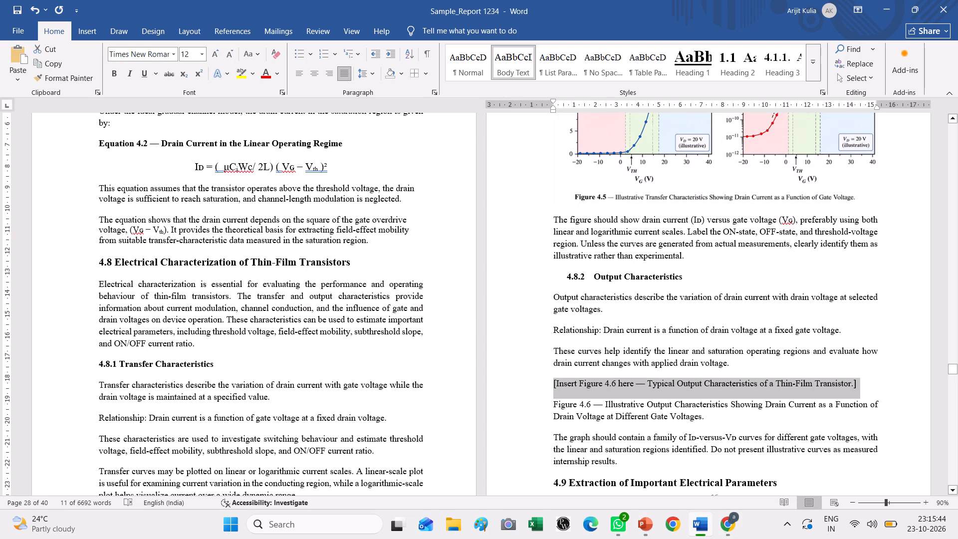
click(718, 419)
drag(718, 419, 568, 390)
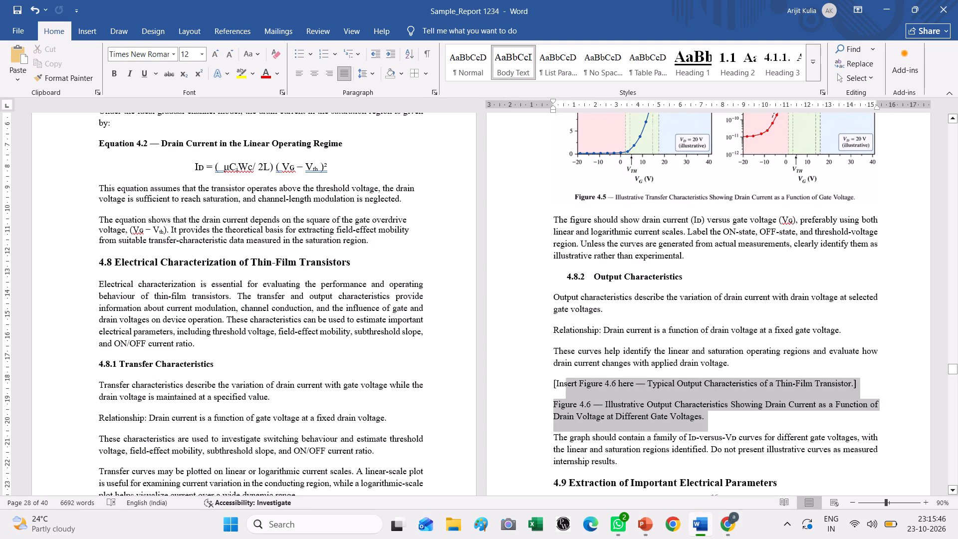
drag(568, 390, 548, 386)
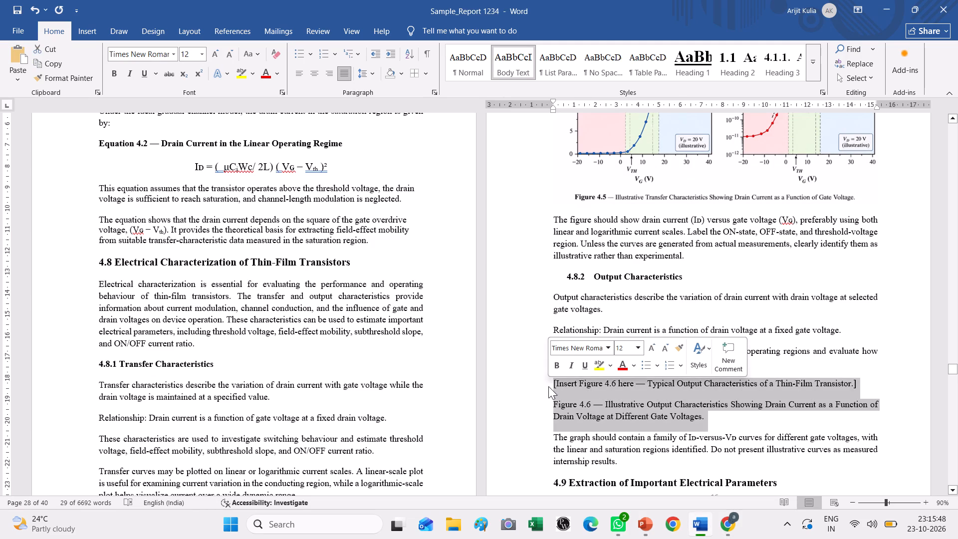
key(ctrl+v)
Shrink the pasted Figure 4.6 proportionally to roughly three-quarters of the text width.
scroll(560, 376, up, 3)
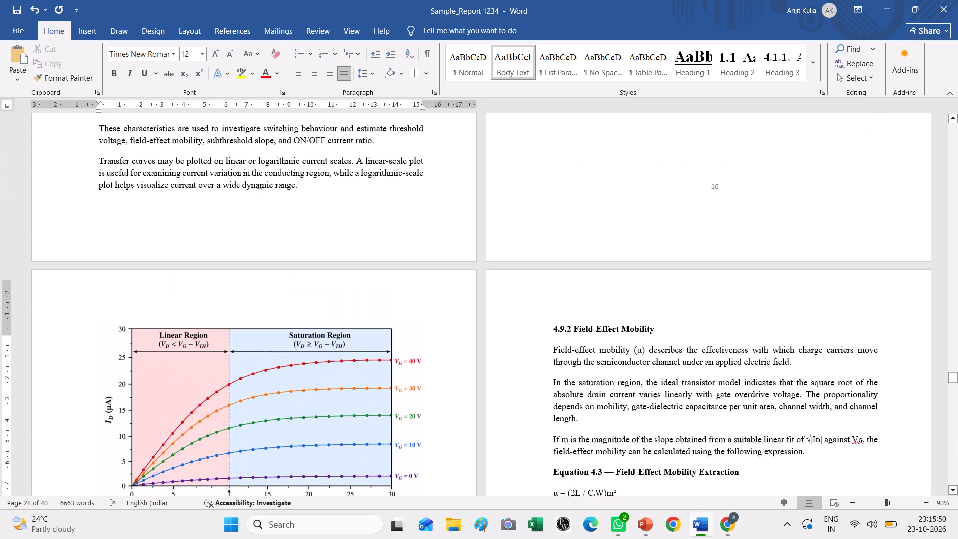
scroll(560, 376, up, 6)
scroll(560, 376, down, 7)
click(346, 389)
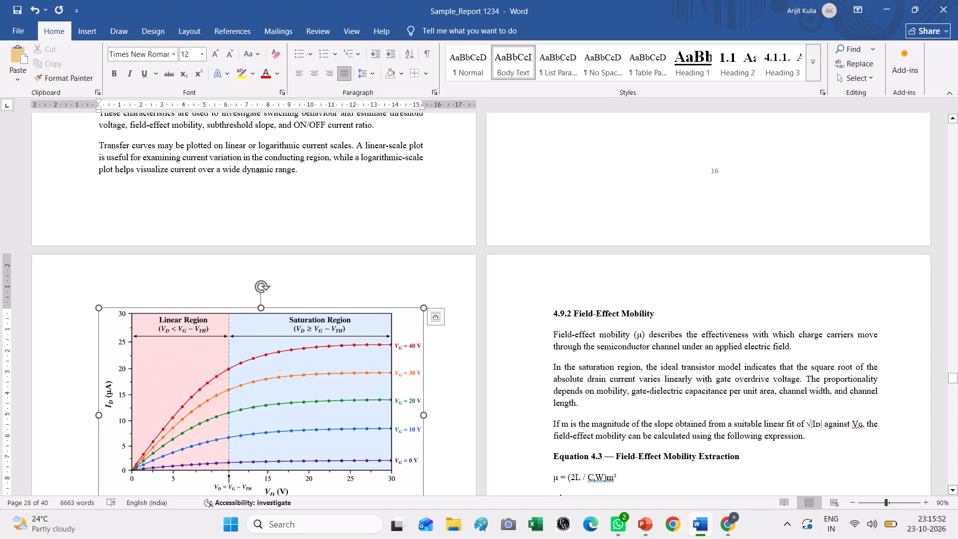
scroll(362, 401, down, 3)
drag(424, 439, 353, 365)
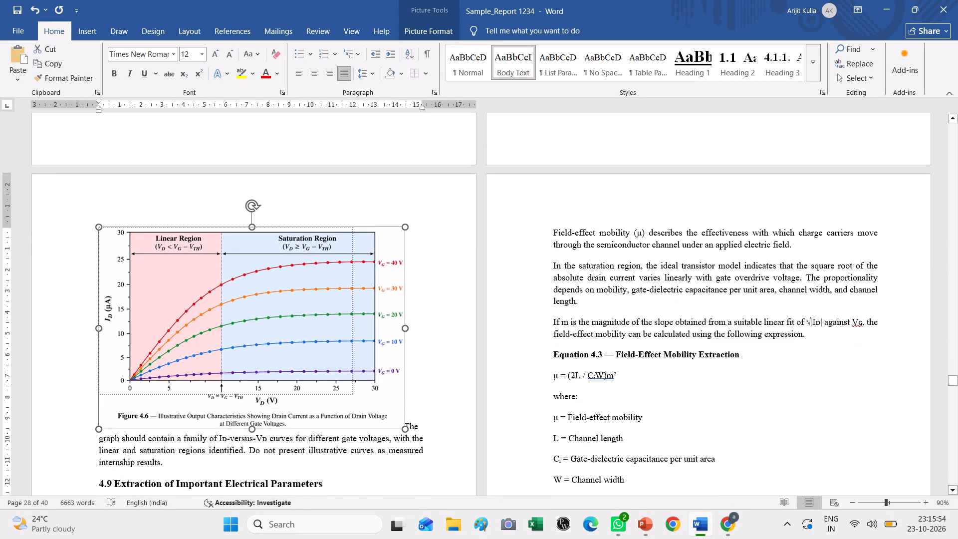
drag(353, 365, 332, 352)
drag(364, 403, 315, 343)
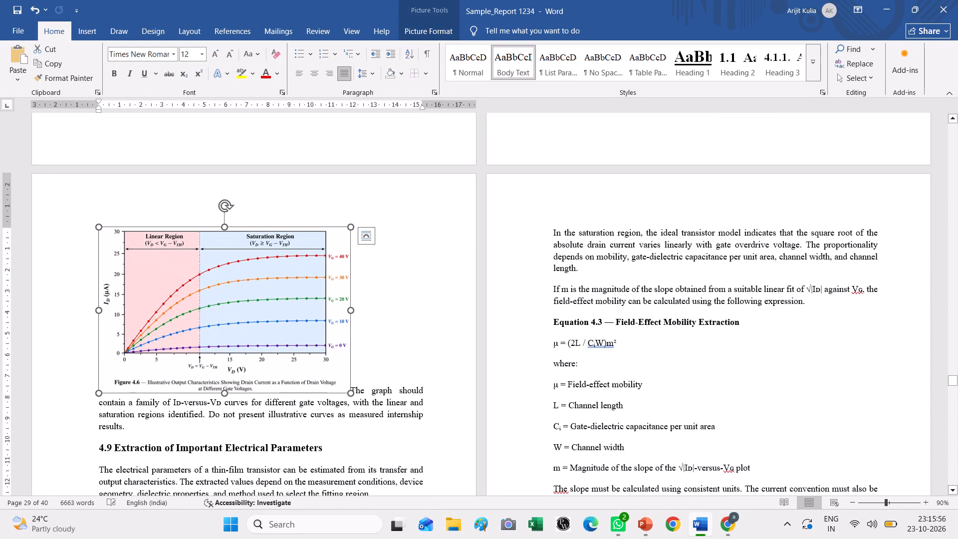
drag(350, 394, 291, 345)
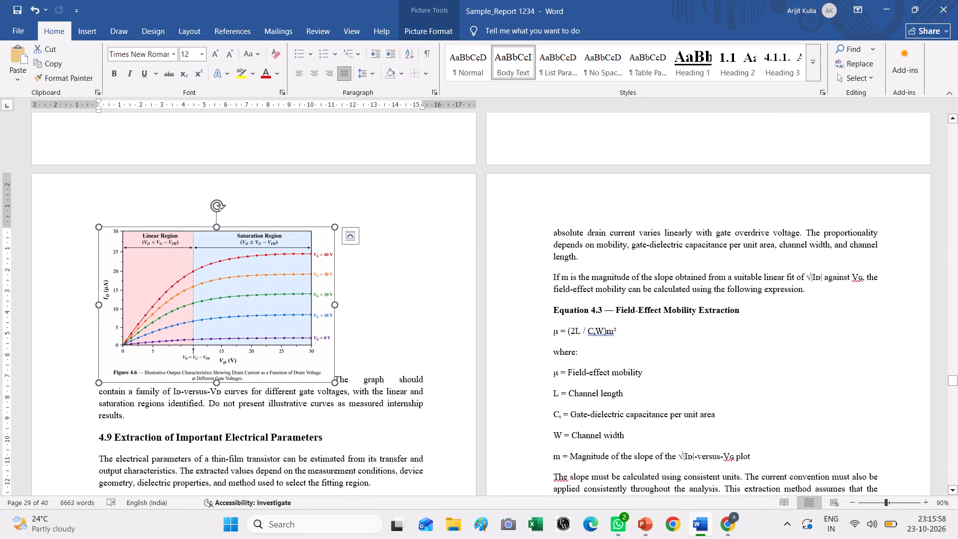
Move the paragraph starting "The graph should contain" off the figure's line, leaving one blank line below Figure 4.6.
click(336, 377)
click(339, 378)
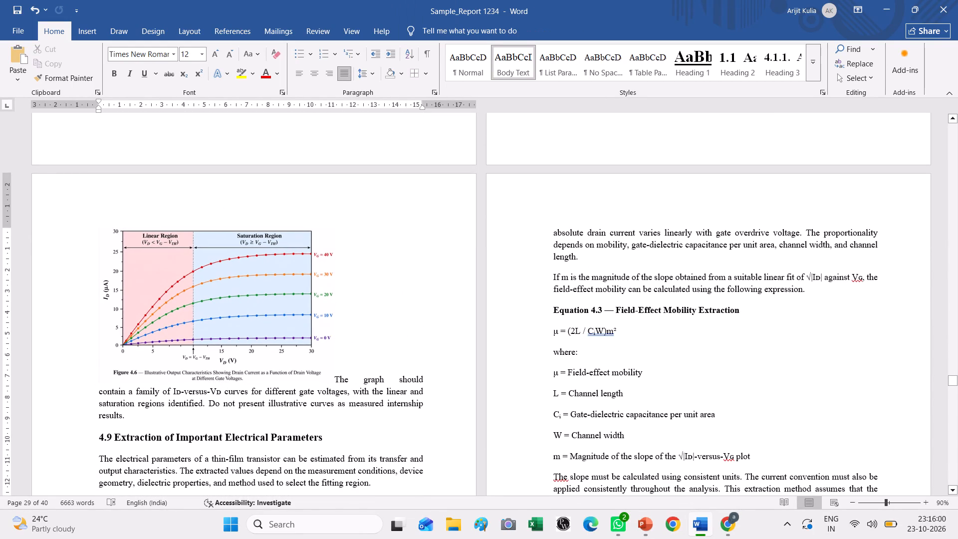
key(Left)
key(Return)
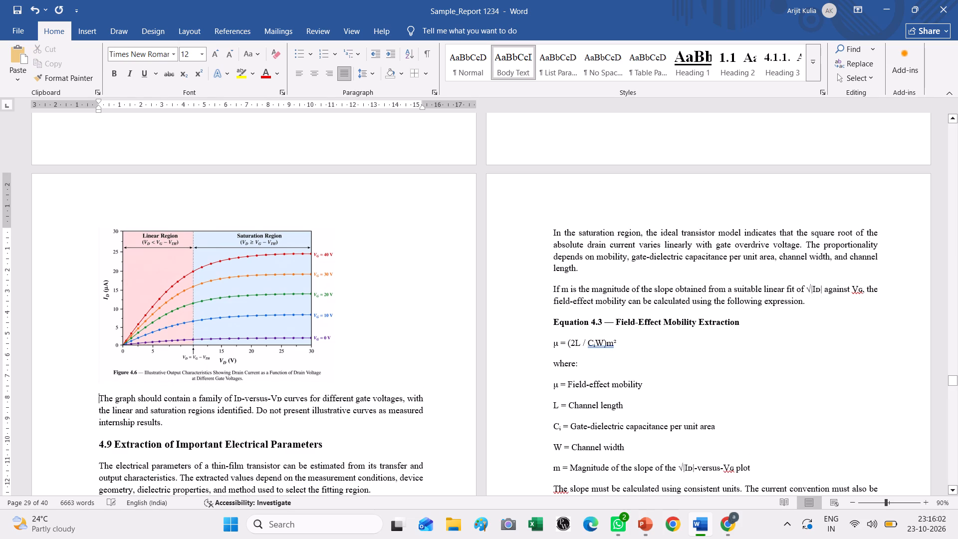
key(Return)
Shrink Figure 4.6 further so that it fits on the preceding page with the section 4.8.2 text.
click(275, 368)
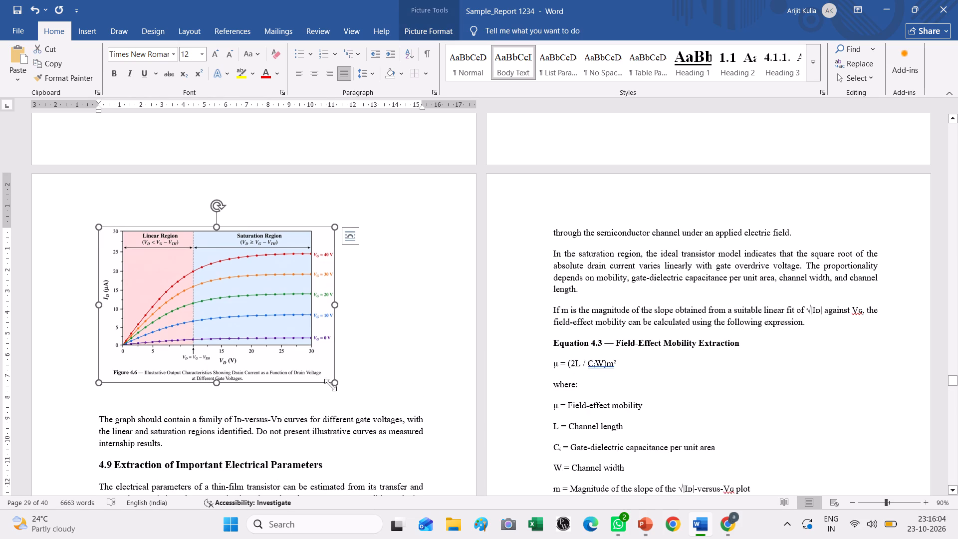
click(330, 382)
drag(337, 386, 321, 365)
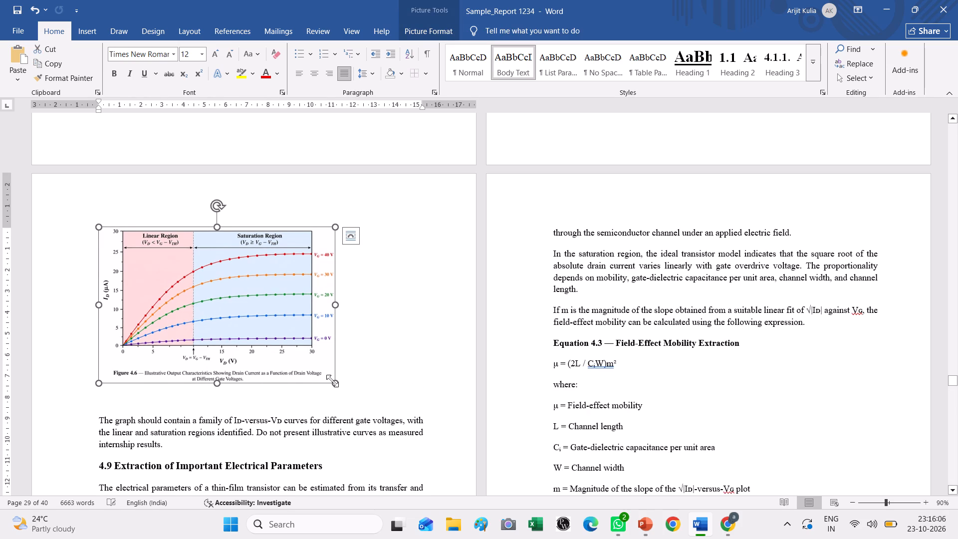
drag(334, 381, 266, 314)
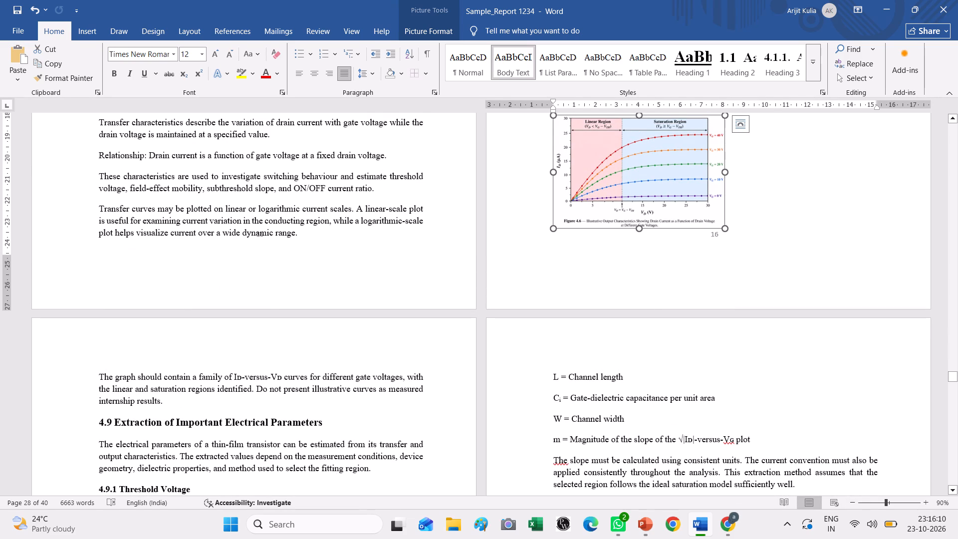
Enlarge Figure 4.6 in width and height until it spans roughly nine-tenths of the text width.
drag(728, 172, 796, 176)
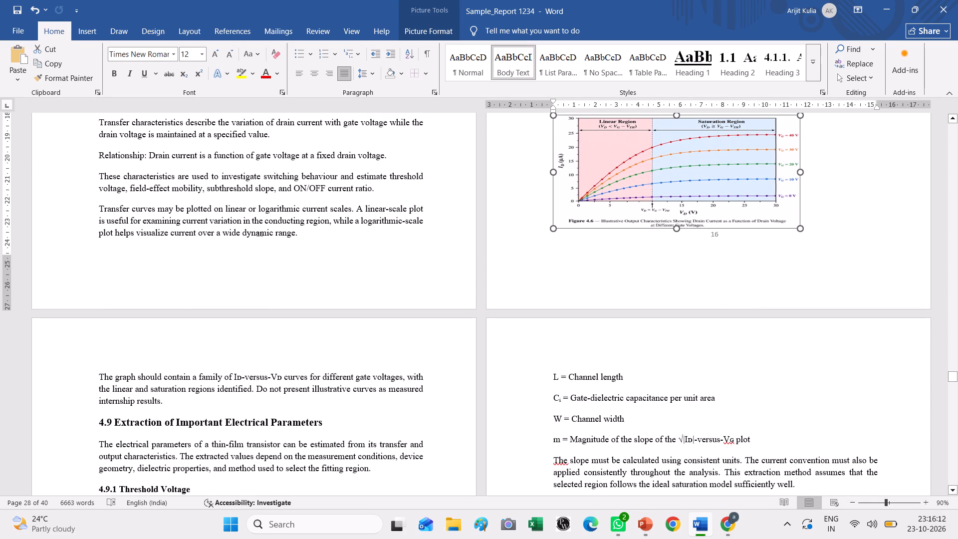
drag(796, 176, 791, 177)
drag(792, 225, 799, 230)
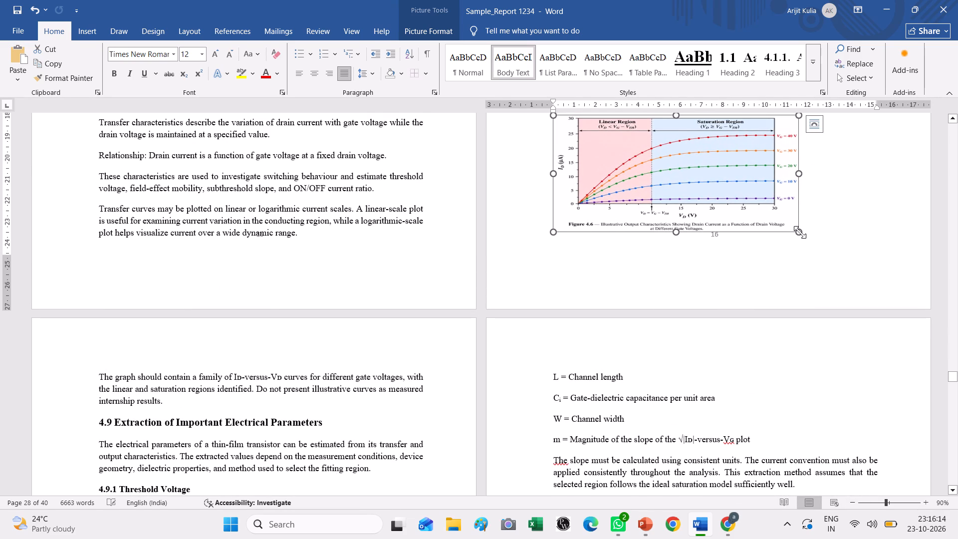
drag(800, 232, 811, 240)
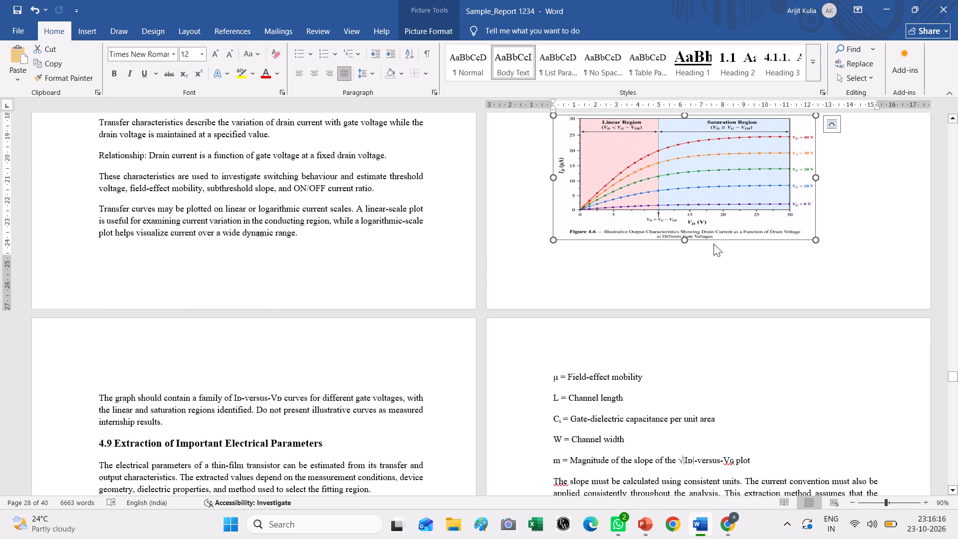
click(689, 242)
click(687, 241)
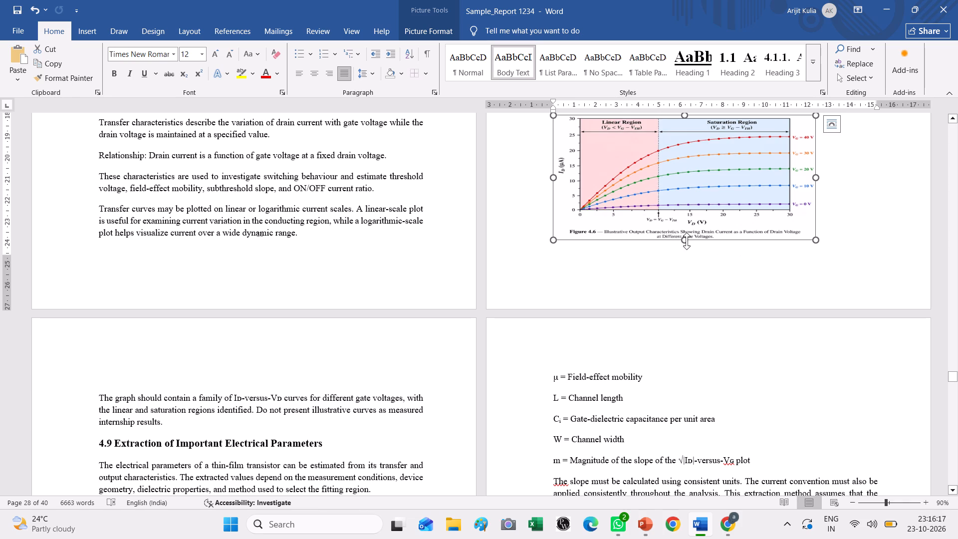
click(687, 241)
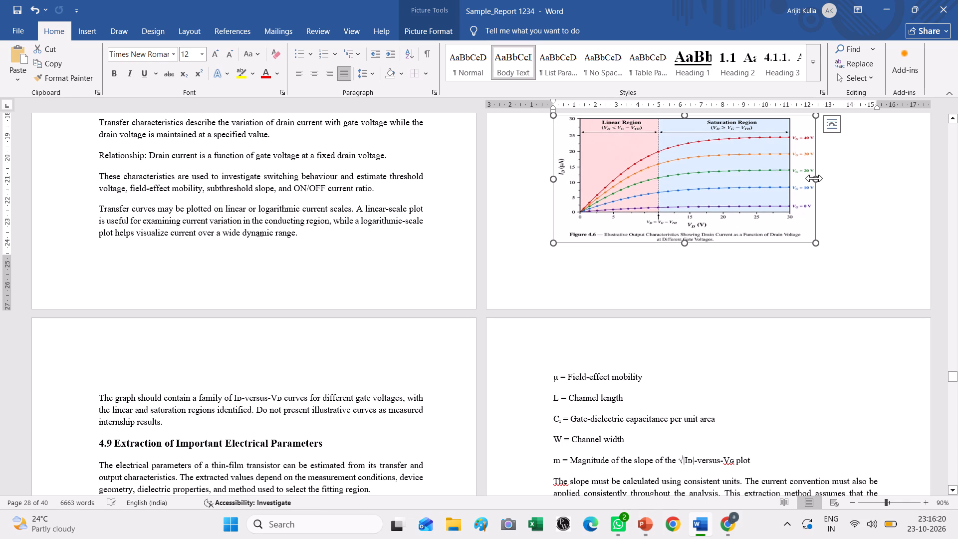
drag(817, 180, 822, 180)
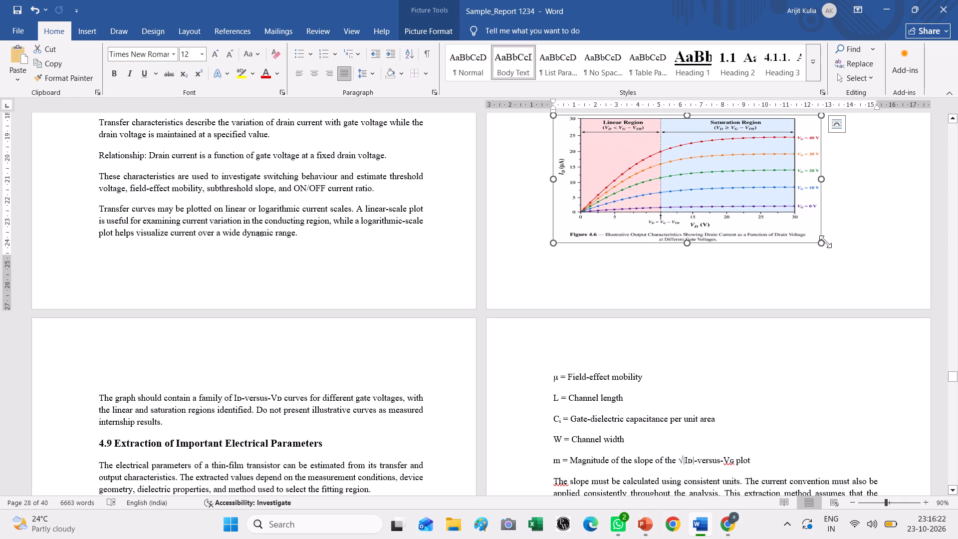
drag(825, 242, 833, 246)
click(833, 246)
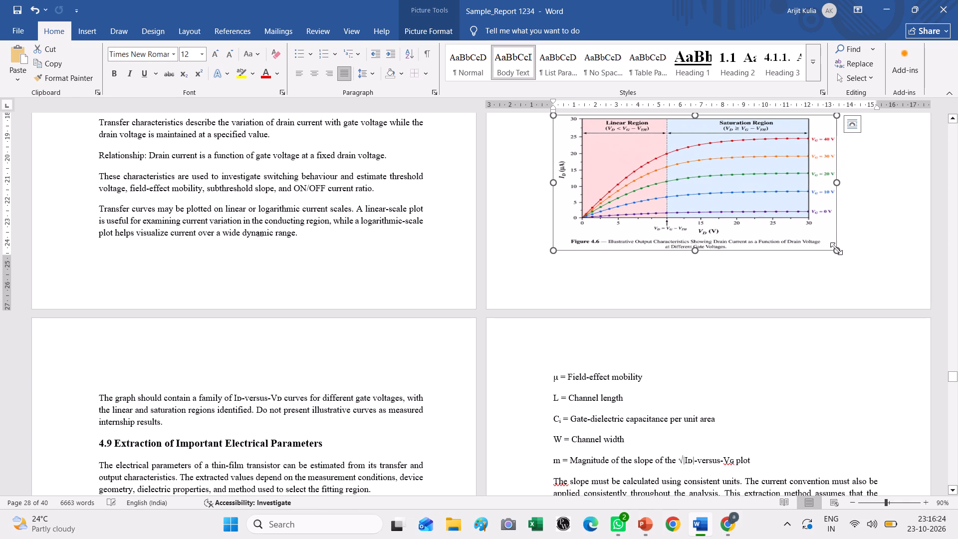
drag(838, 250, 845, 258)
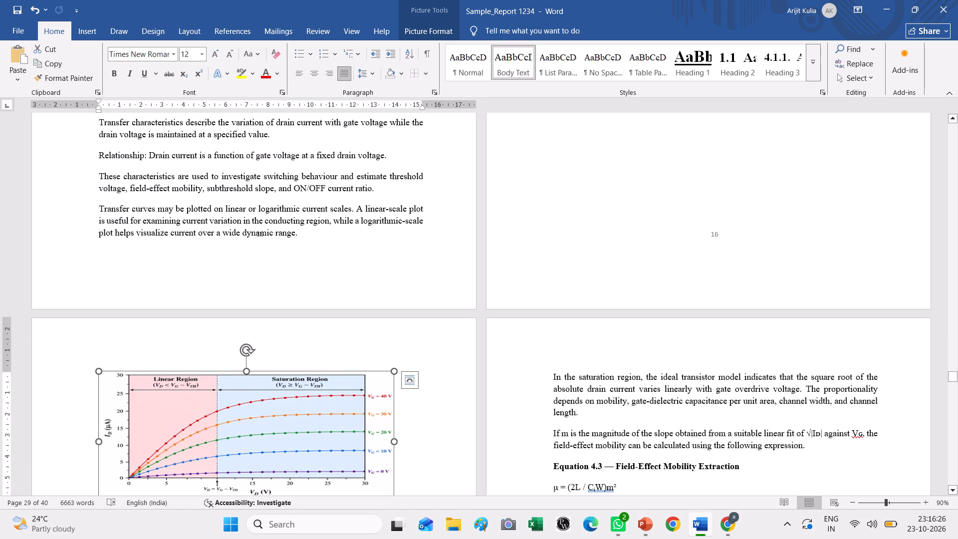
Reduce Figure 4.6 slightly so that it fits on the preceding page below the section 4.8.2 text.
scroll(371, 434, down, 3)
drag(393, 431, 388, 429)
drag(393, 428, 388, 426)
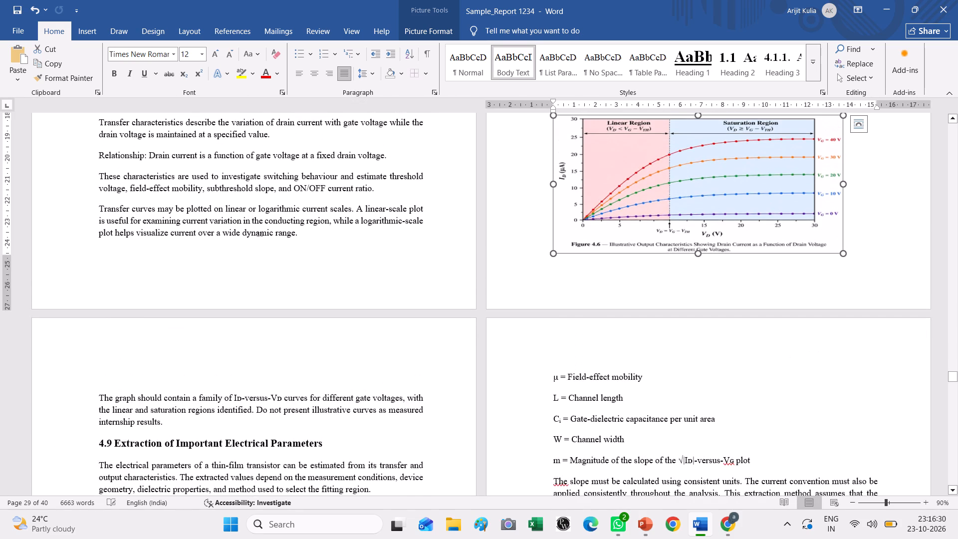
scroll(655, 276, up, 2)
click(703, 329)
click(709, 352)
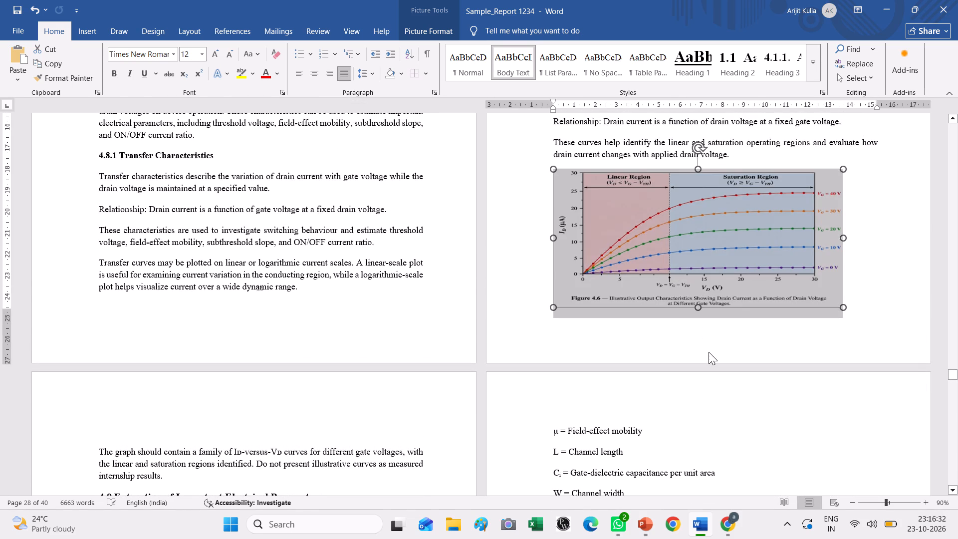
click(716, 385)
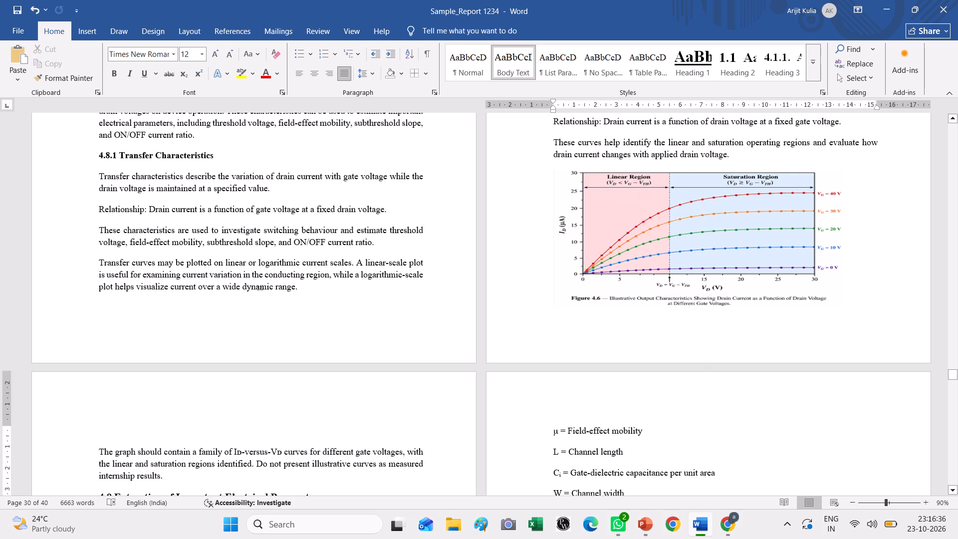
Centre Figure 4.6 horizontally between the page margins.
ctrl+scroll(708, 282, up, 2)
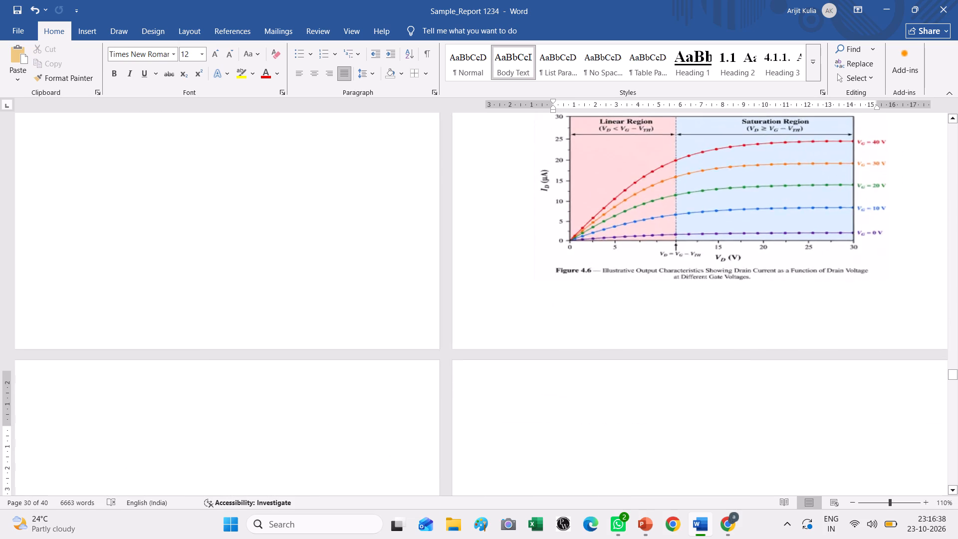
scroll(708, 282, down, 16)
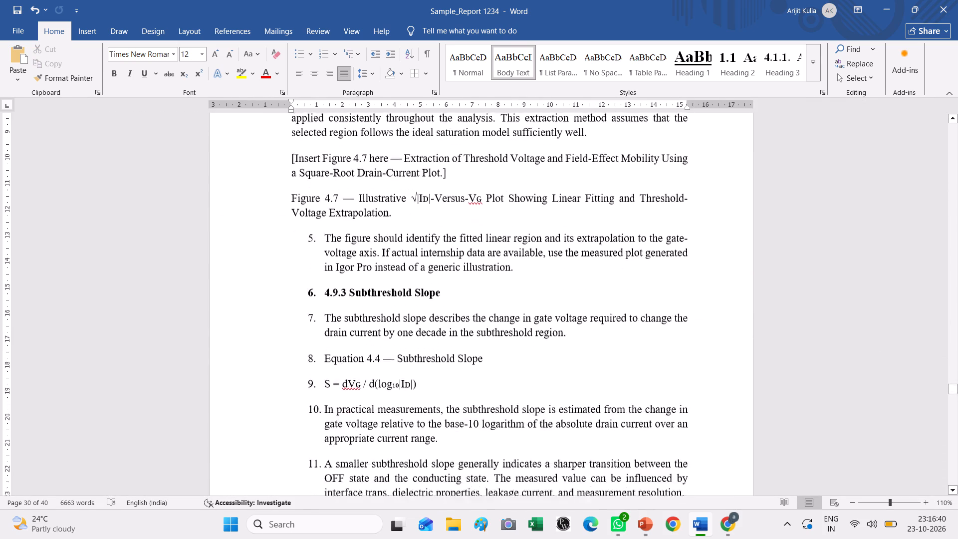
scroll(701, 290, down, 11)
scroll(698, 287, up, 11)
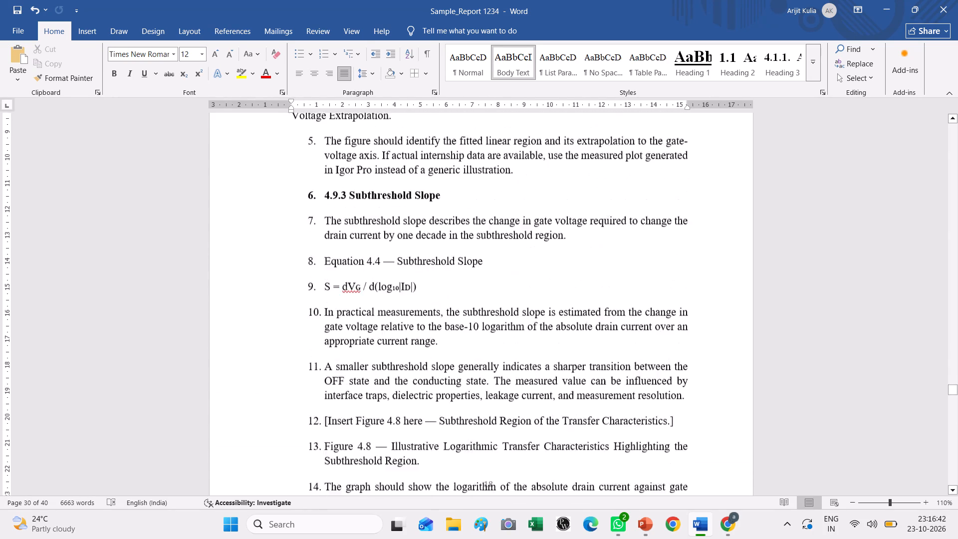
scroll(694, 279, up, 20)
scroll(694, 279, up, 19)
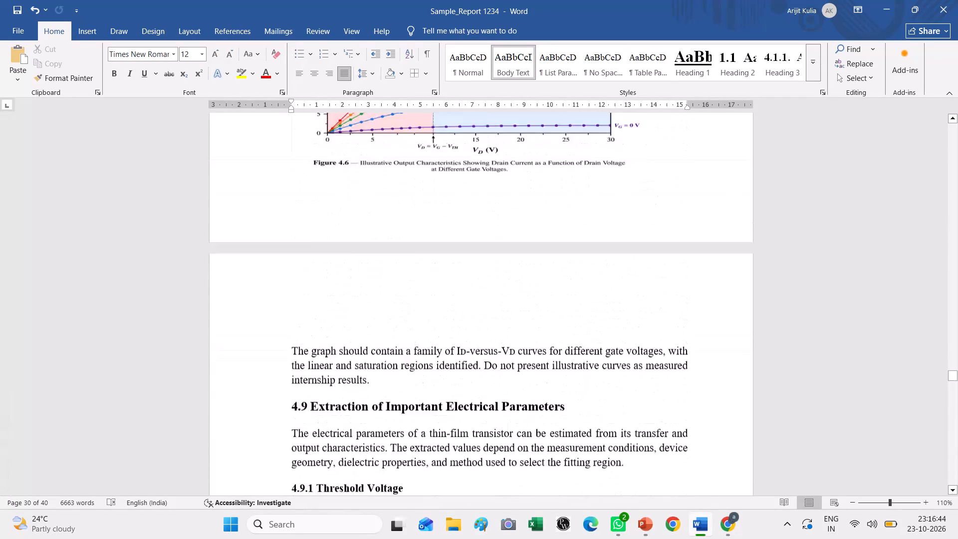
scroll(694, 273, up, 3)
click(517, 243)
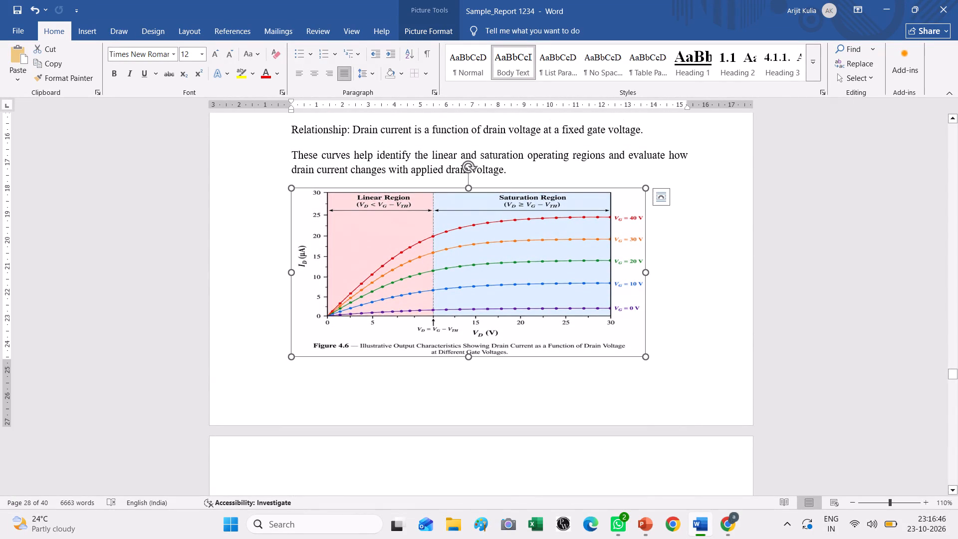
click(315, 77)
click(786, 248)
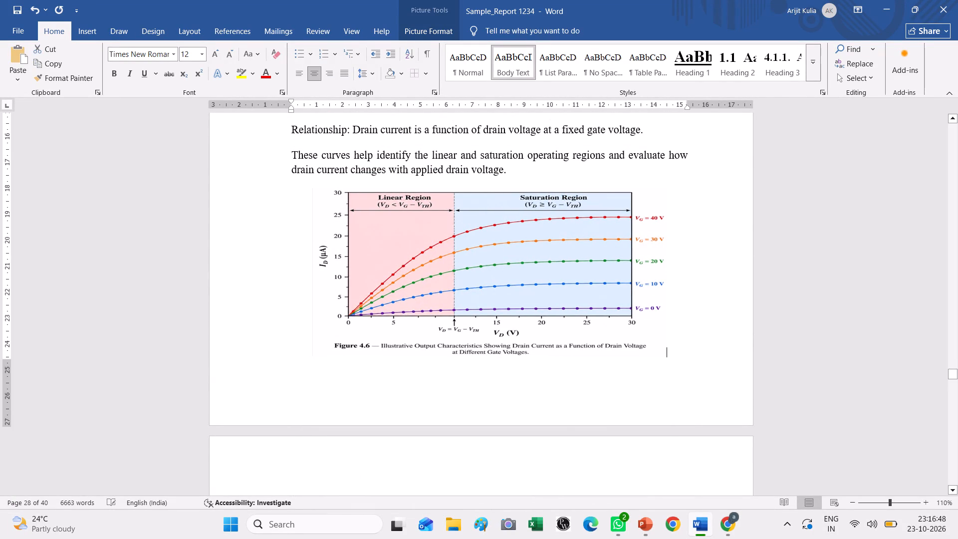
Review the headings, text and equation layout from section 4.9 through section 4.9.2 Field-Effect Mobility.
scroll(636, 254, down, 9)
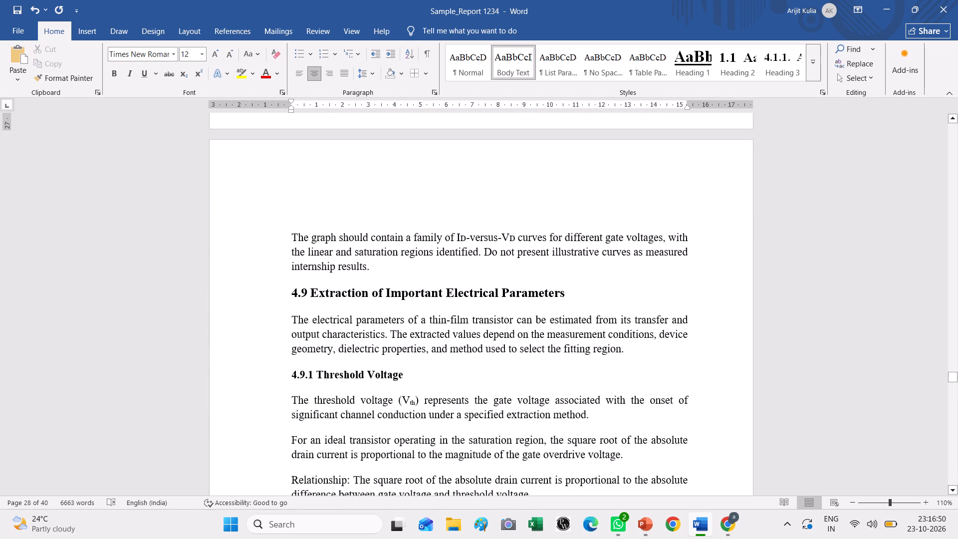
scroll(636, 265, down, 2)
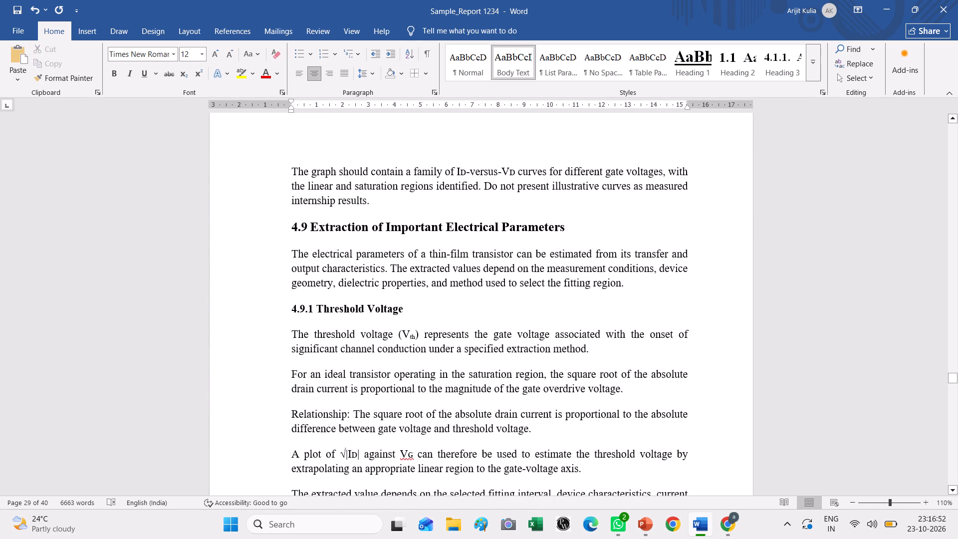
scroll(638, 265, down, 5)
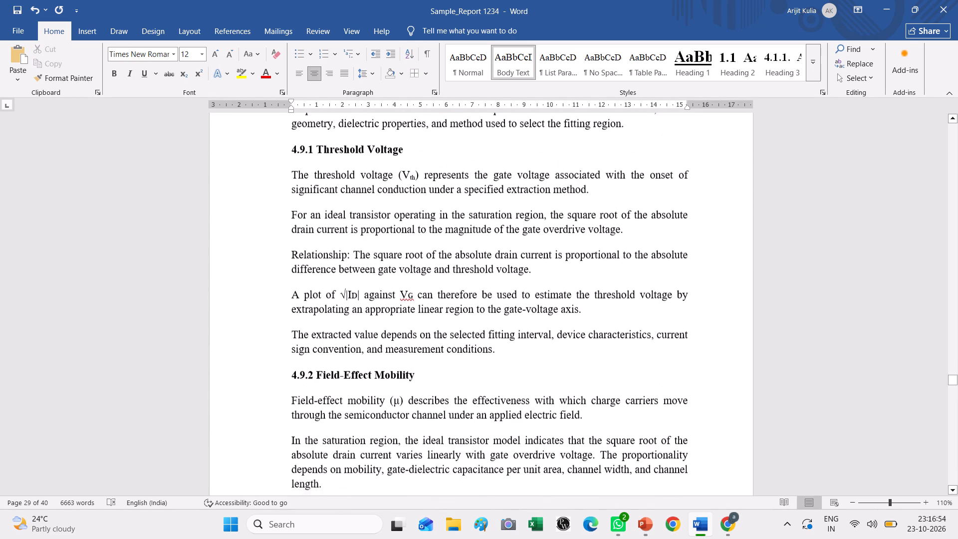
scroll(638, 266, down, 2)
scroll(638, 266, up, 2)
scroll(638, 266, down, 4)
scroll(638, 266, up, 6)
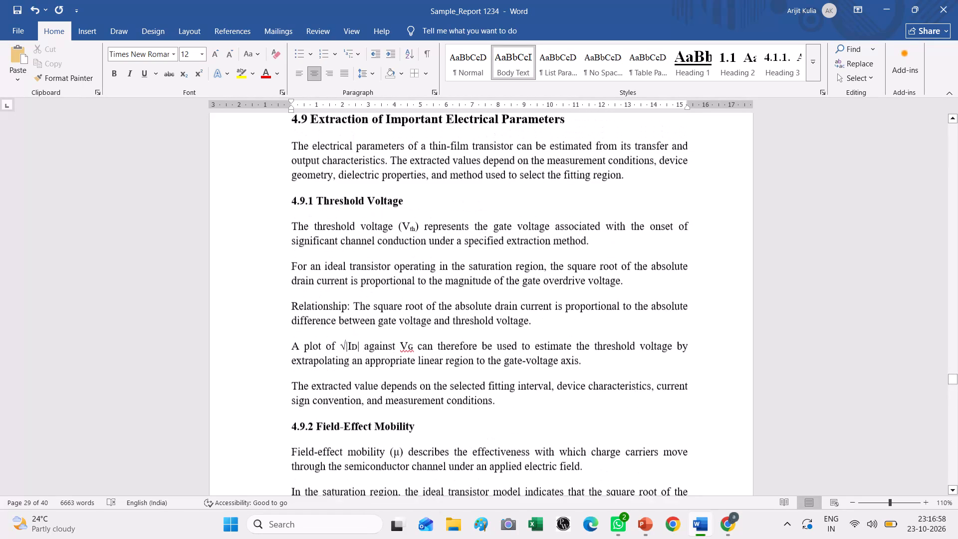
scroll(638, 266, up, 2)
scroll(638, 266, down, 7)
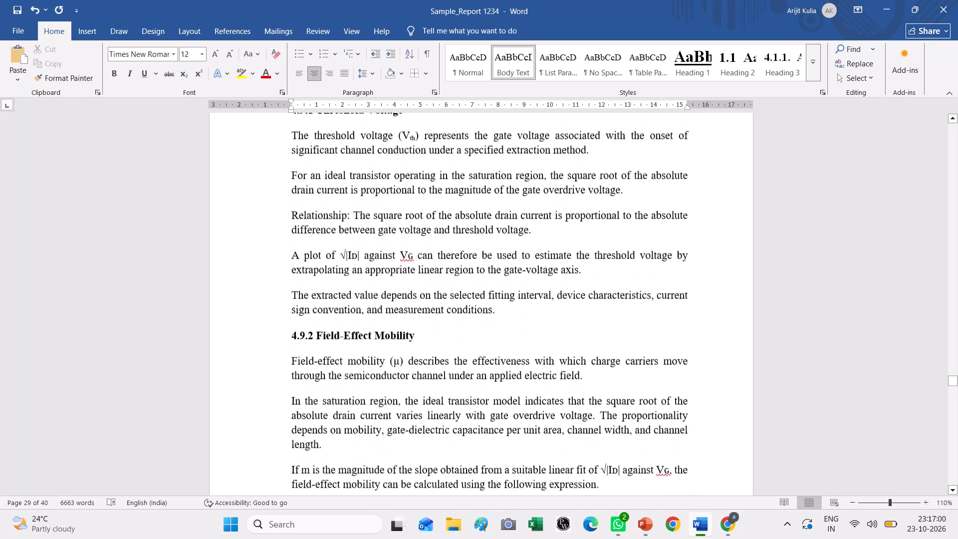
scroll(638, 267, down, 7)
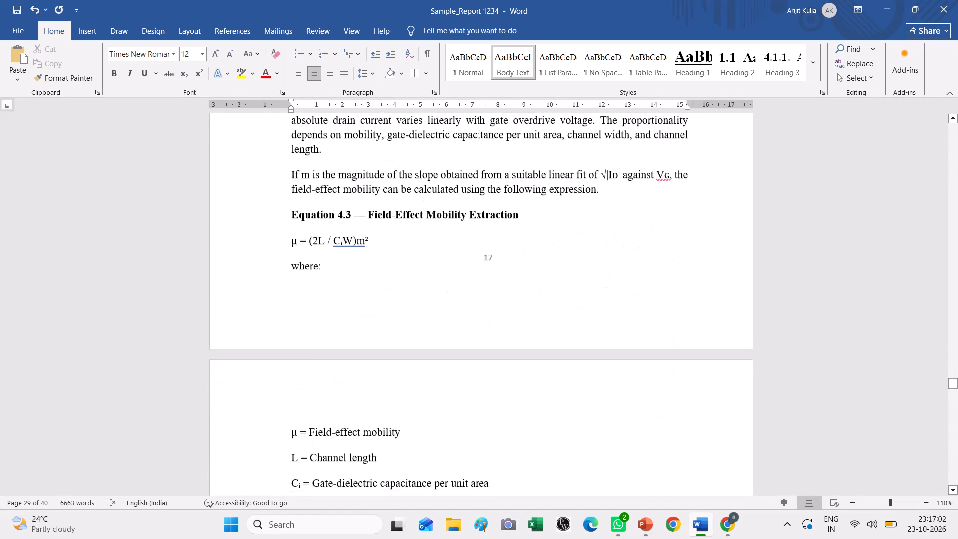
scroll(638, 268, down, 1)
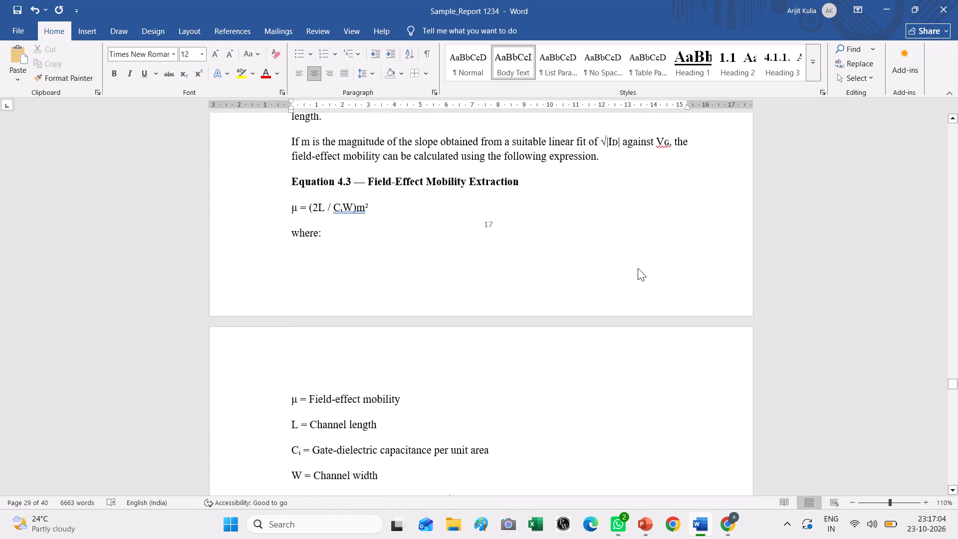
Centre the Equation 4.3 expression "μ = (2L / CᵢW)m²" and set its font size to 14.
scroll(638, 268, up, 3)
drag(386, 304, 299, 311)
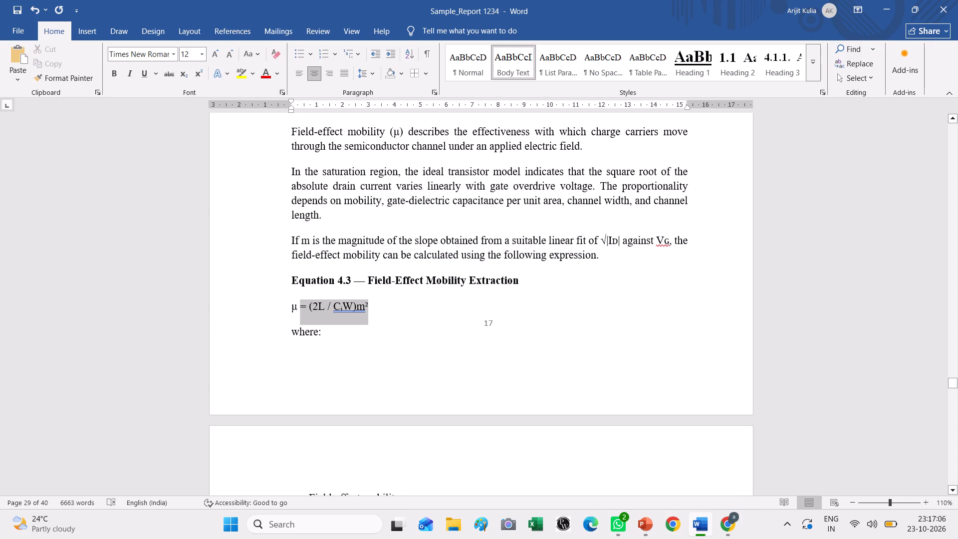
drag(299, 311, 293, 309)
click(330, 74)
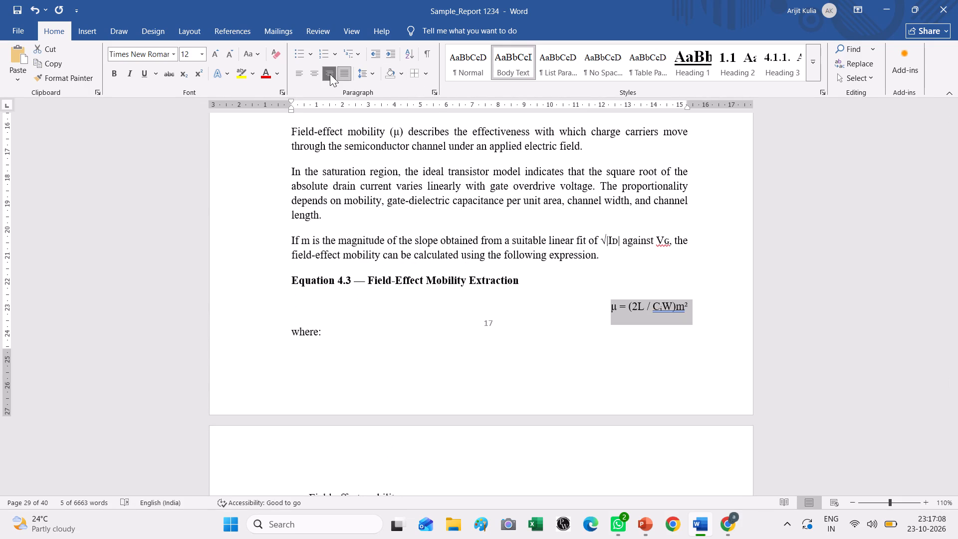
click(318, 72)
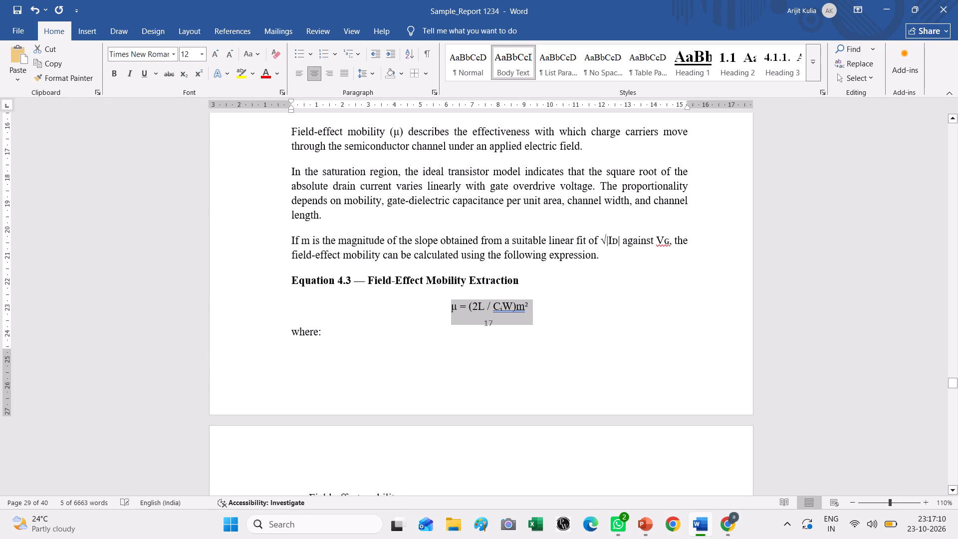
scroll(411, 326, down, 1)
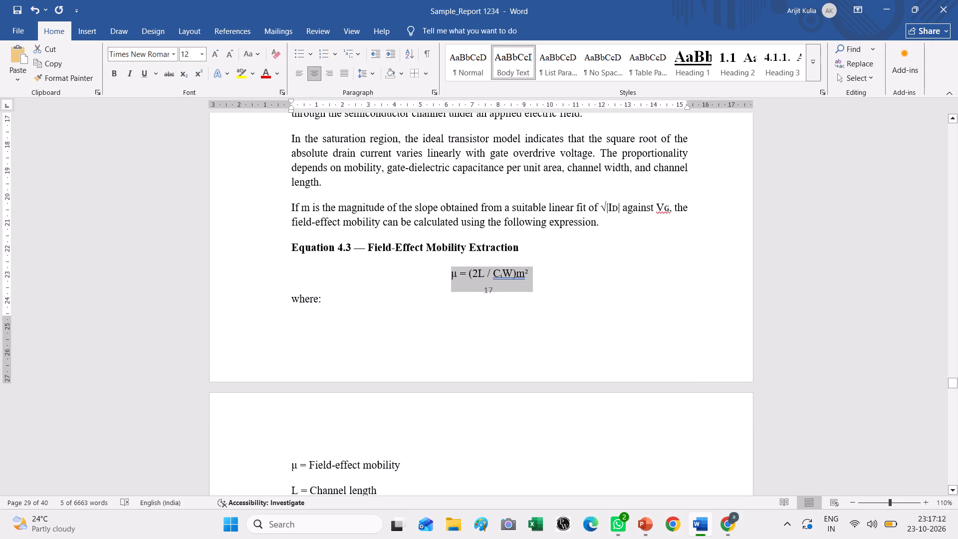
click(205, 51)
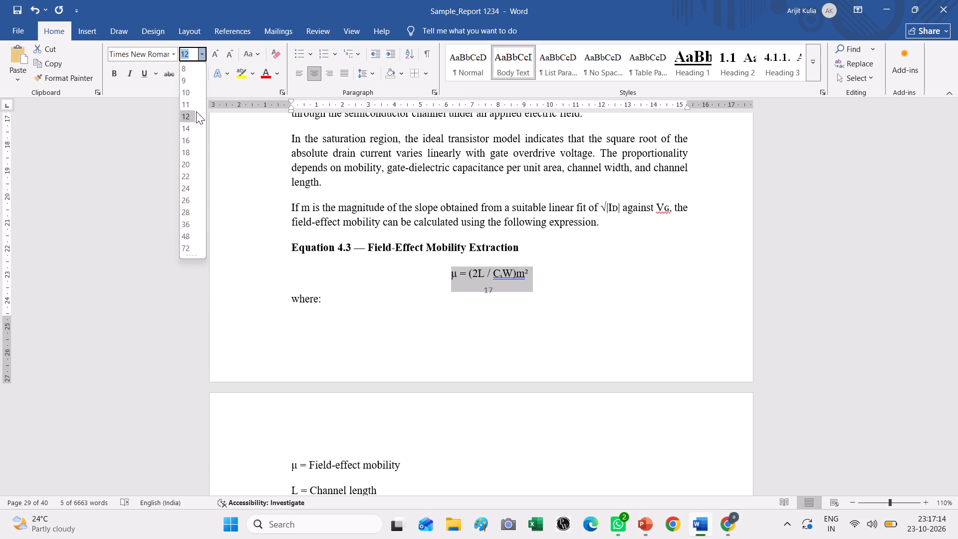
click(185, 130)
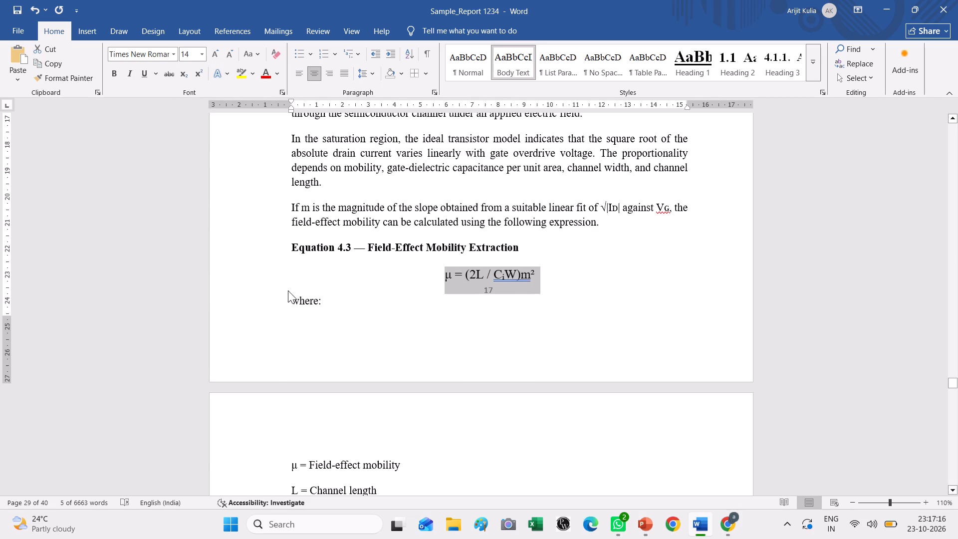
Insert a line break before "where:" below Equation 4.3 so that it joins the symbol definitions on the following page.
click(289, 301)
key(Return)
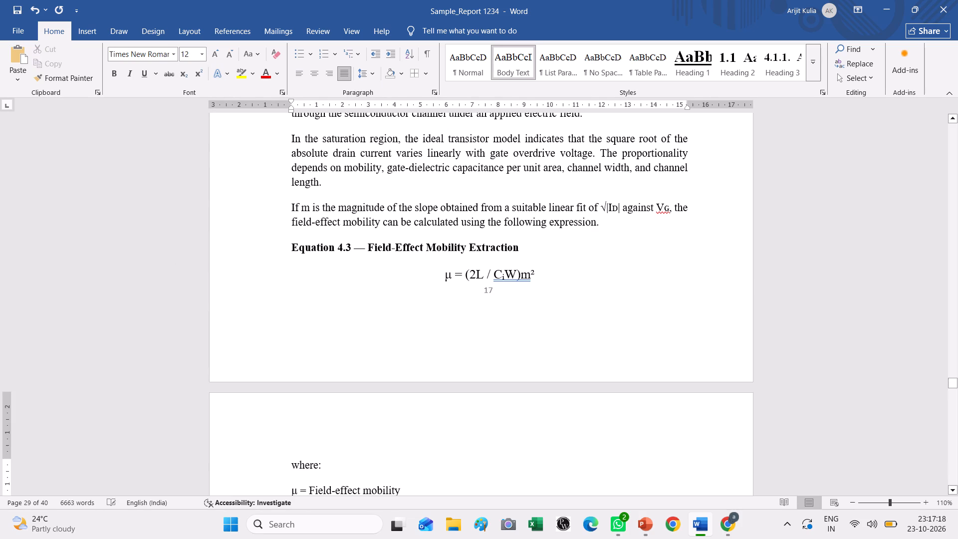
Look back through sections 4.7 to 4.9.2, checking the formatting of Equation 4.2 and the placement of Figure 4.5.
scroll(567, 279, down, 1)
scroll(566, 278, up, 8)
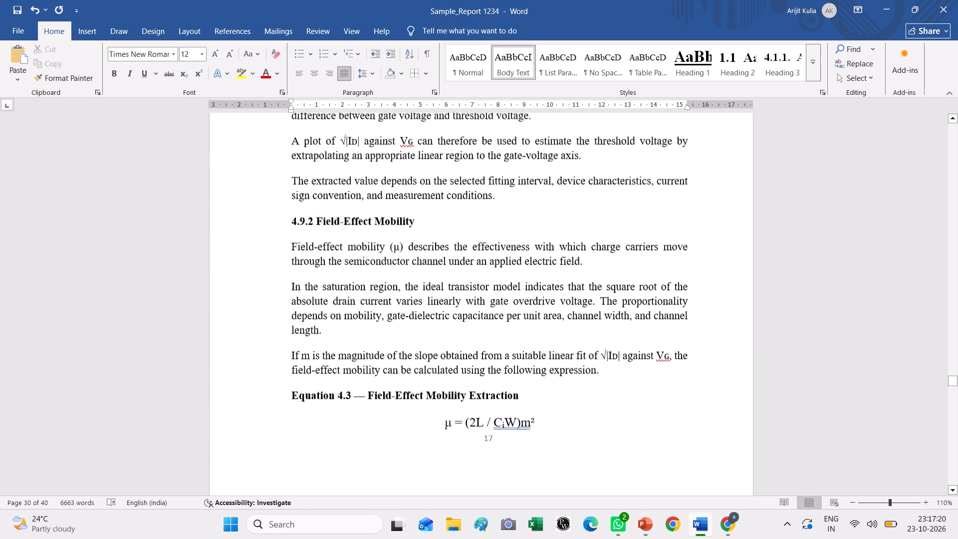
scroll(566, 278, up, 14)
scroll(566, 278, down, 1)
scroll(566, 278, up, 12)
scroll(566, 278, up, 14)
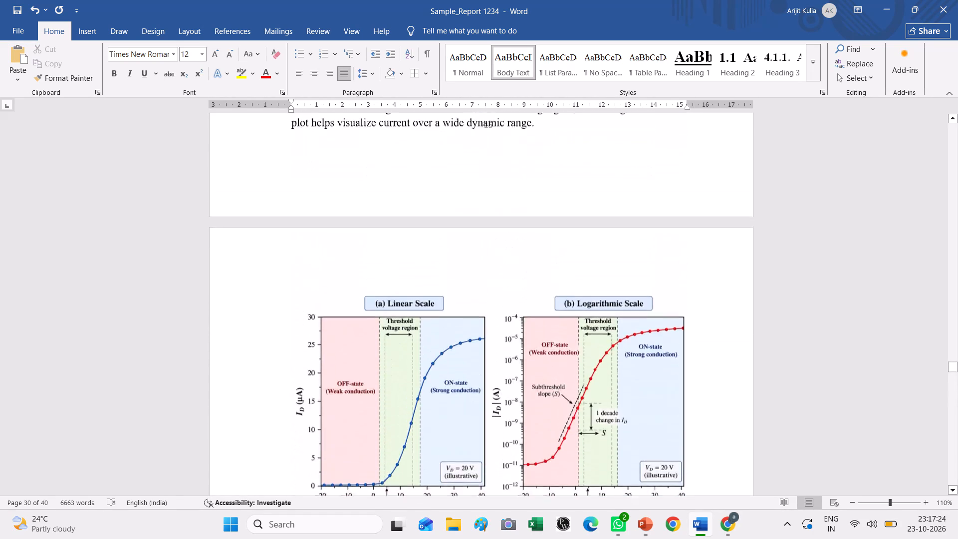
scroll(566, 278, up, 13)
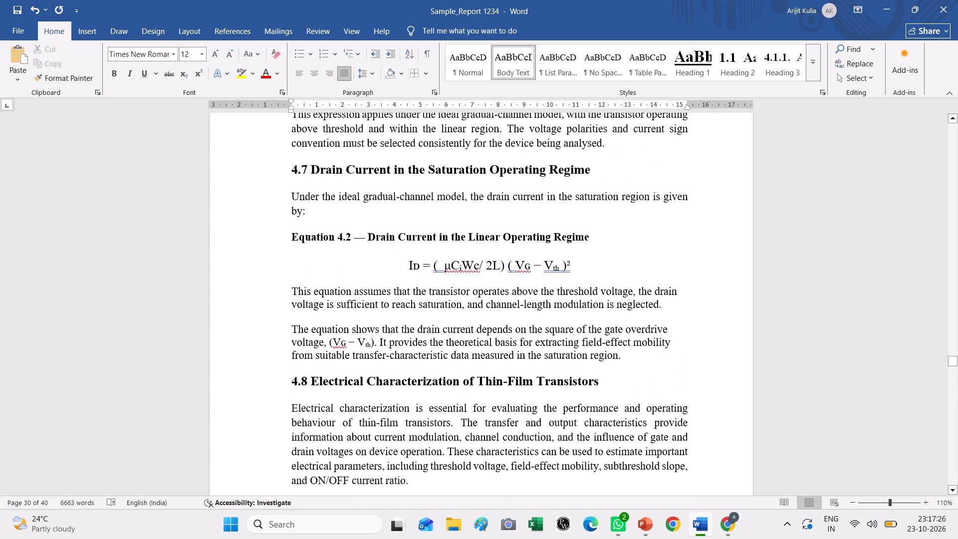
scroll(566, 278, up, 1)
scroll(566, 278, down, 19)
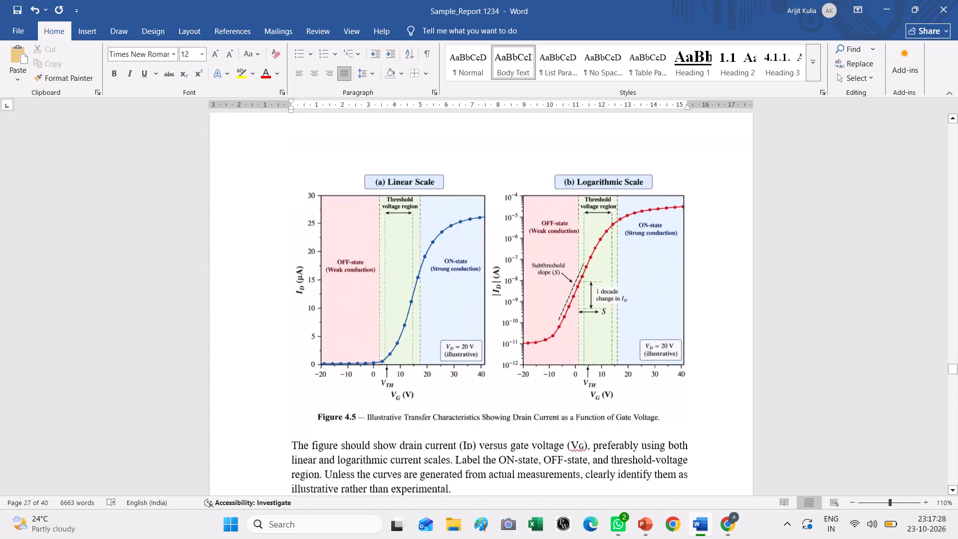
Review the document from Figure 4.5 through section 4.9.3, checking the figures, Equation 4.3 layout and paragraph numbering.
scroll(569, 279, down, 20)
scroll(569, 279, down, 8)
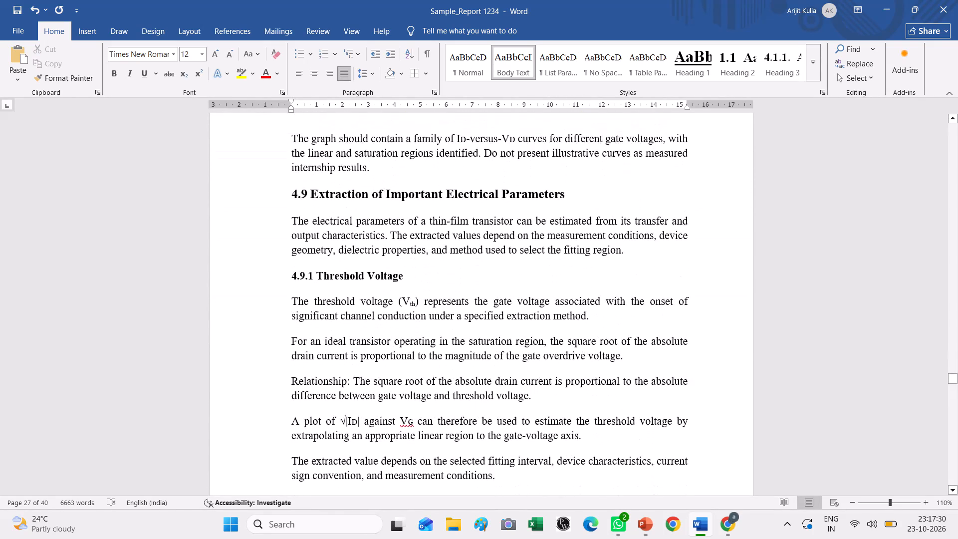
scroll(570, 279, down, 4)
scroll(570, 279, up, 18)
scroll(570, 279, down, 2)
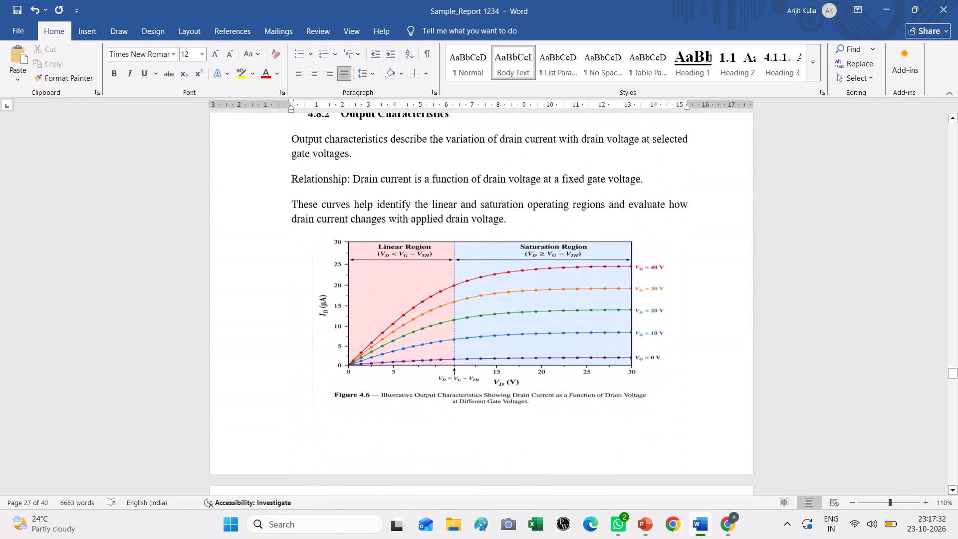
scroll(570, 279, down, 20)
scroll(570, 279, down, 7)
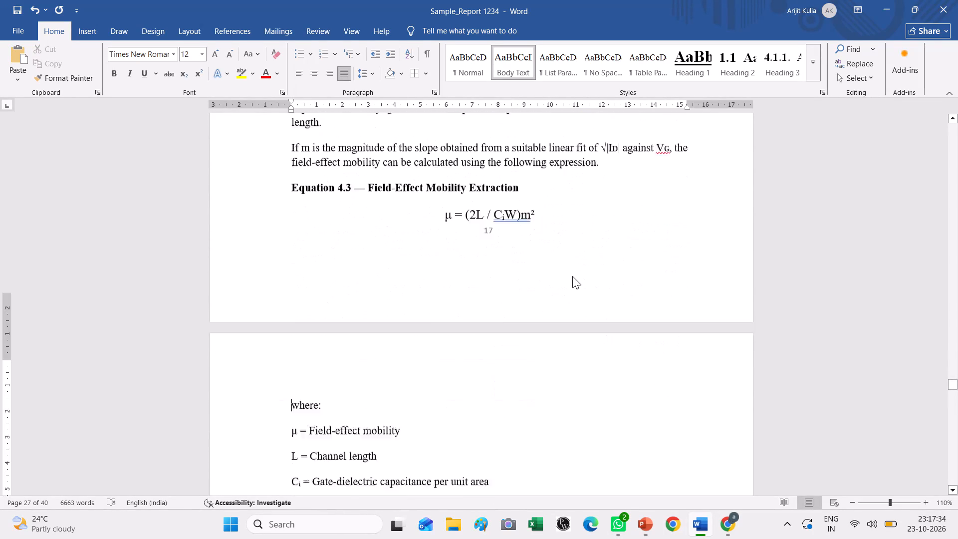
scroll(572, 276, down, 9)
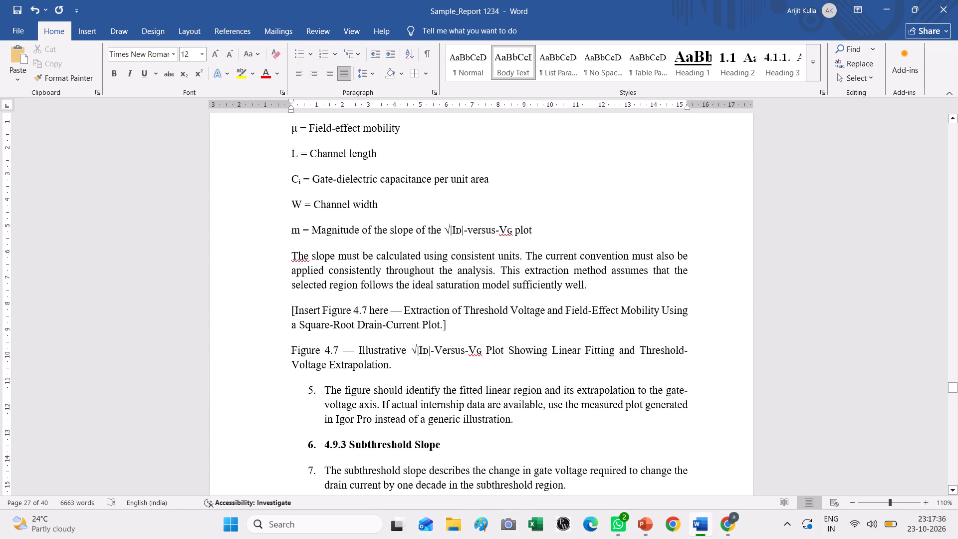
scroll(572, 276, down, 2)
scroll(572, 276, up, 1)
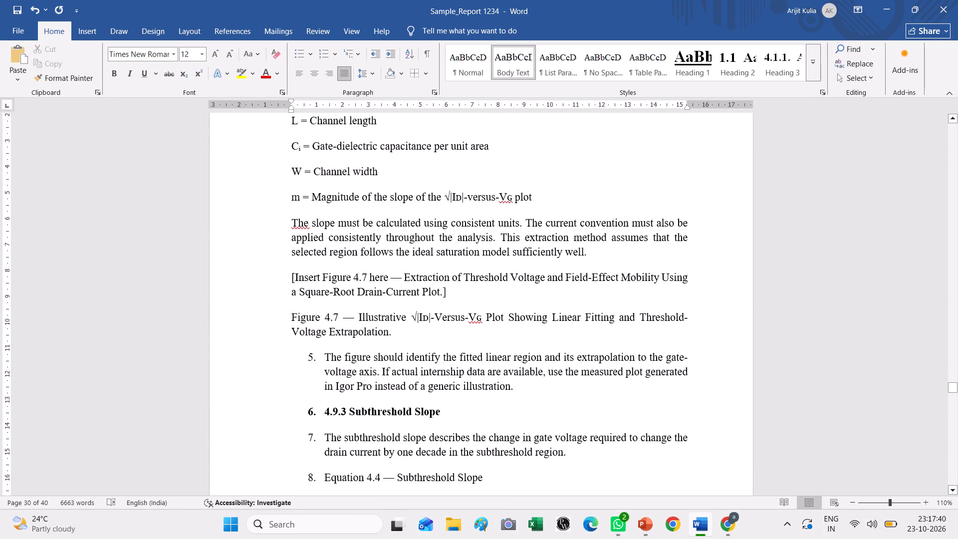
Remove the list numbering and indent from the paragraph below the Figure 4.7 caption, the 4.9.3 Subthreshold Slope heading and its opening paragraph.
click(322, 360)
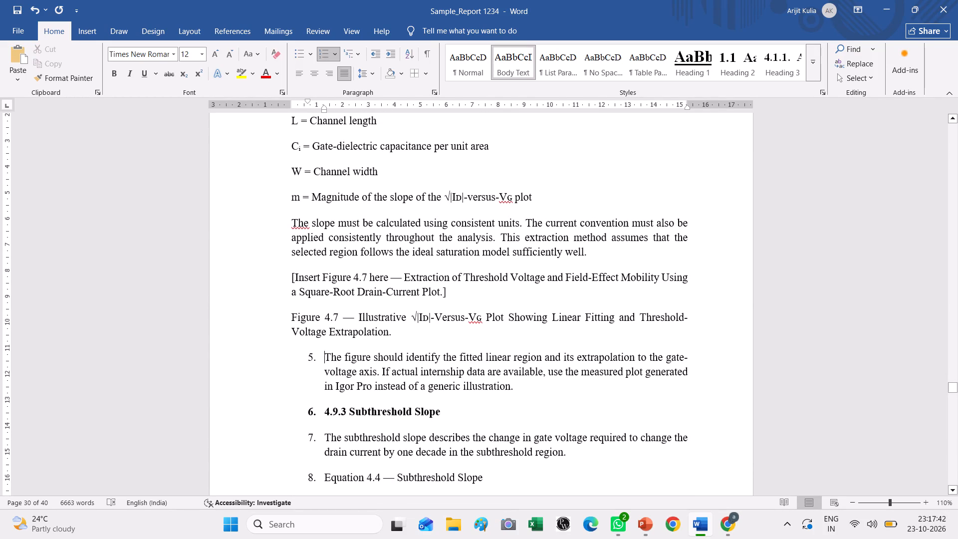
key(BackSpace)
key(BackSpace)
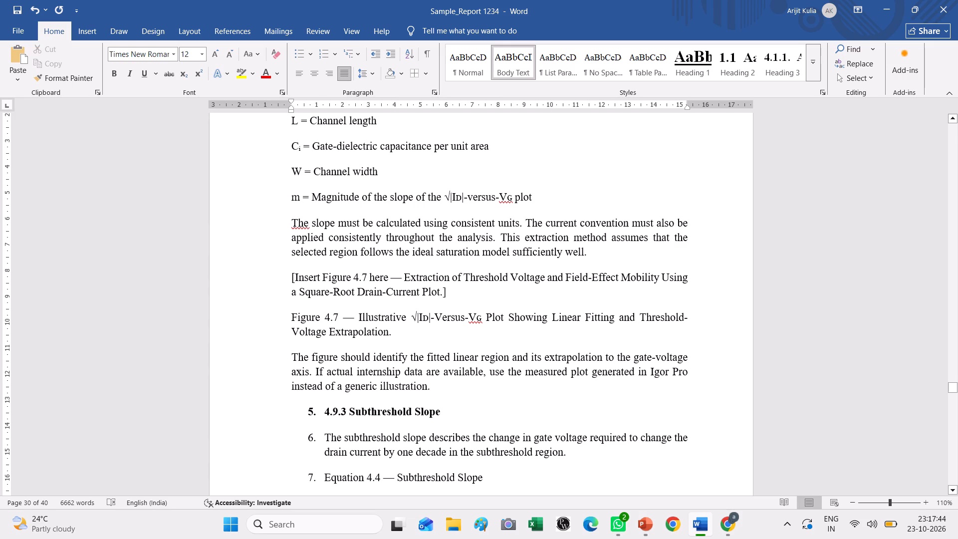
click(322, 411)
key(BackSpace)
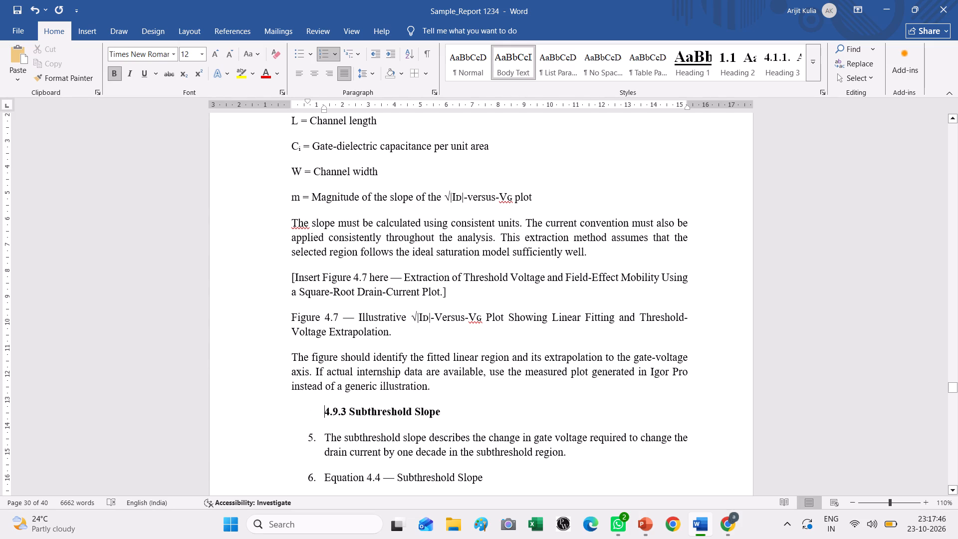
key(BackSpace)
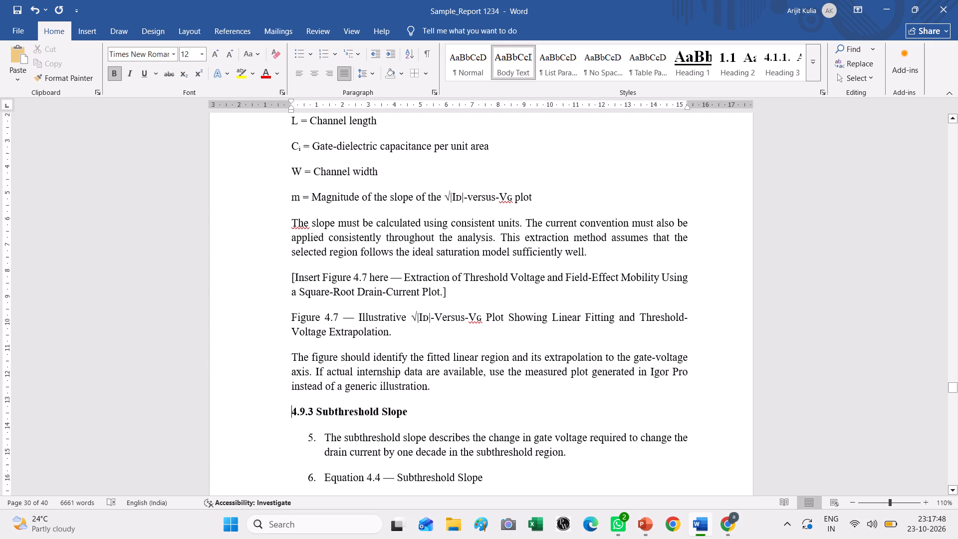
click(319, 439)
key(BackSpace)
key(BackSpace)
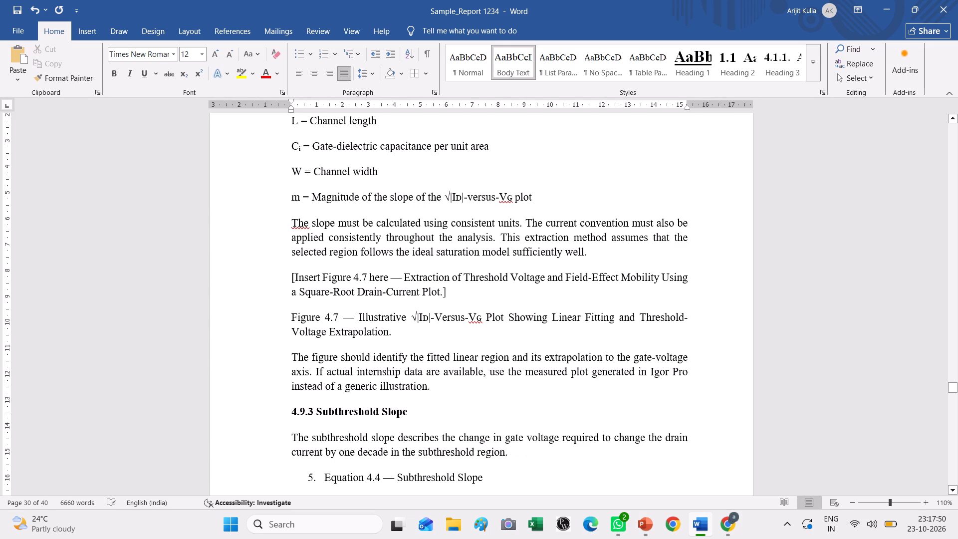
Remove the list numbering and indent from the Equation 4.4 title and its expression in section 4.9.3.
scroll(374, 445, down, 3)
click(319, 374)
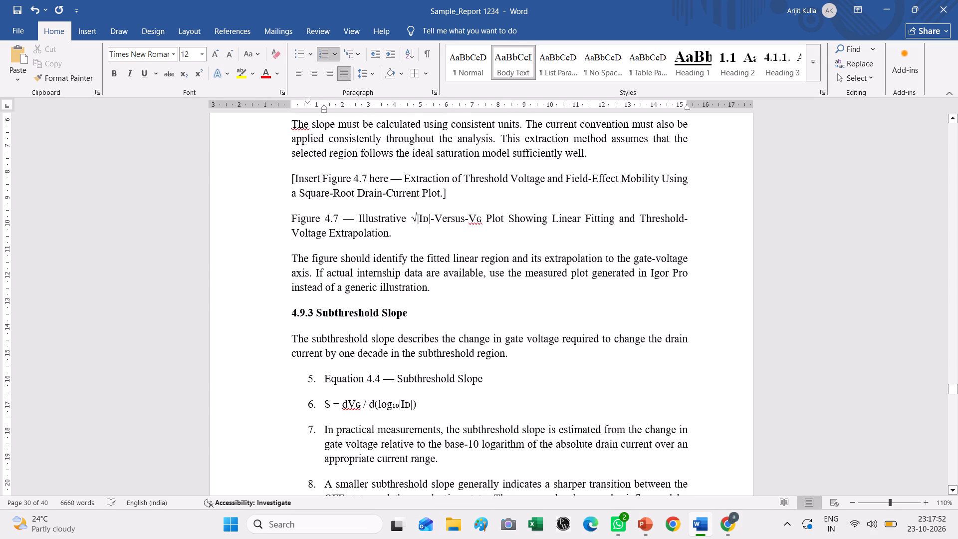
key(BackSpace)
key(BackSpace)
scroll(343, 395, down, 2)
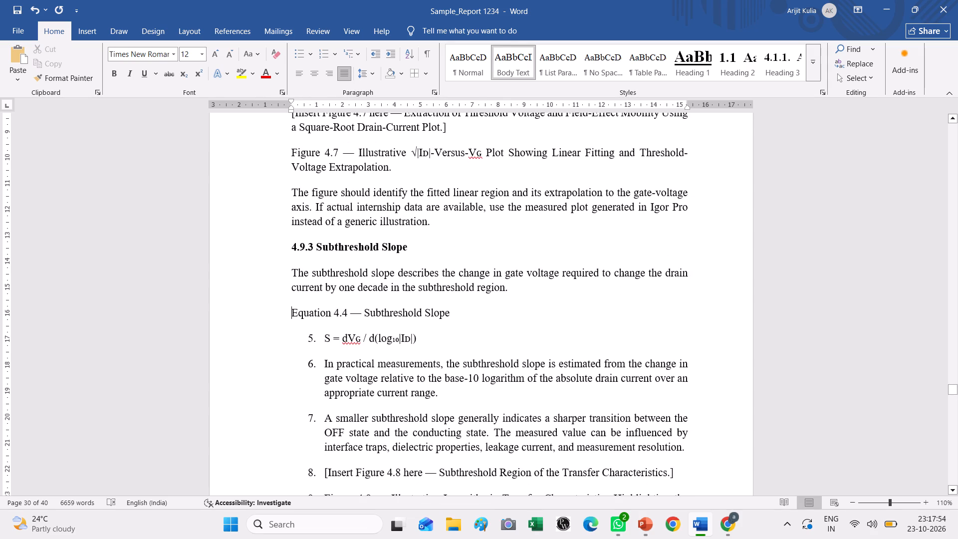
click(319, 340)
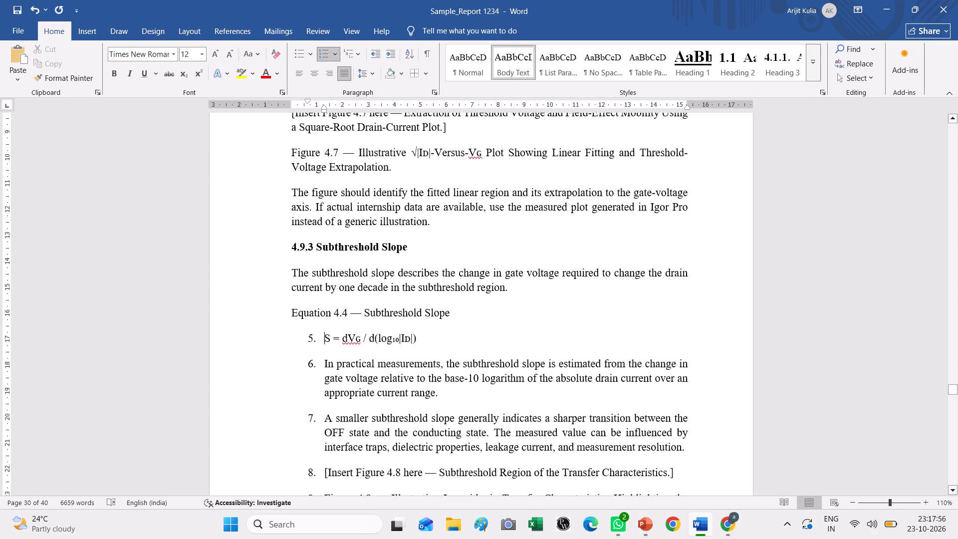
key(BackSpace)
key(BackSpace)
Remove the list numbering and indent from the "In practical measurements" and "A smaller subthreshold slope" paragraphs below Equation 4.4.
scroll(324, 365, down, 10)
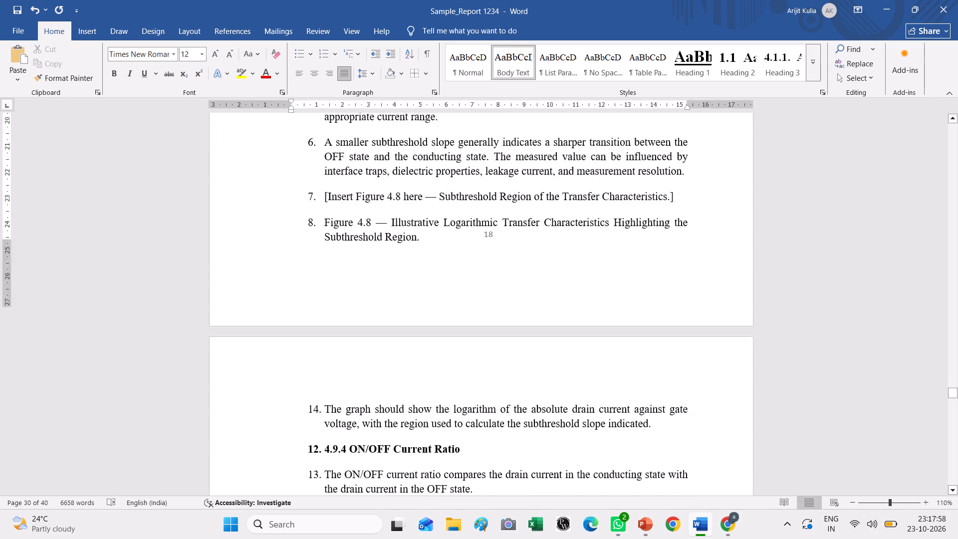
scroll(339, 361, down, 16)
scroll(346, 374, up, 16)
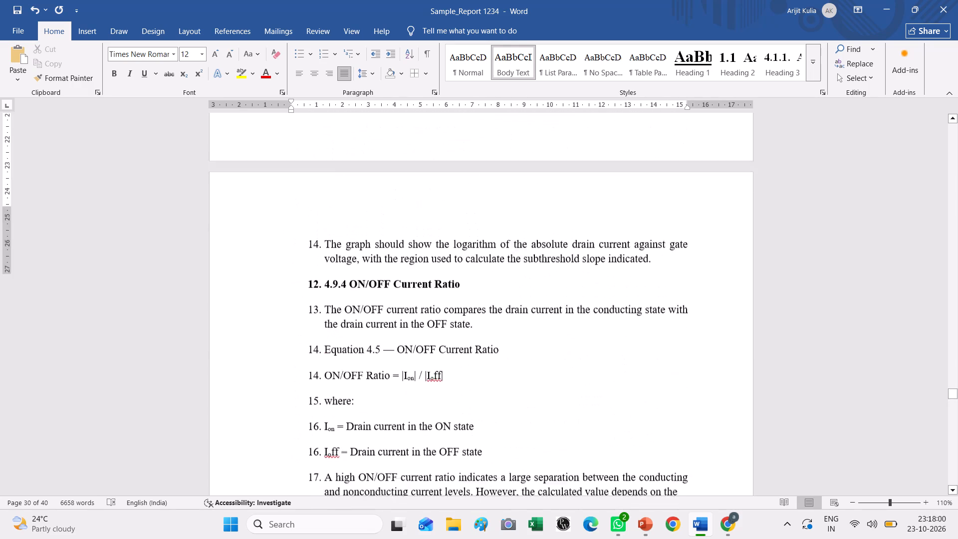
scroll(345, 374, up, 8)
click(318, 300)
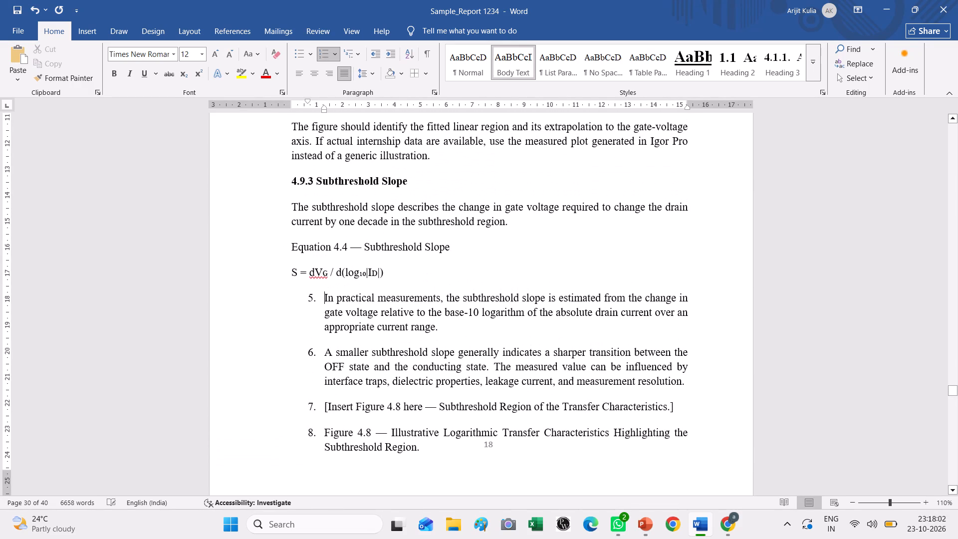
key(BackSpace)
key(BackSpace)
click(324, 351)
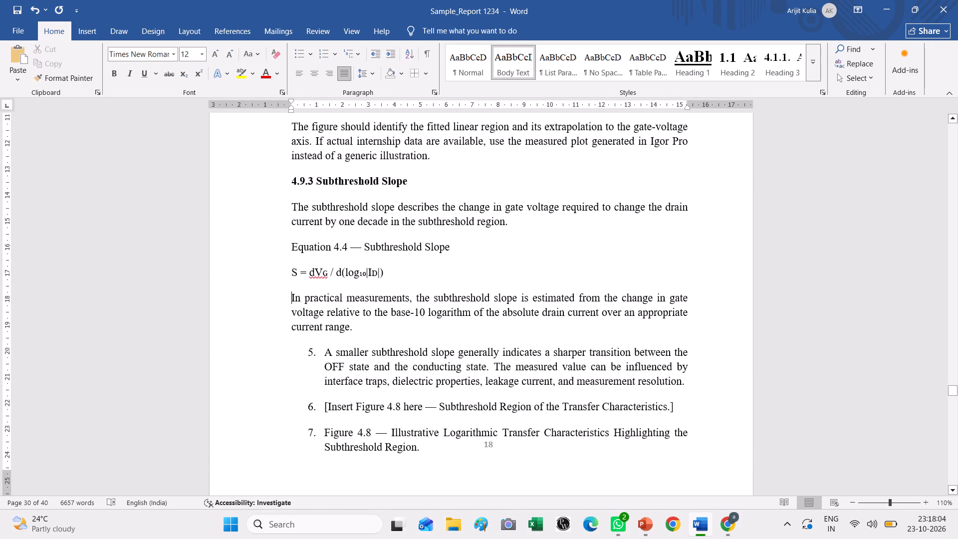
key(BackSpace)
key(BackSpace)
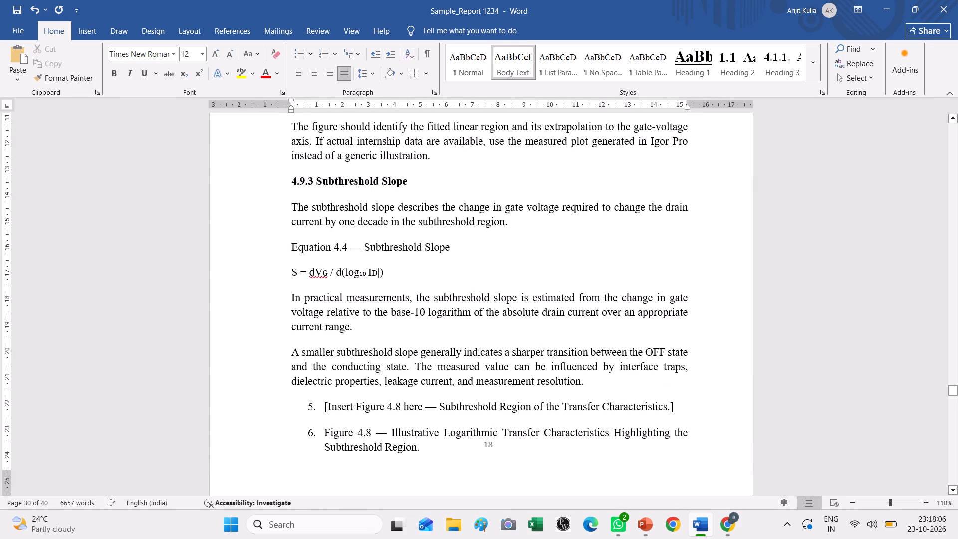
Remove the list numbering and indent from the Figure 4.8 placeholder, its caption and the "The graph should show" paragraph.
click(323, 407)
key(BackSpace)
key(BackSpace)
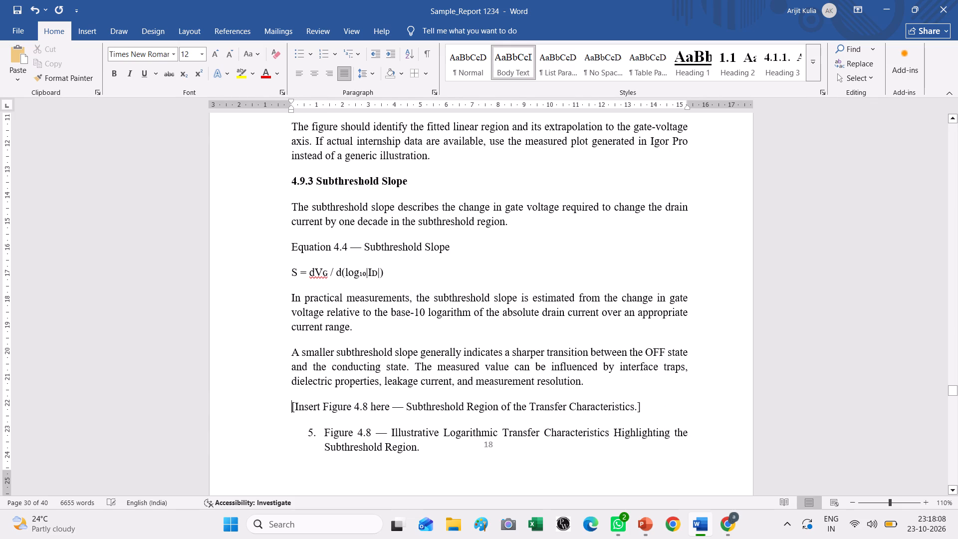
click(325, 430)
key(BackSpace)
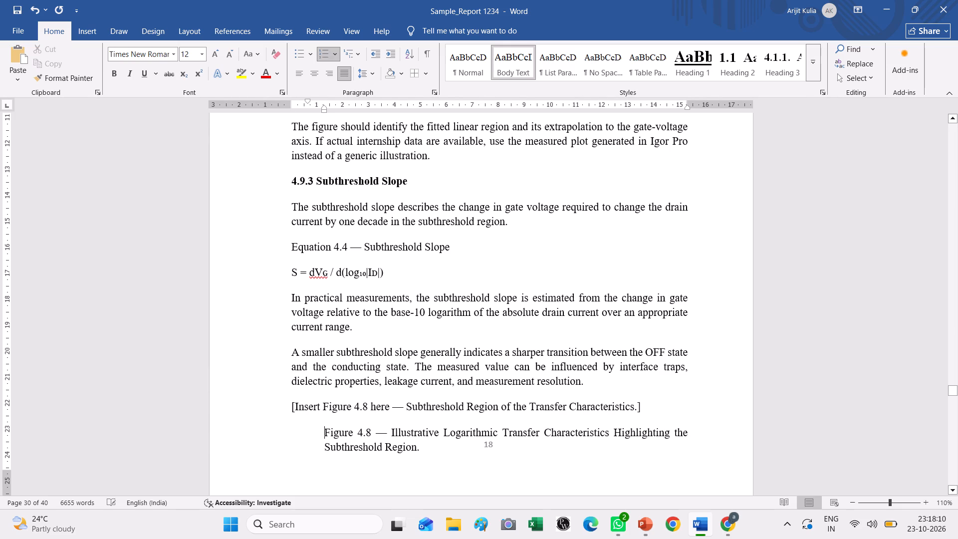
key(BackSpace)
scroll(325, 430, down, 7)
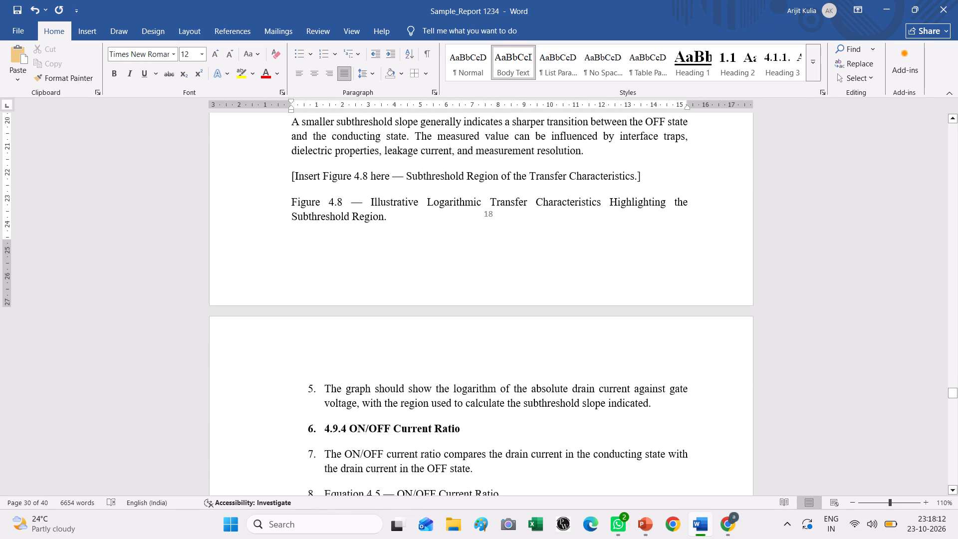
click(318, 392)
key(BackSpace)
key(BackSpace)
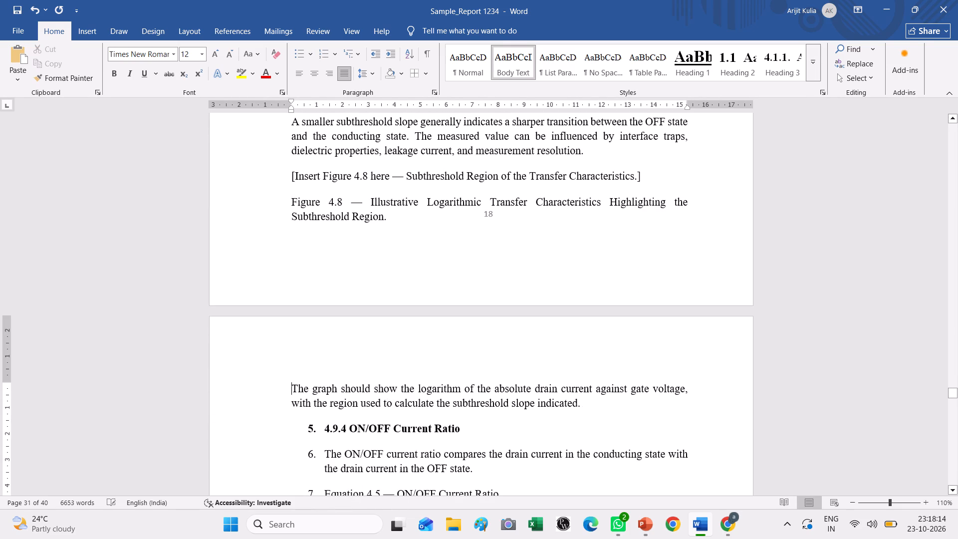
Remove the list numbering and indent from the 4.9.4 ON/OFF Current Ratio heading and its opening paragraph.
click(322, 427)
key(BackSpace)
key(BackSpace)
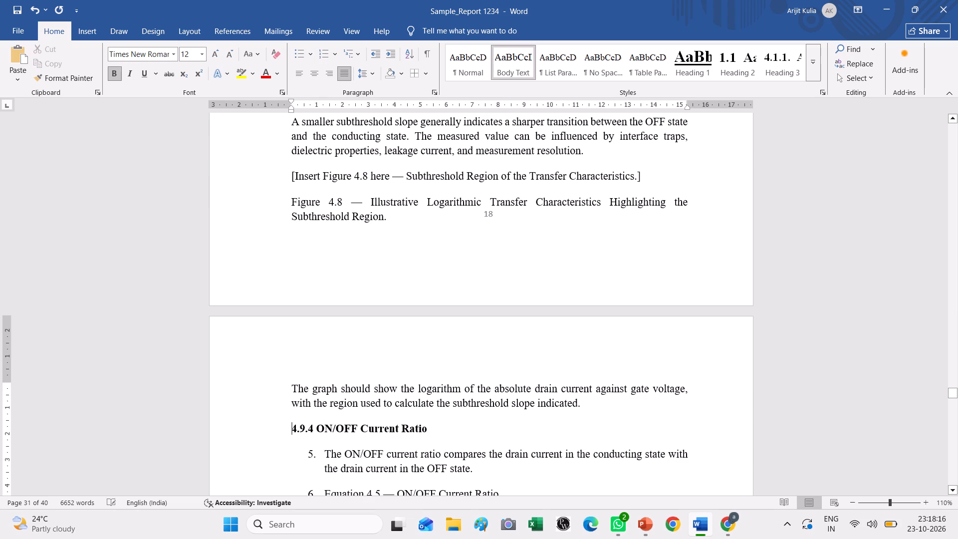
scroll(320, 427, down, 3)
click(320, 358)
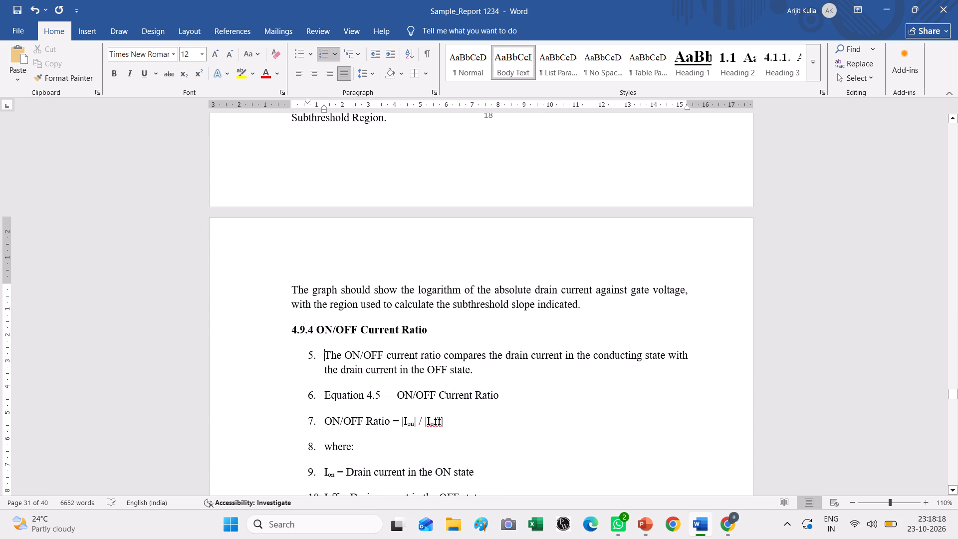
key(BackSpace)
key(BackSpace)
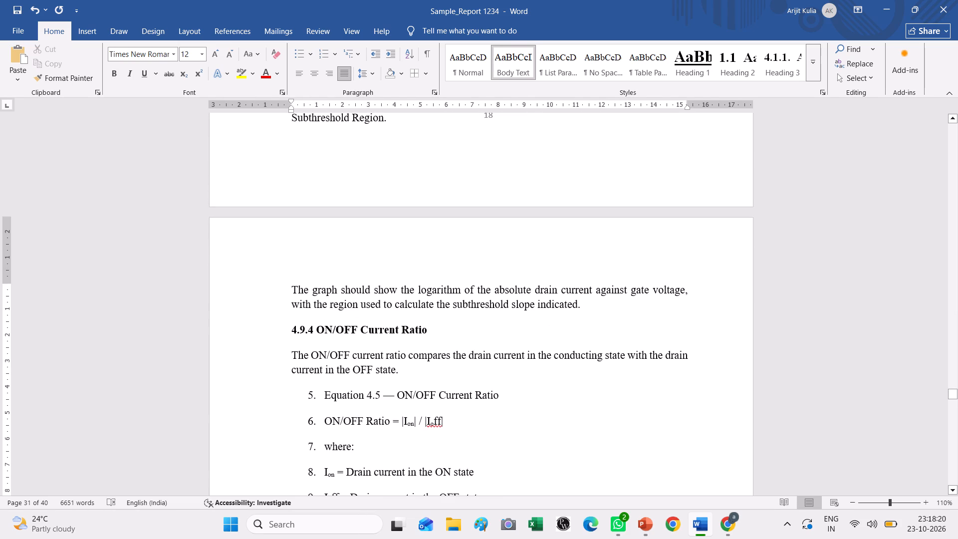
Remove the list numbering and indent from the Equation 4.5 title and the ON/OFF Ratio expression.
click(318, 394)
key(BackSpace)
key(BackSpace)
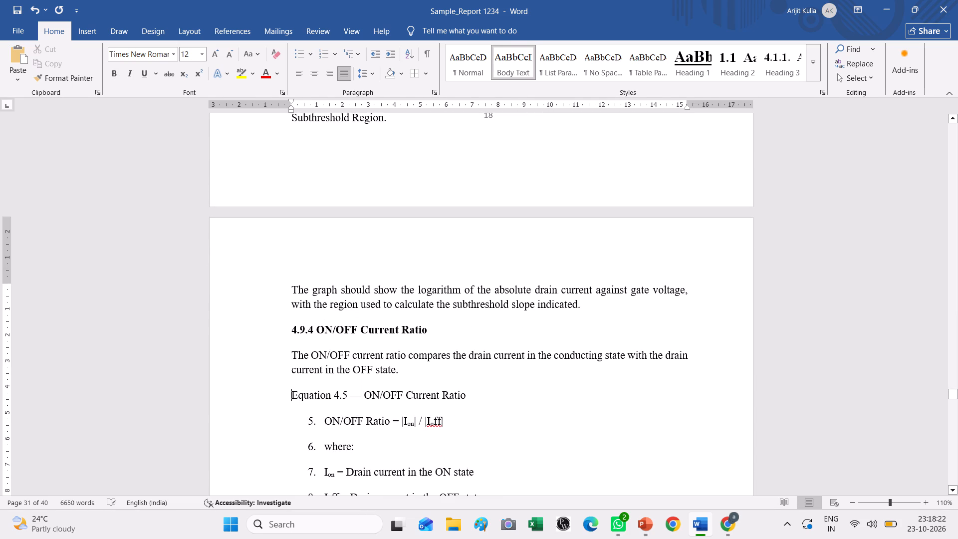
click(319, 422)
key(BackSpace)
key(BackSpace)
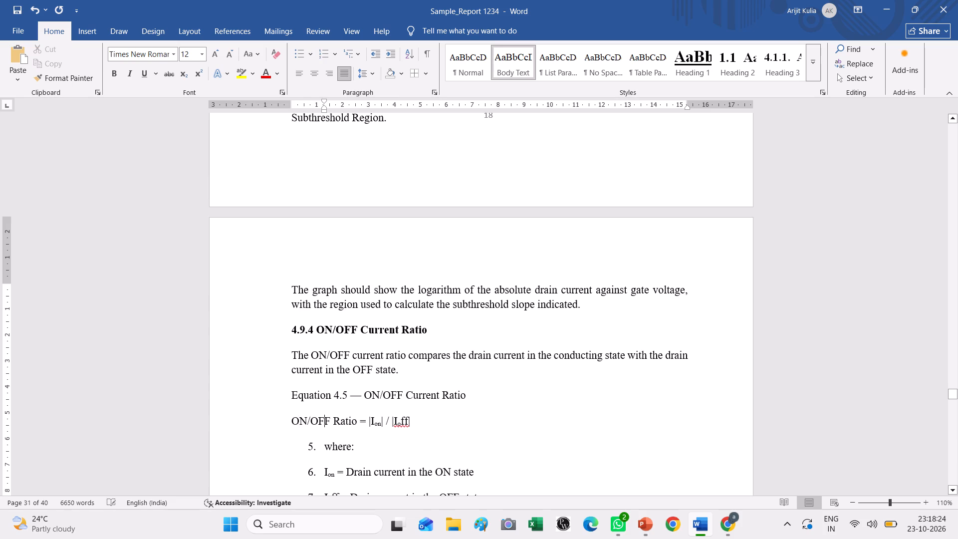
Remove the list numbering and indent from "where:" and the ON-state and OFF-state current definitions below Equation 4.5.
scroll(319, 422, down, 3)
click(319, 349)
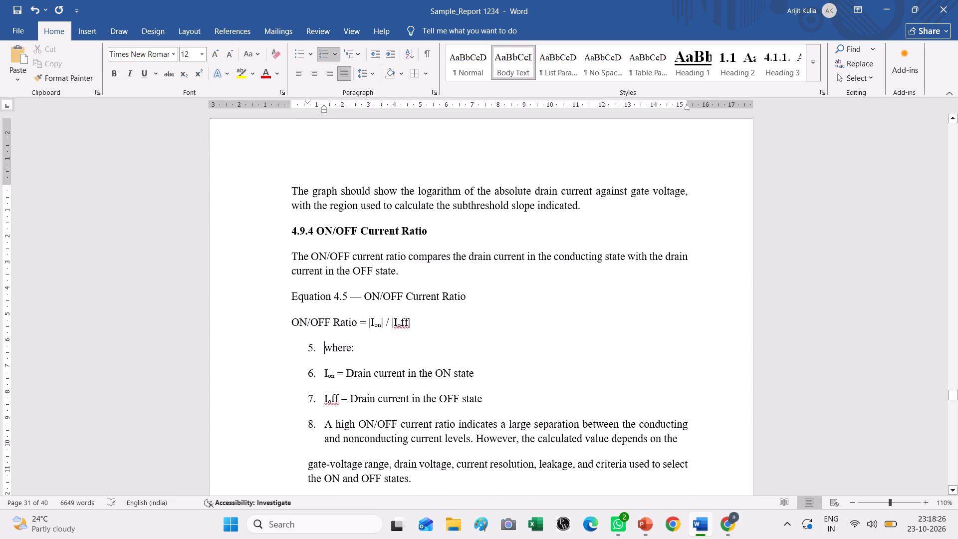
key(backslash)
key(BackSpace)
key(BackSpace)
key(BackSpace)
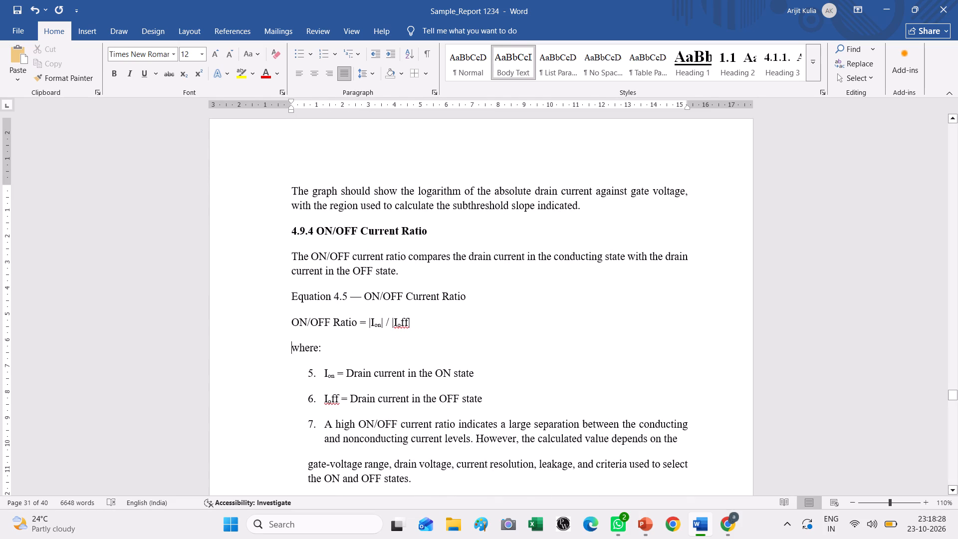
click(320, 371)
key(BackSpace)
key(BackSpace)
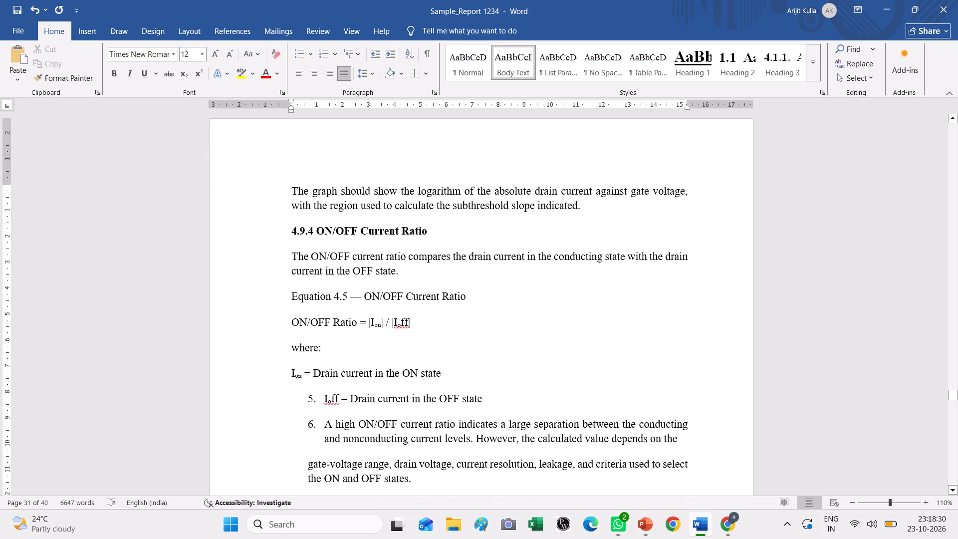
click(319, 399)
key(BackSpace)
key(BackSpace)
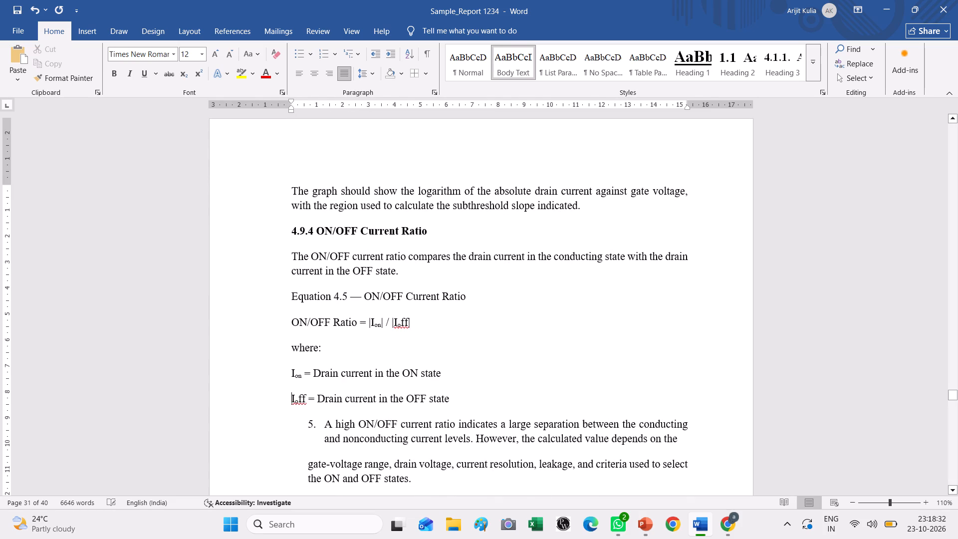
Unnumber and unindent the "A high ON/OFF current ratio" paragraph and join its split "gate-voltage range" continuation to it with a space.
click(325, 427)
key(BackSpace)
key(BackSpace)
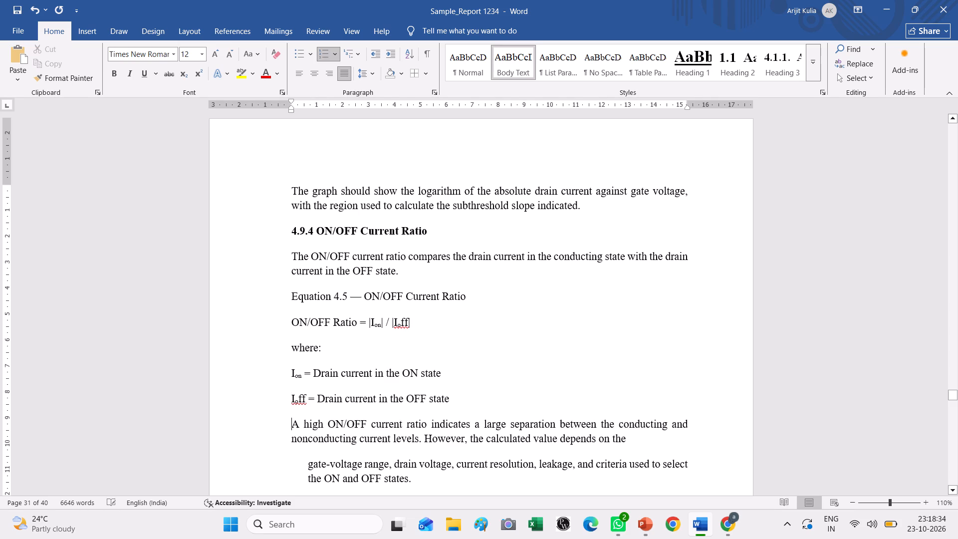
scroll(325, 428, down, 3)
click(308, 366)
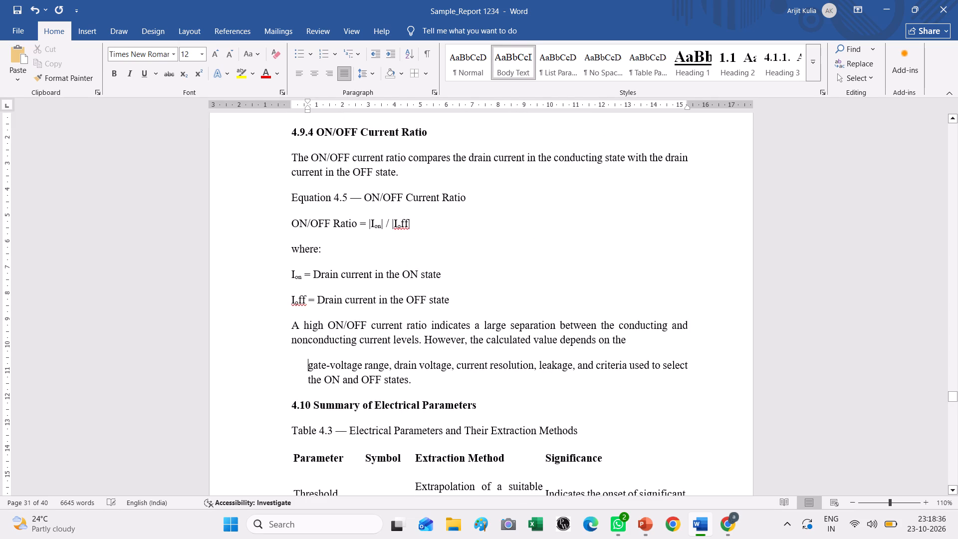
key(BackSpace)
key(BackSpace)
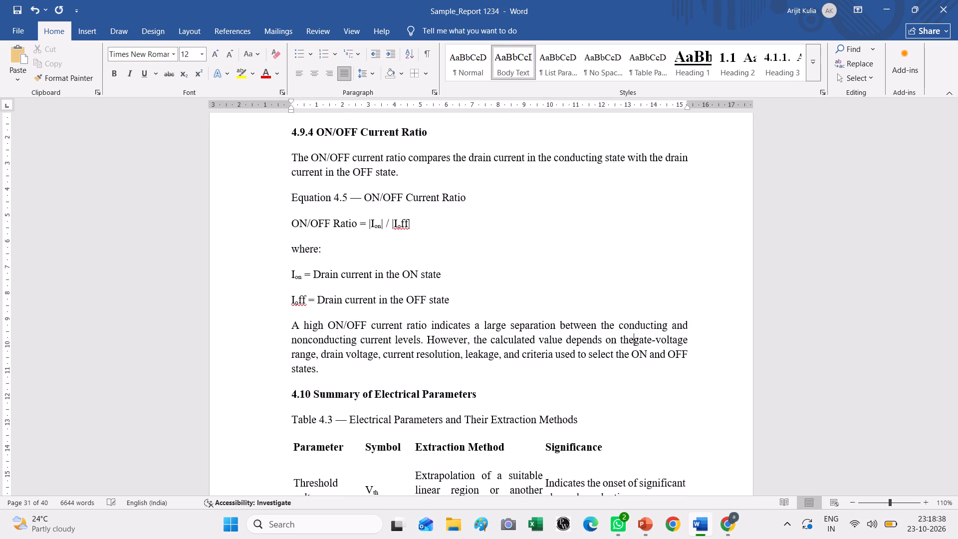
key(space)
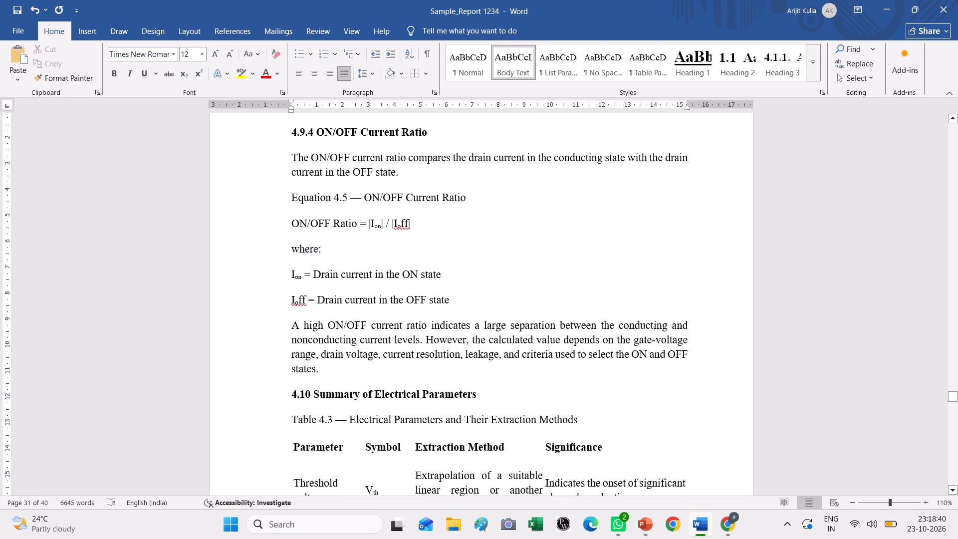
Review the report's front matter, from the Declaration through the contents and the lists of figures, tables, equations and symbols.
scroll(389, 360, up, 5)
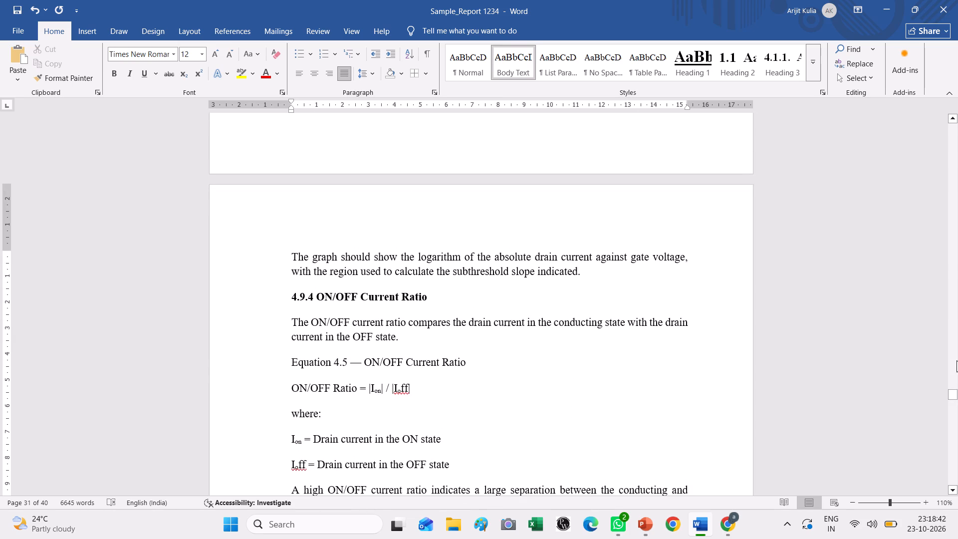
drag(956, 391, 944, 228)
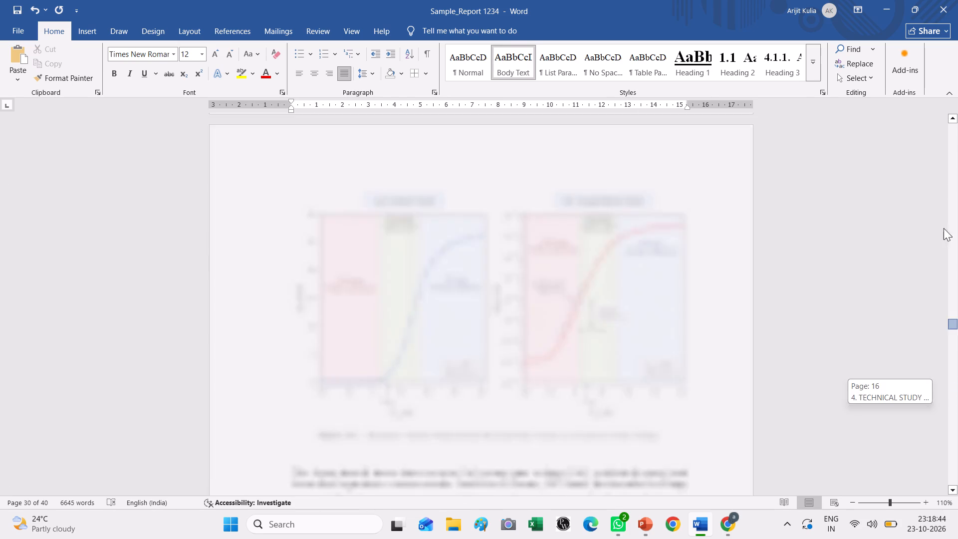
drag(944, 228, 945, 147)
scroll(793, 238, up, 10)
scroll(791, 236, down, 6)
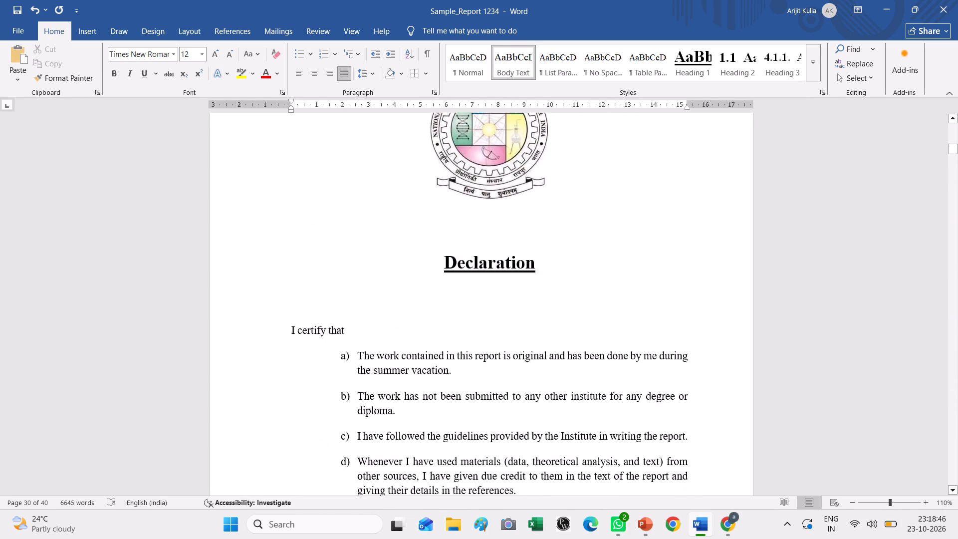
scroll(792, 247, down, 20)
scroll(792, 247, down, 19)
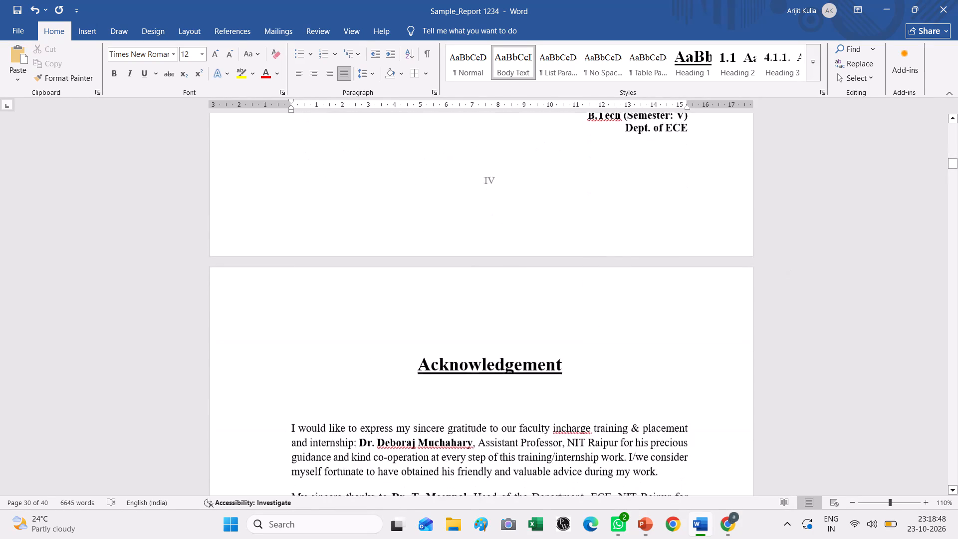
scroll(787, 266, down, 20)
scroll(787, 266, down, 9)
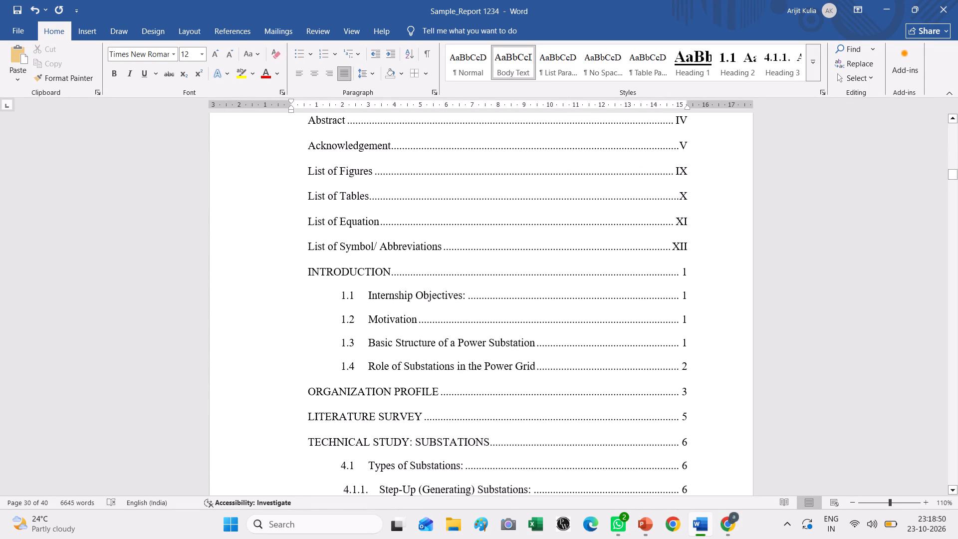
scroll(787, 268, down, 20)
scroll(787, 268, down, 18)
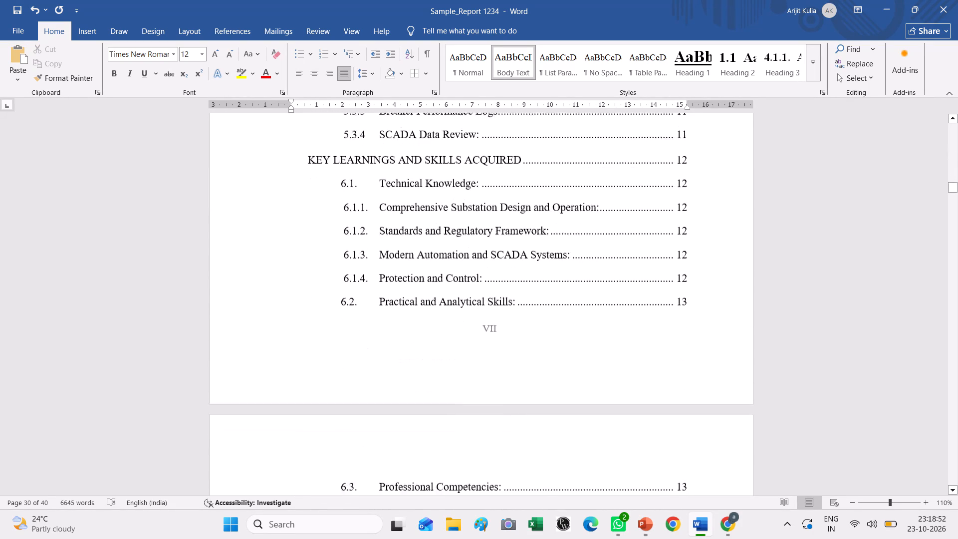
scroll(787, 268, down, 8)
scroll(787, 268, down, 19)
scroll(787, 268, down, 4)
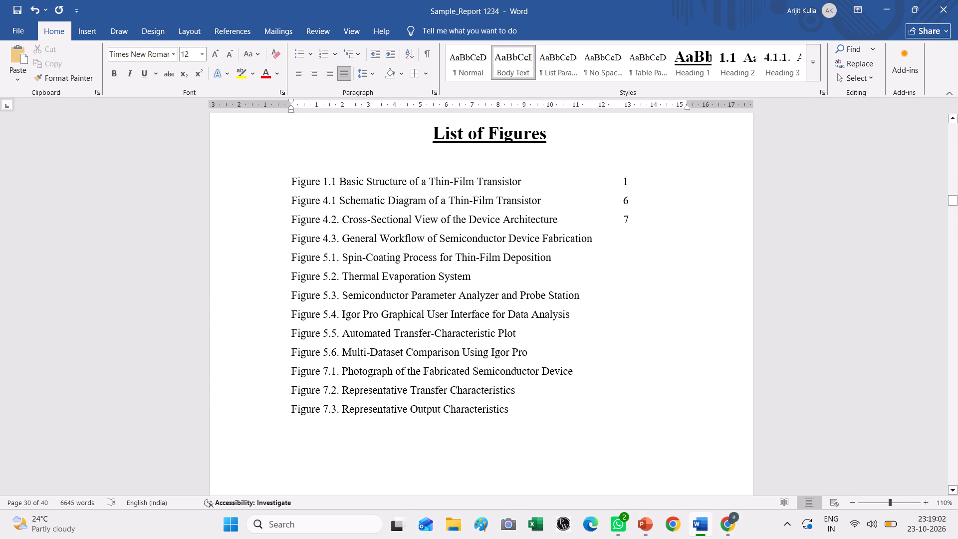
scroll(797, 248, down, 16)
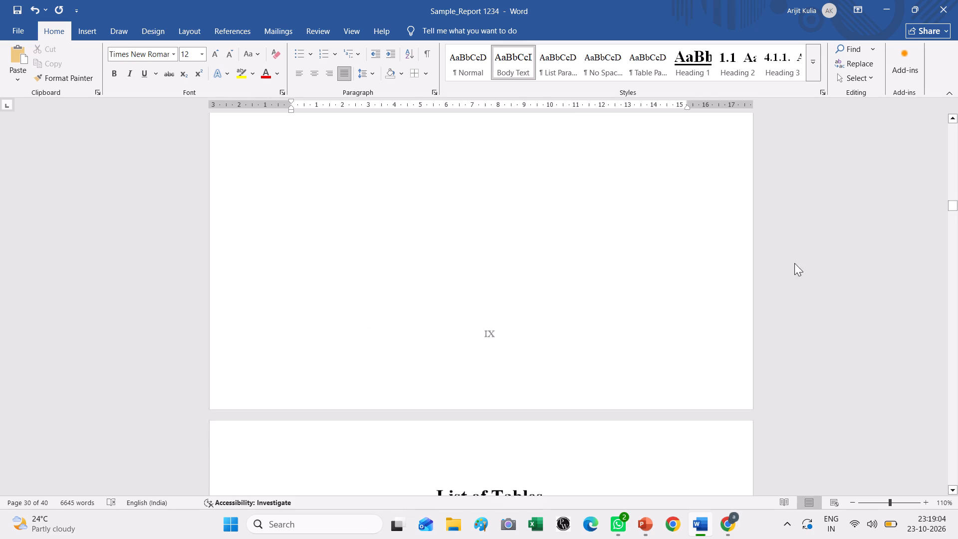
scroll(794, 263, down, 20)
scroll(794, 263, down, 20)
scroll(794, 263, down, 1)
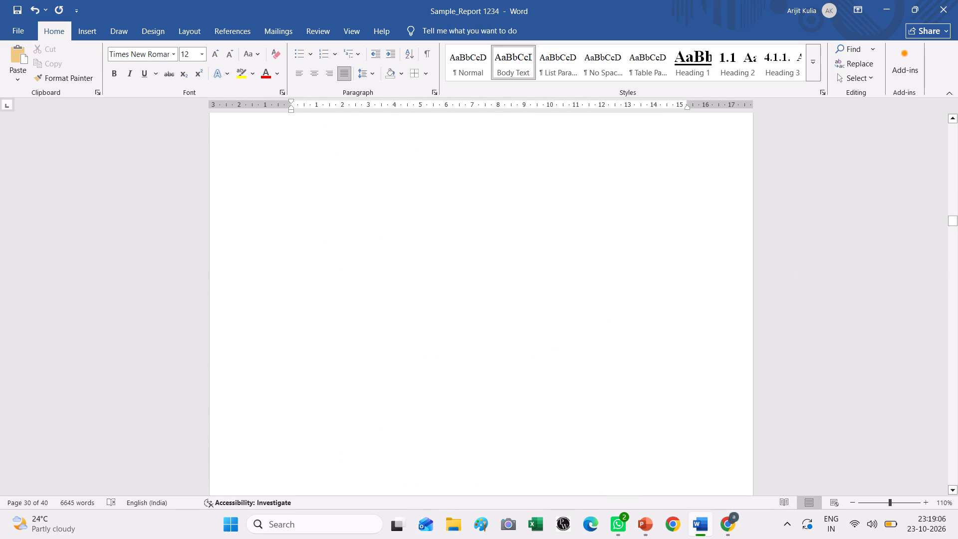
scroll(792, 275, down, 14)
scroll(791, 275, up, 20)
scroll(791, 275, up, 5)
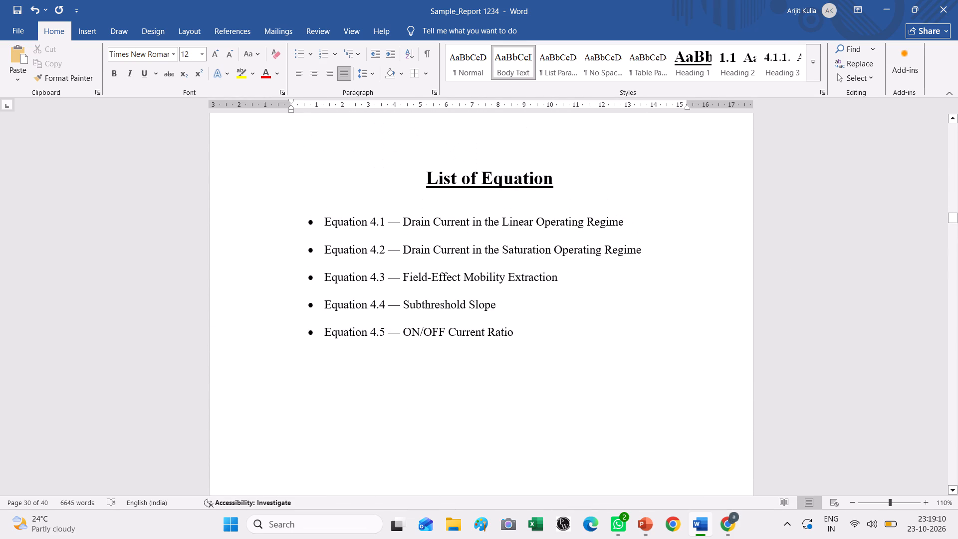
scroll(787, 257, down, 20)
scroll(787, 257, down, 1)
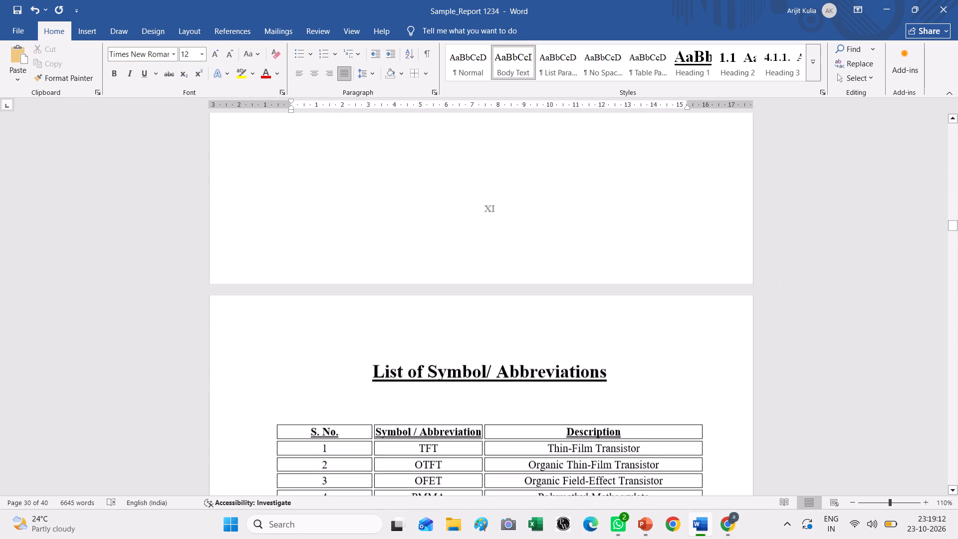
scroll(776, 269, down, 20)
scroll(776, 269, down, 18)
Look through chapters 1 to 3 of the report, checking their headings, lists and body text.
scroll(773, 275, down, 2)
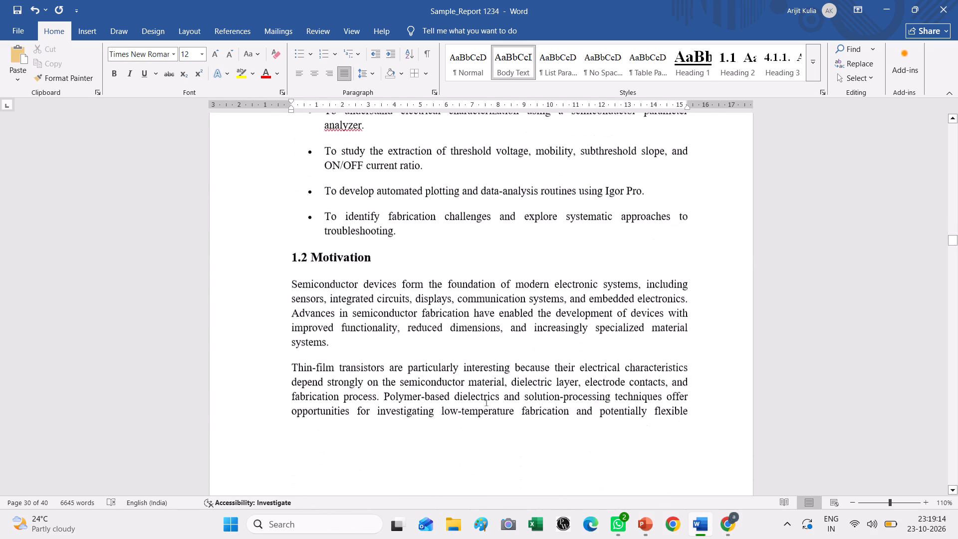
scroll(773, 275, down, 19)
scroll(773, 278, down, 14)
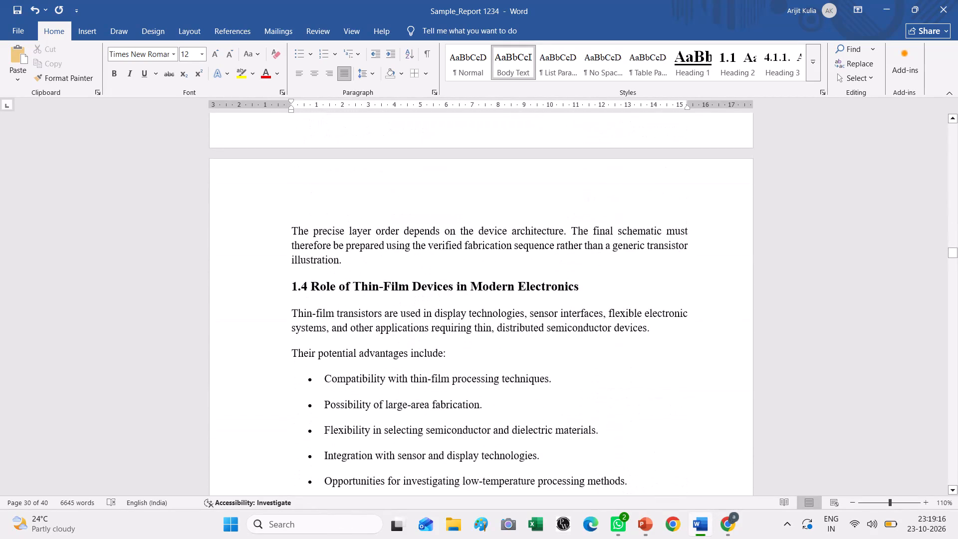
scroll(773, 277, down, 14)
scroll(773, 277, down, 13)
scroll(773, 277, down, 20)
scroll(773, 277, down, 4)
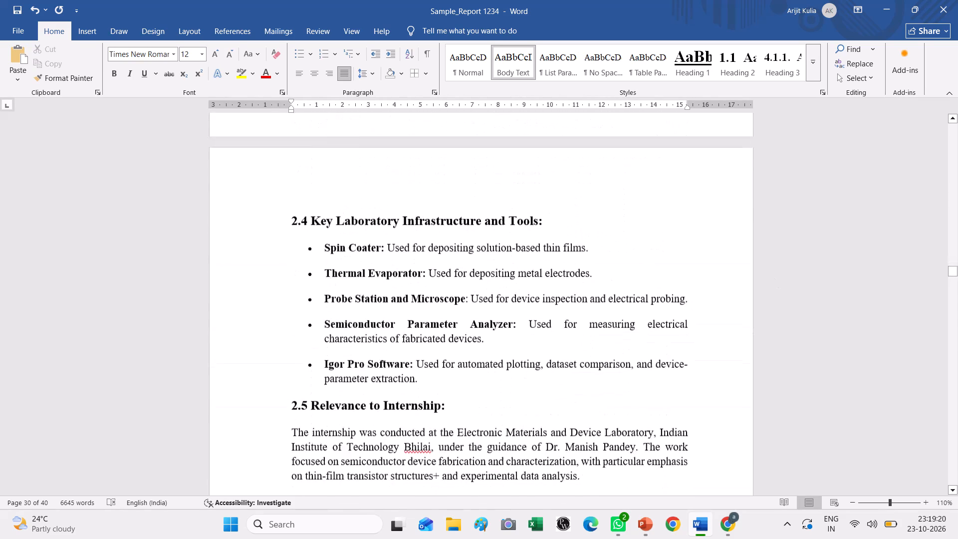
scroll(773, 277, down, 13)
scroll(773, 275, down, 20)
scroll(773, 275, down, 6)
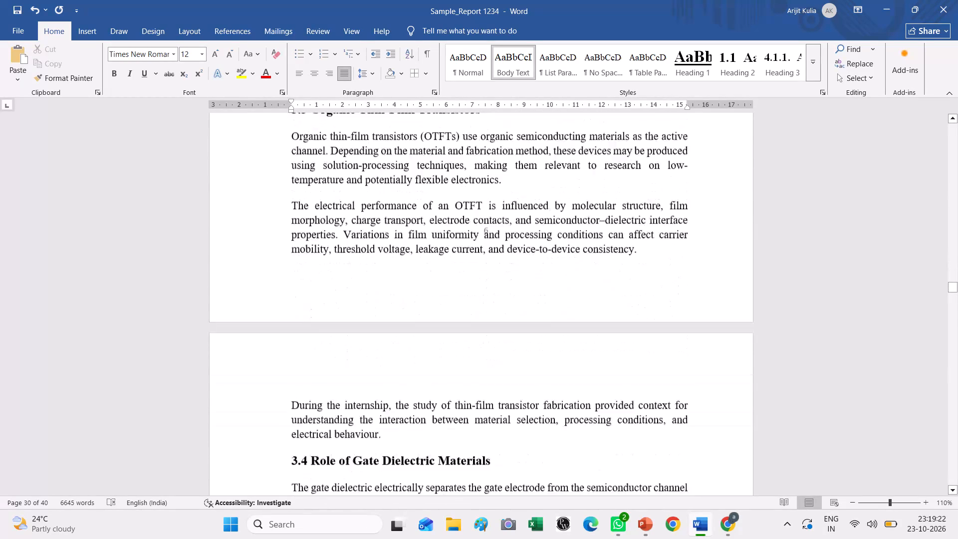
scroll(772, 278, down, 20)
scroll(772, 278, down, 19)
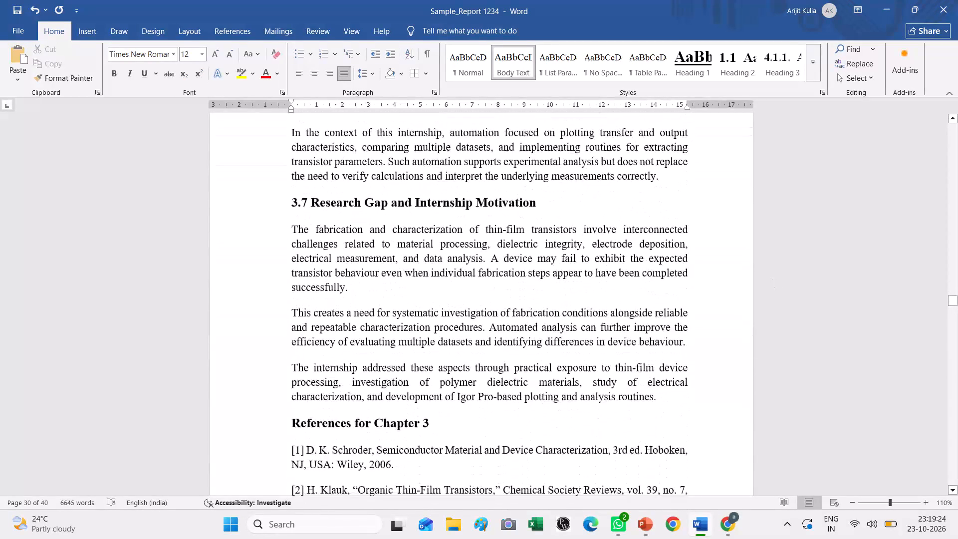
scroll(772, 277, down, 19)
scroll(772, 277, down, 17)
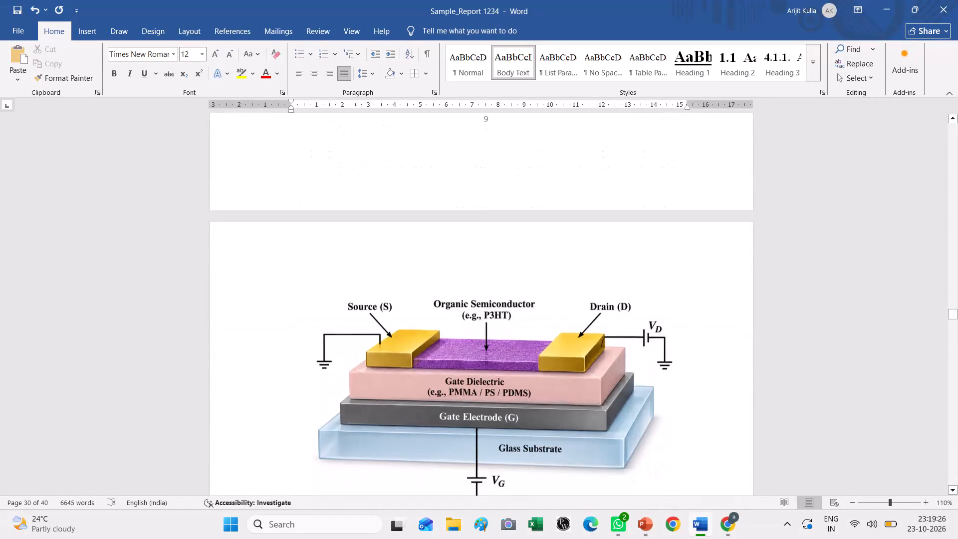
Check chapter 4's figures, captions and equations up to section 4.9.3, looking for figure placeholders that still need an image.
scroll(772, 278, down, 5)
scroll(772, 278, down, 20)
scroll(772, 278, down, 1)
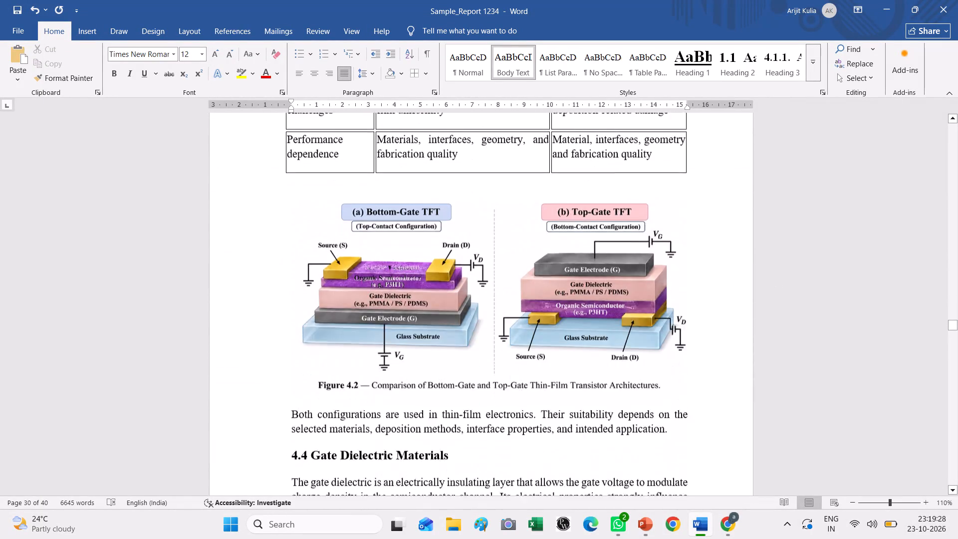
scroll(771, 278, down, 20)
scroll(771, 278, down, 20)
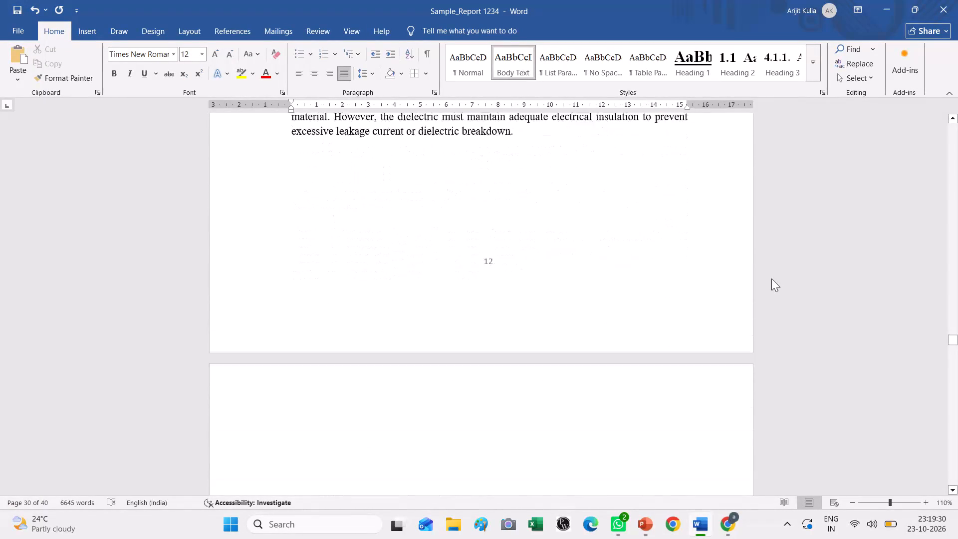
scroll(771, 278, down, 7)
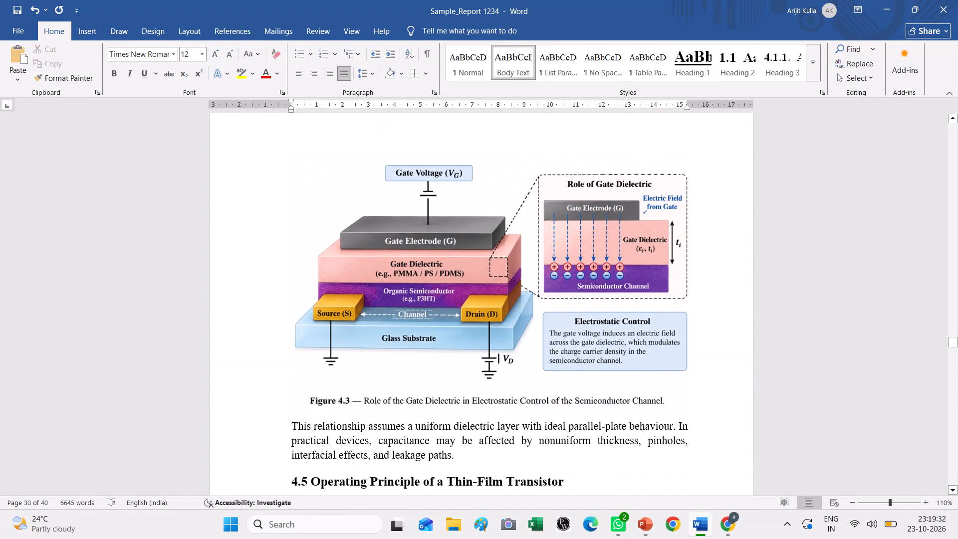
scroll(771, 281, down, 14)
scroll(770, 280, up, 5)
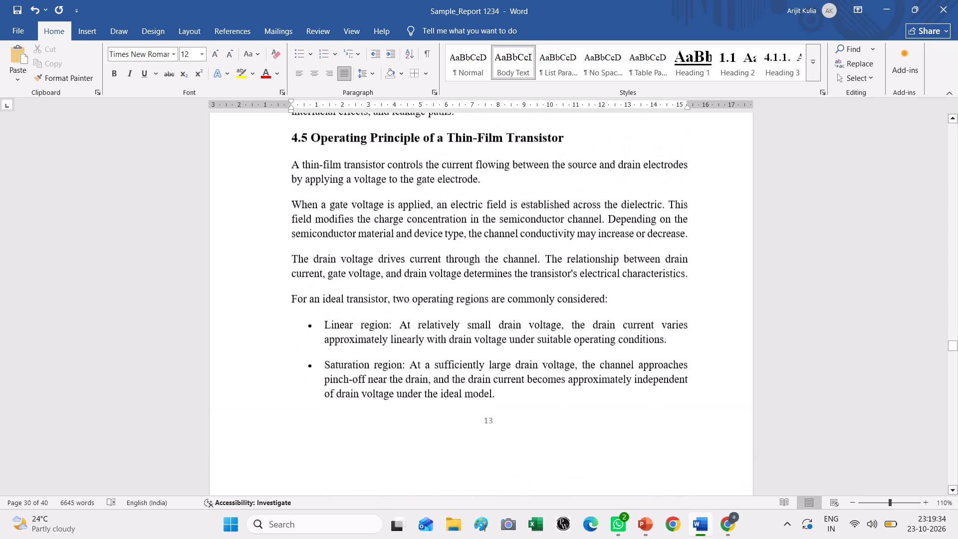
scroll(770, 280, up, 7)
scroll(770, 280, down, 13)
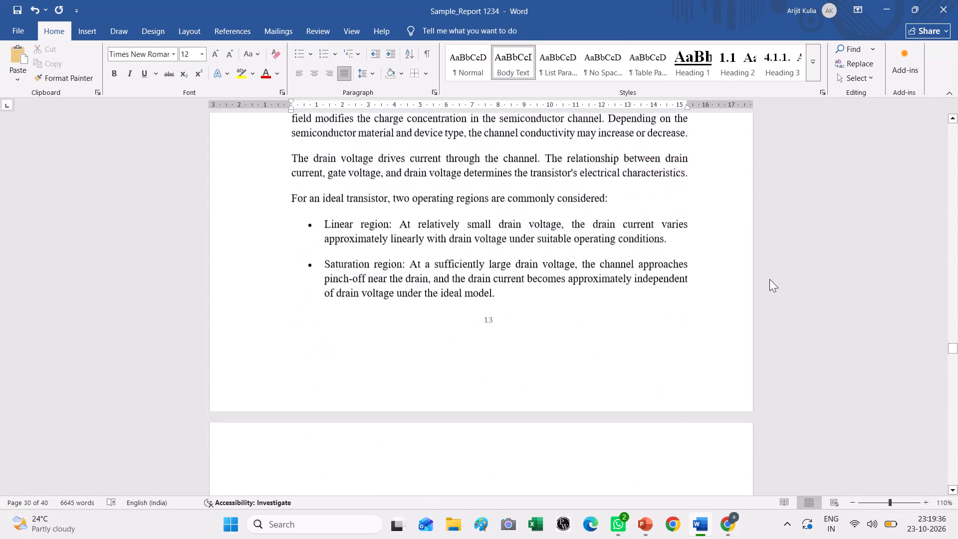
scroll(769, 279, down, 15)
scroll(769, 279, down, 20)
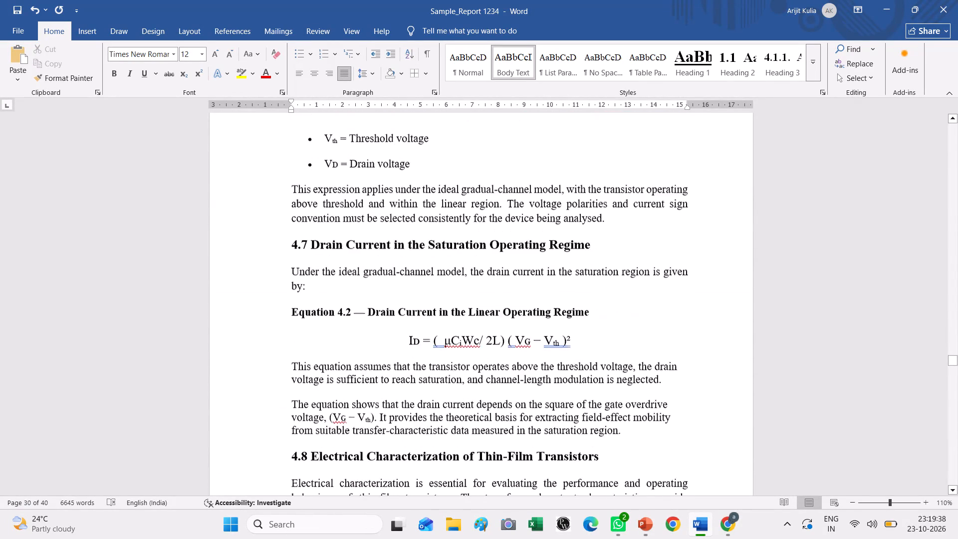
scroll(769, 280, down, 20)
scroll(769, 280, down, 17)
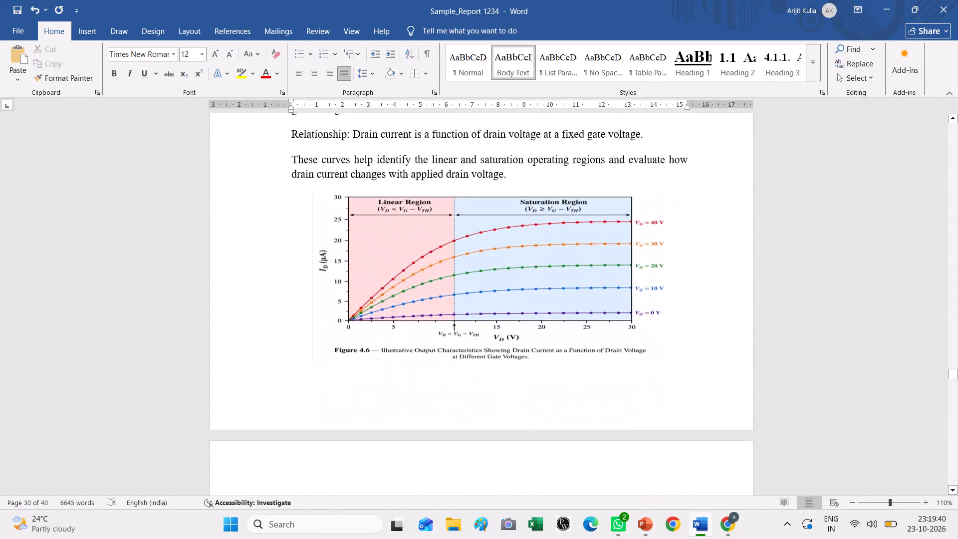
scroll(768, 281, down, 16)
scroll(768, 280, up, 4)
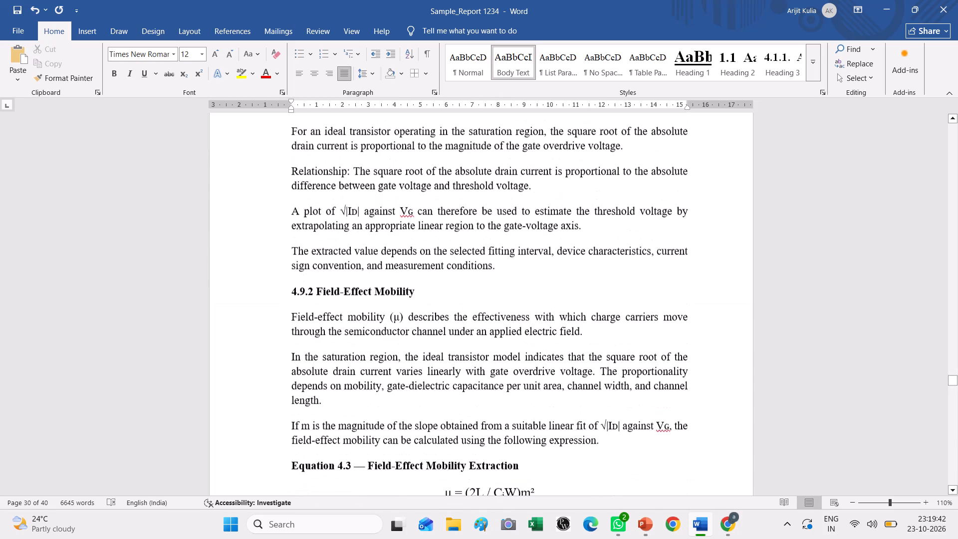
scroll(768, 280, down, 6)
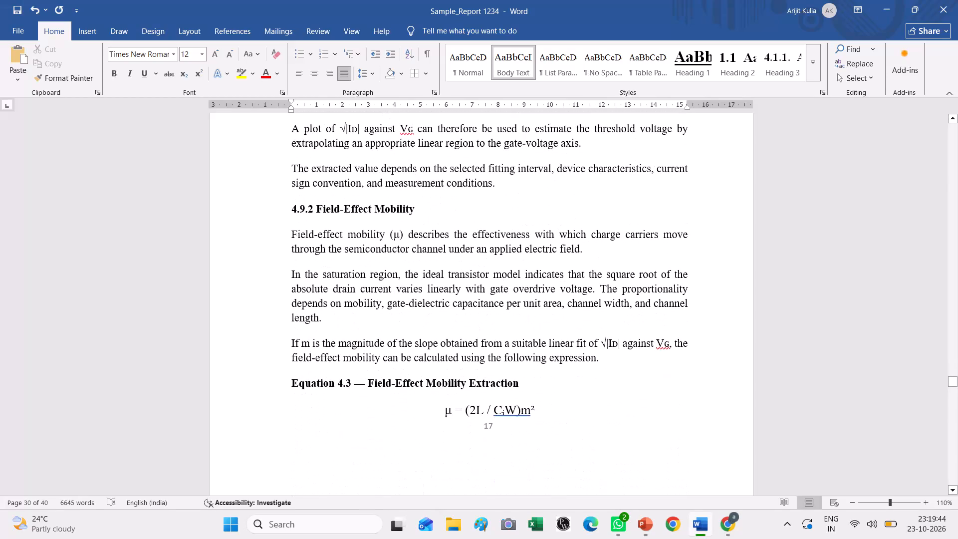
scroll(767, 280, down, 17)
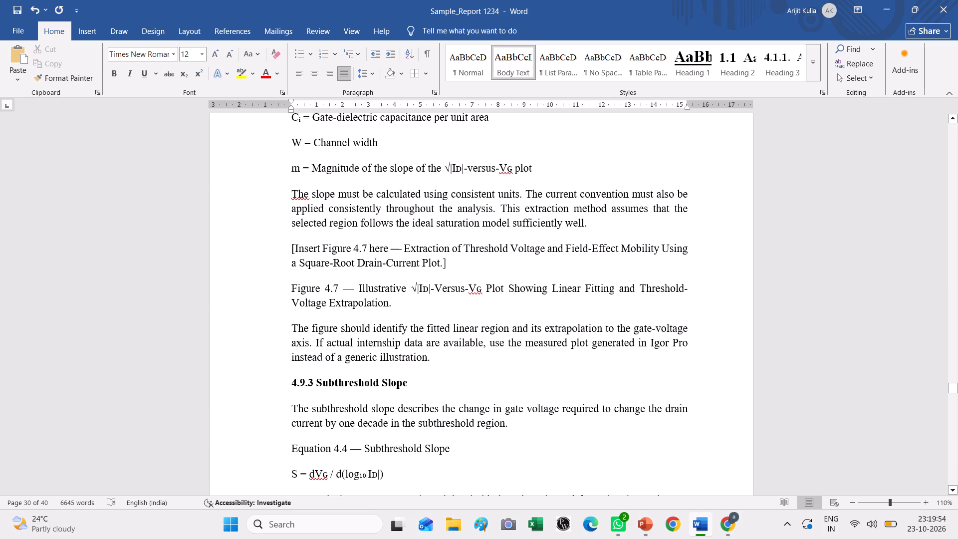
drag(461, 270, 292, 231)
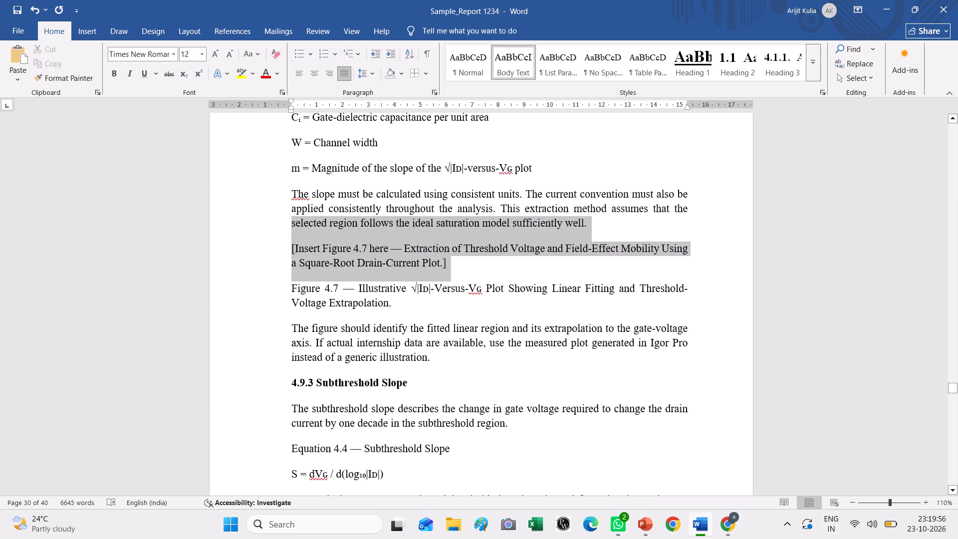
drag(292, 231, 291, 250)
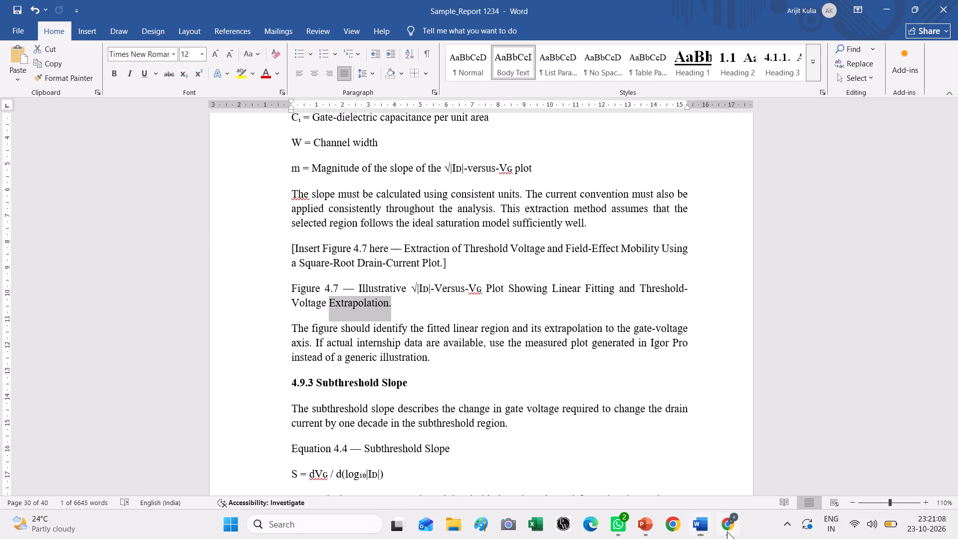
Screen-snip the enlarged Figure 4.7 plot in ChatGPT, including its caption, and paste it in Word over the Figure 4.7 placeholder and caption text.
click(531, 322)
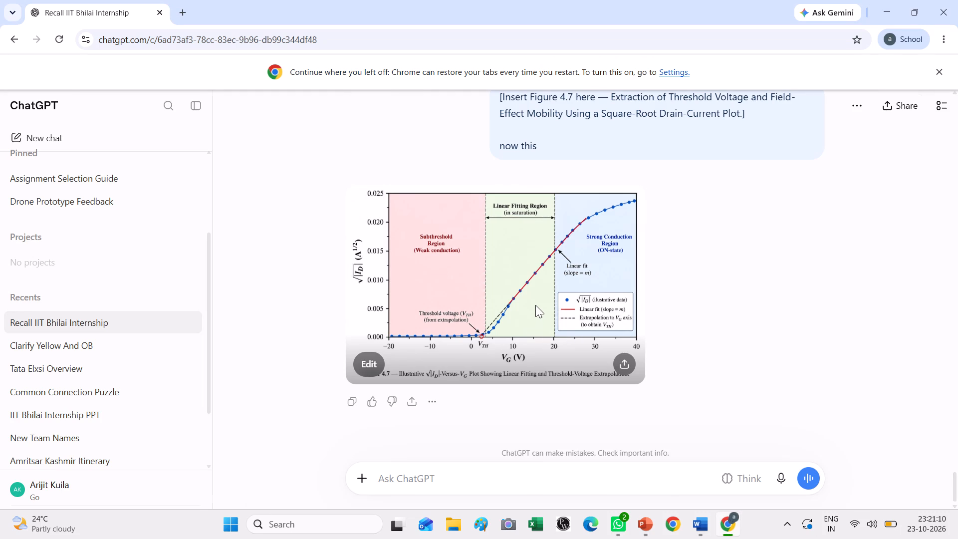
key(Print)
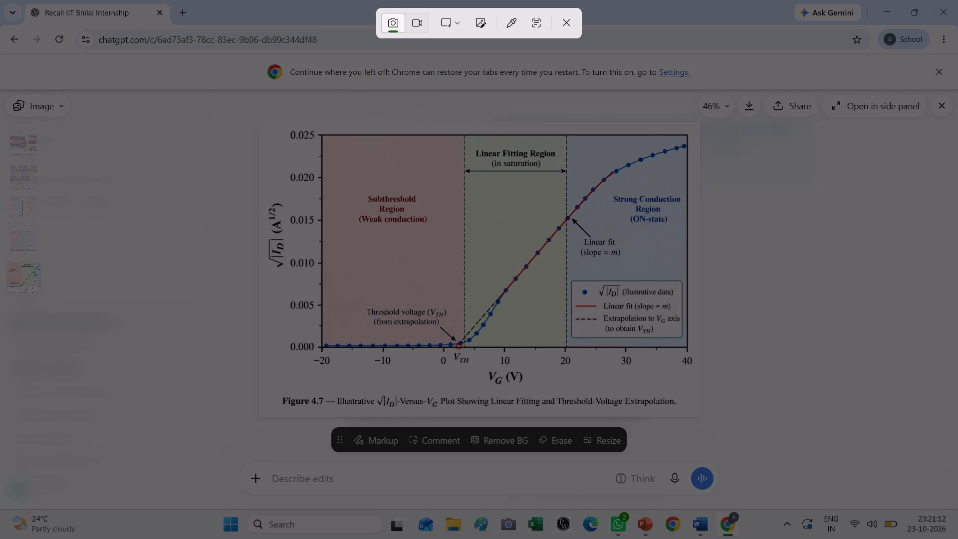
drag(260, 126, 412, 370)
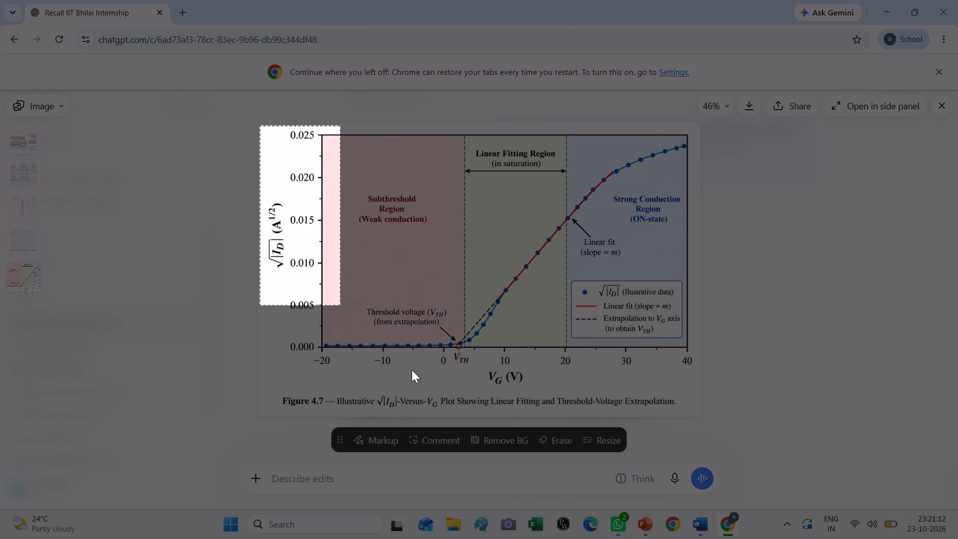
drag(412, 370, 693, 411)
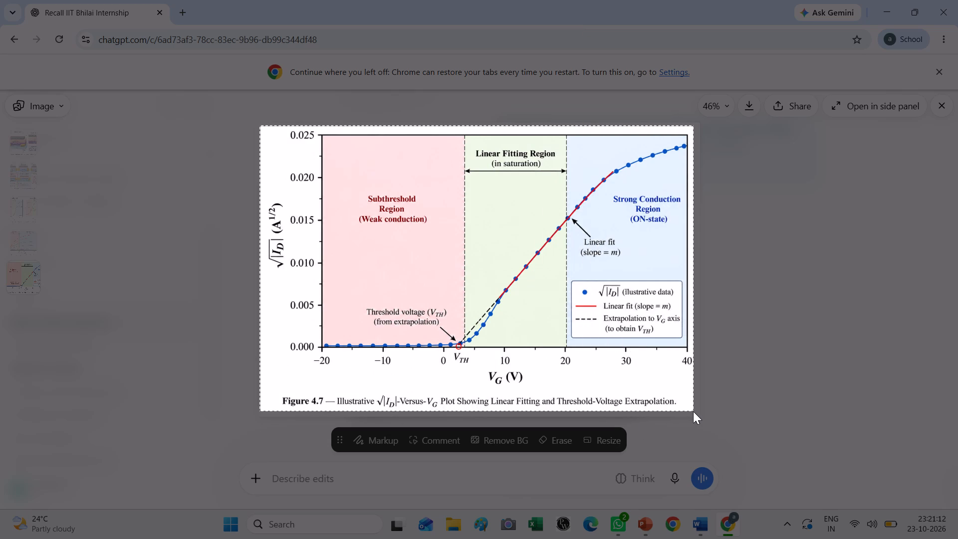
drag(693, 411, 695, 412)
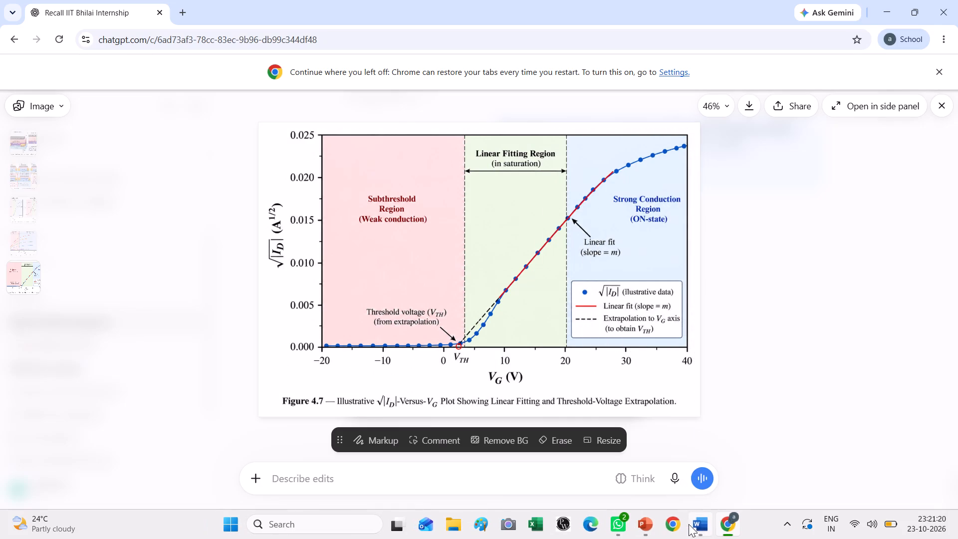
click(693, 519)
click(408, 315)
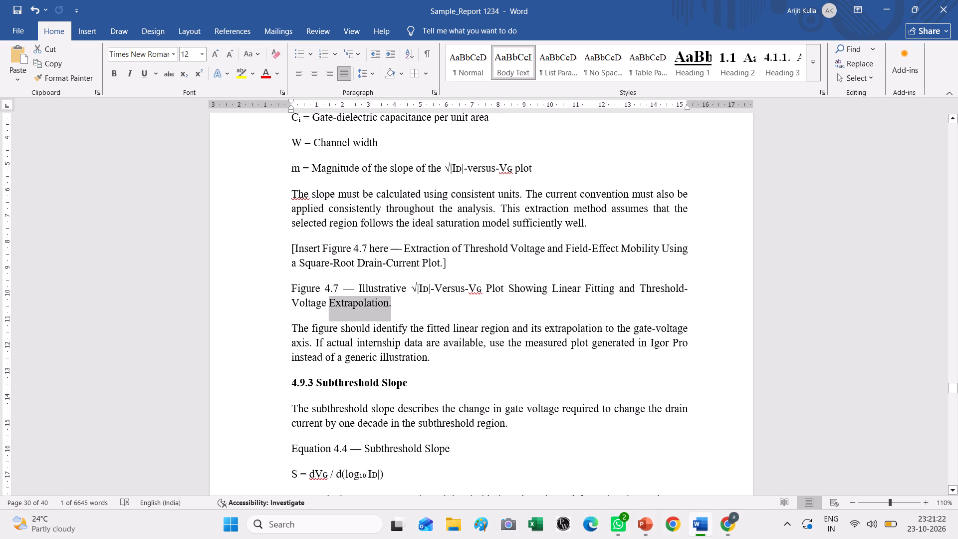
drag(406, 312, 281, 255)
key(ctrl+v)
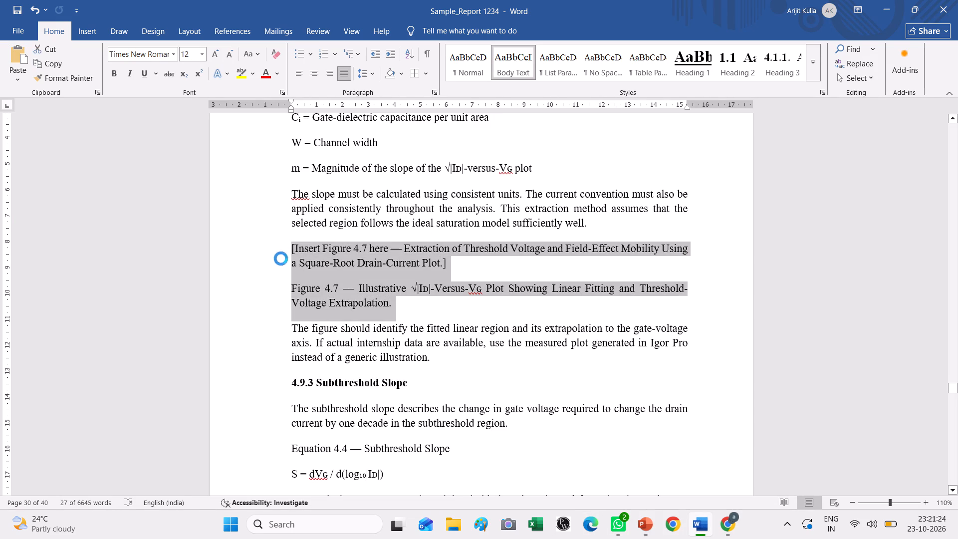
Make the "Equation 4.4 — Subthreshold Slope" title in section 4.9.3 bold.
scroll(424, 404, down, 2)
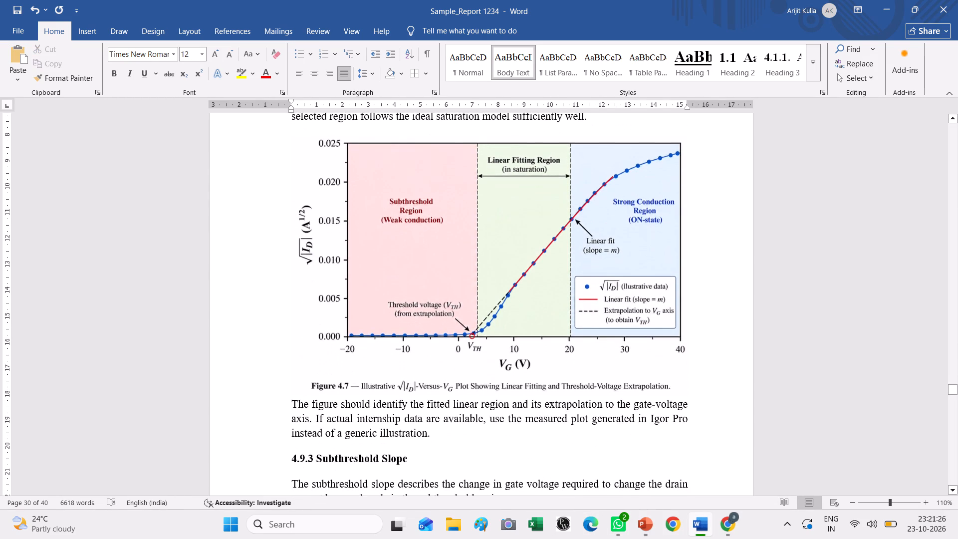
scroll(430, 408, down, 3)
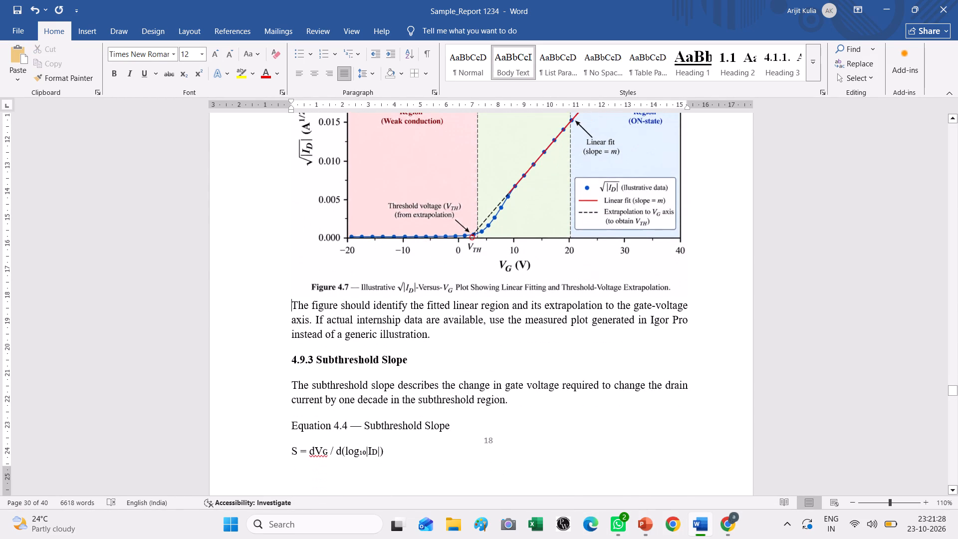
scroll(430, 409, down, 3)
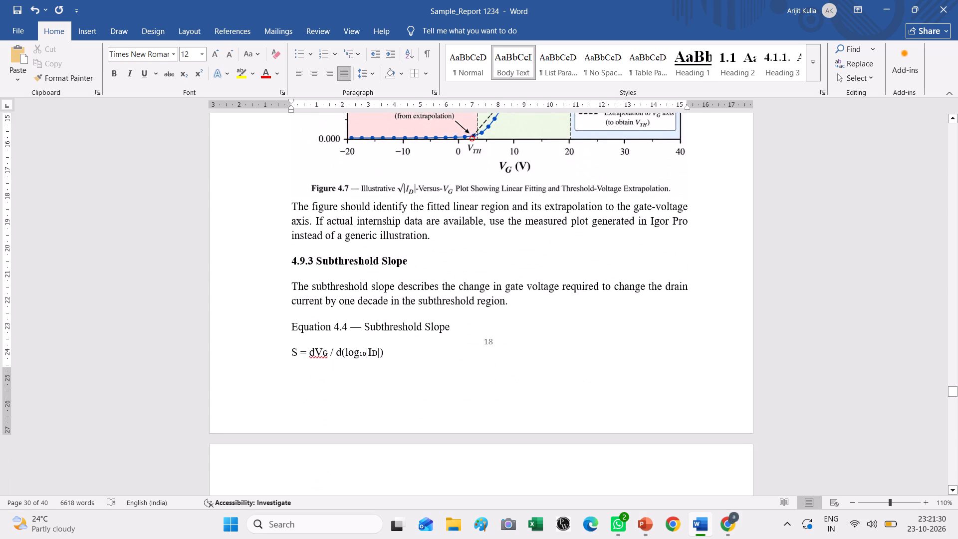
drag(456, 331, 253, 328)
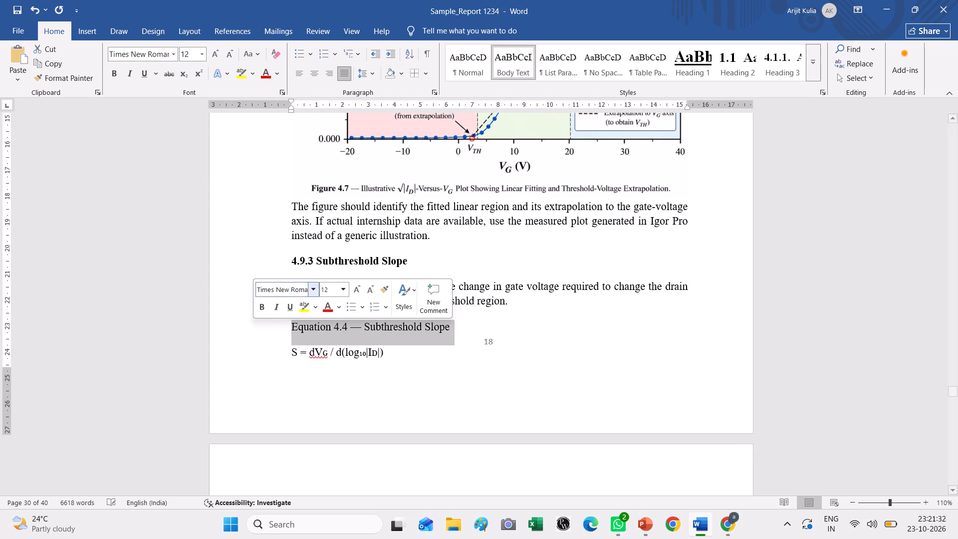
click(264, 309)
Set the subthreshold slope formula under the Equation 4.4 title to 14 pt and centre it.
click(399, 360)
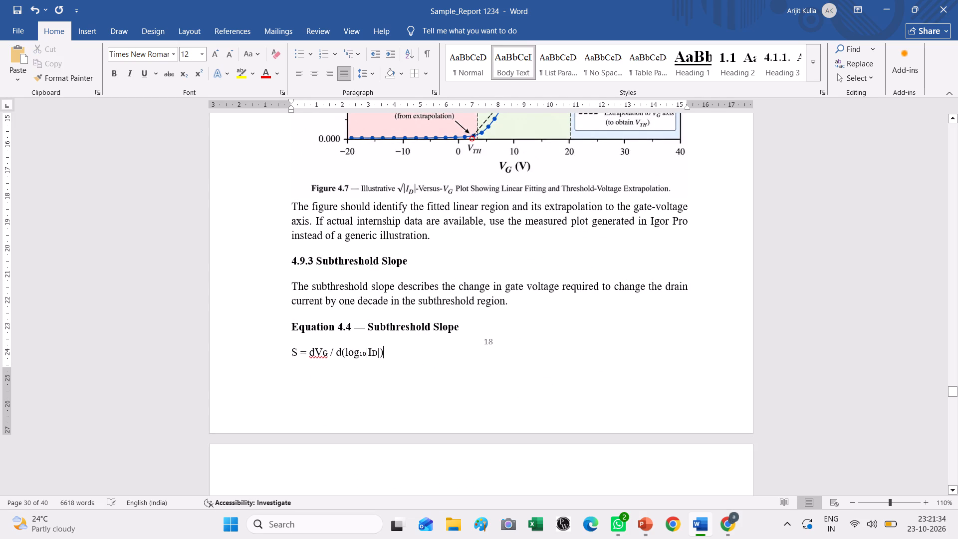
drag(399, 355, 286, 348)
click(380, 309)
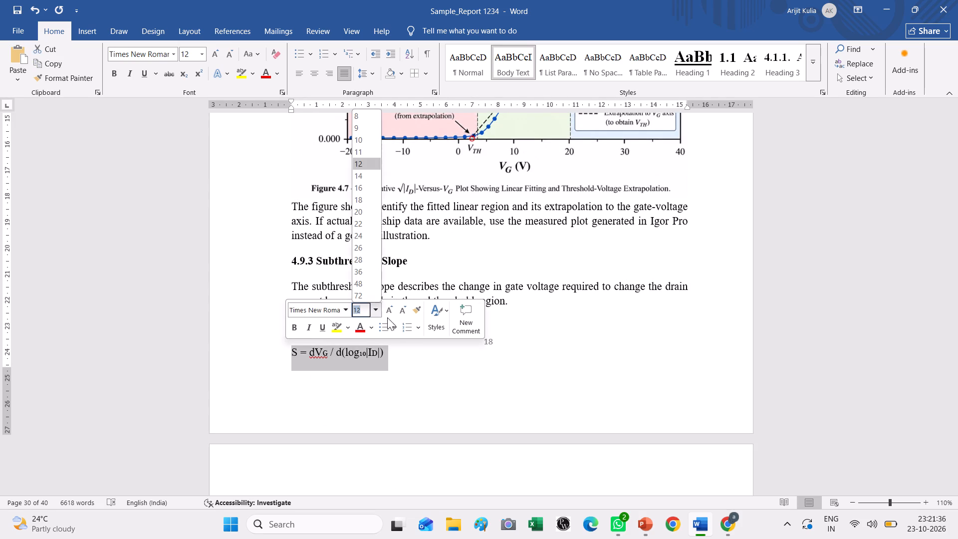
click(356, 180)
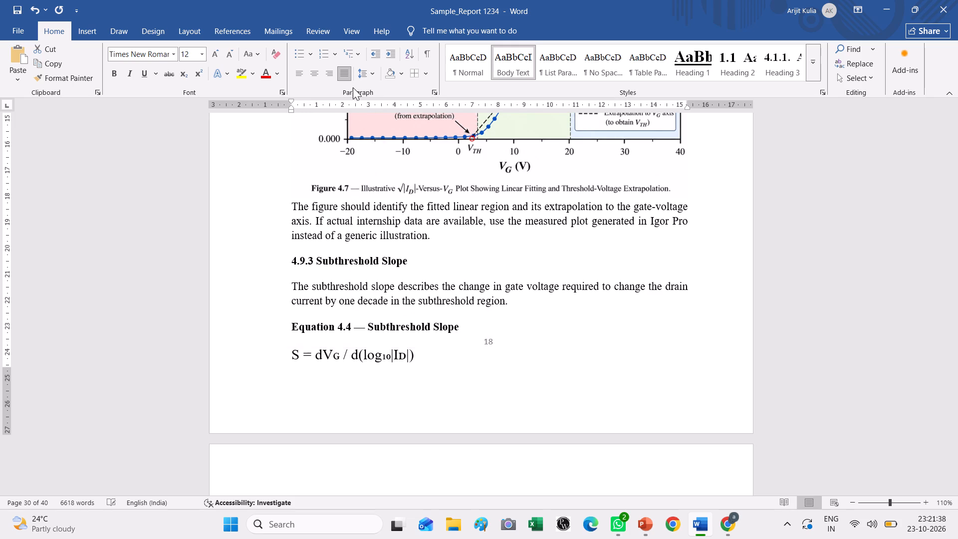
click(321, 72)
click(319, 74)
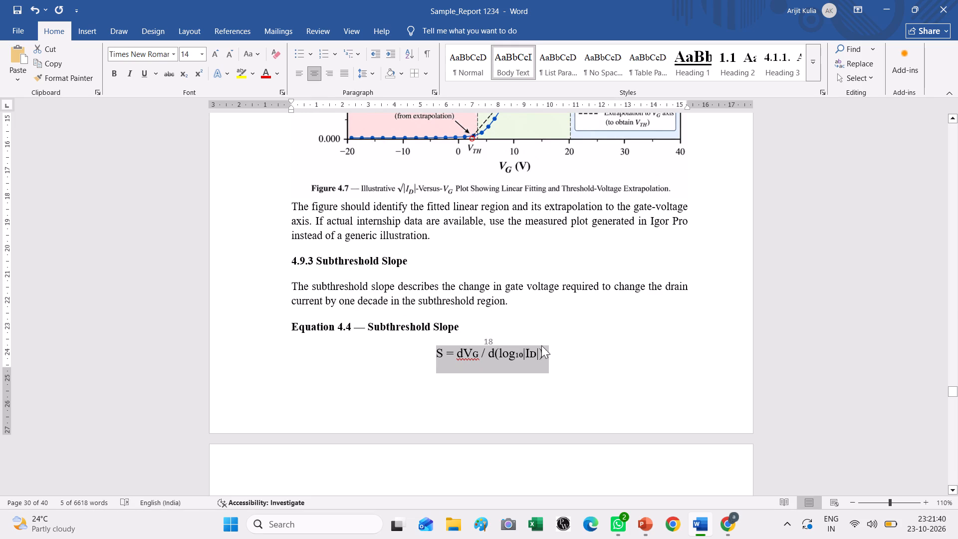
click(575, 397)
Delete the instruction paragraph under Figure 4.7 that begins "The figure should identify the fitted linear region".
scroll(580, 404, down, 4)
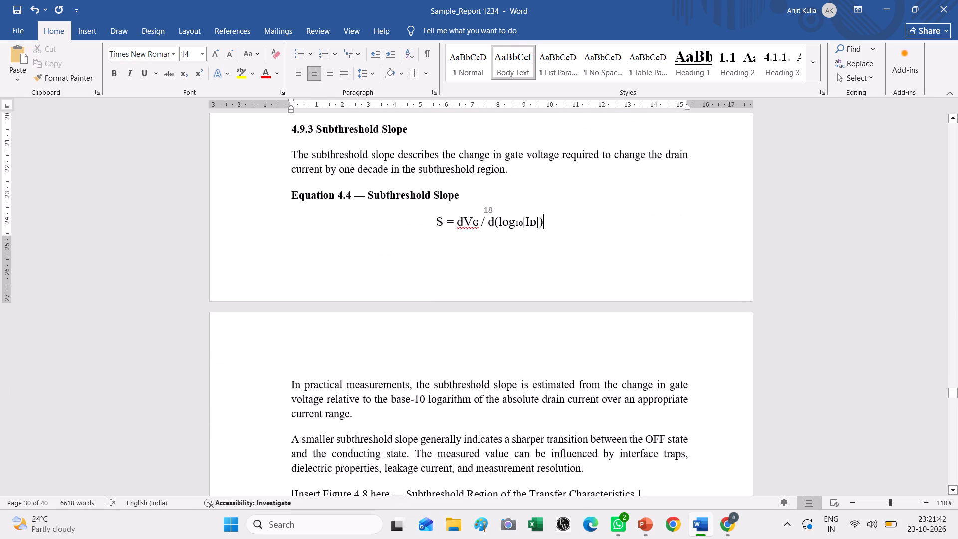
scroll(580, 405, down, 1)
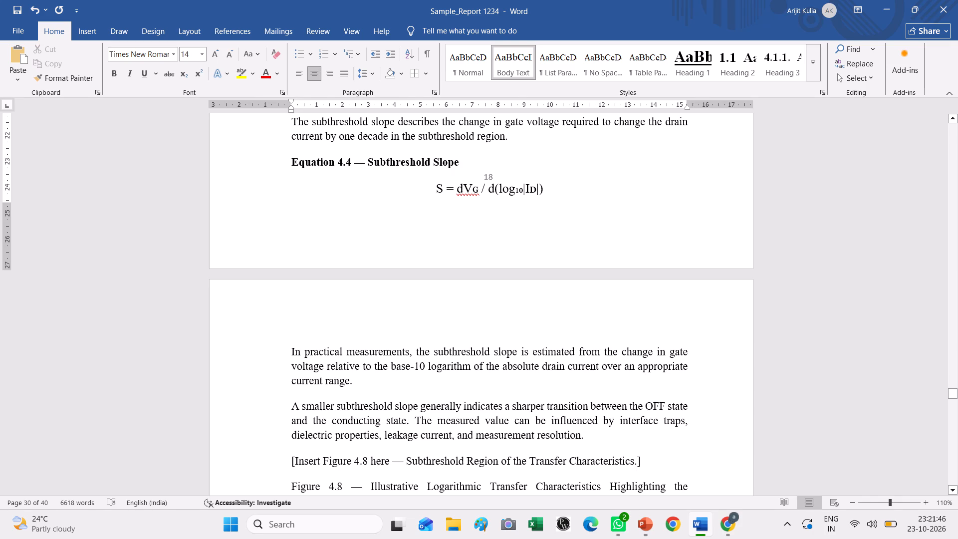
scroll(580, 403, down, 5)
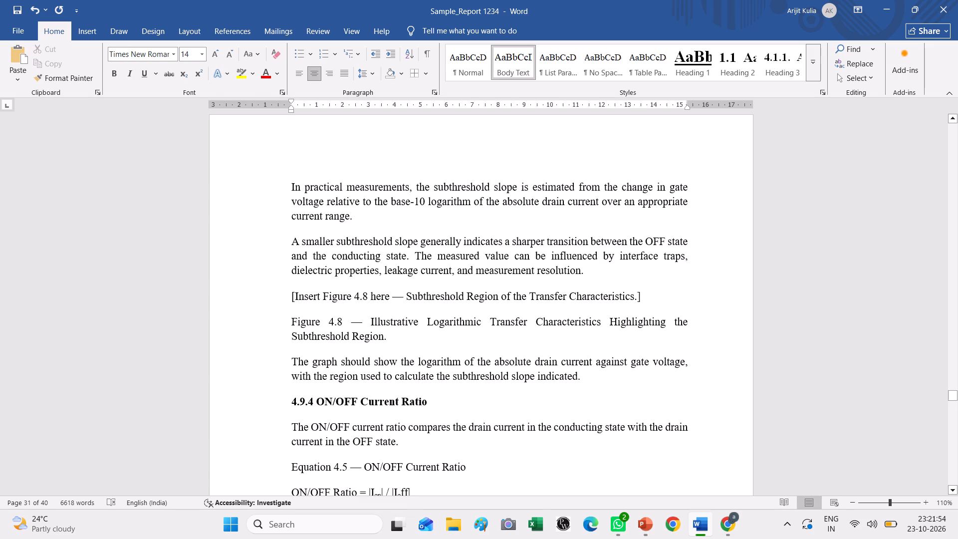
scroll(404, 341, up, 13)
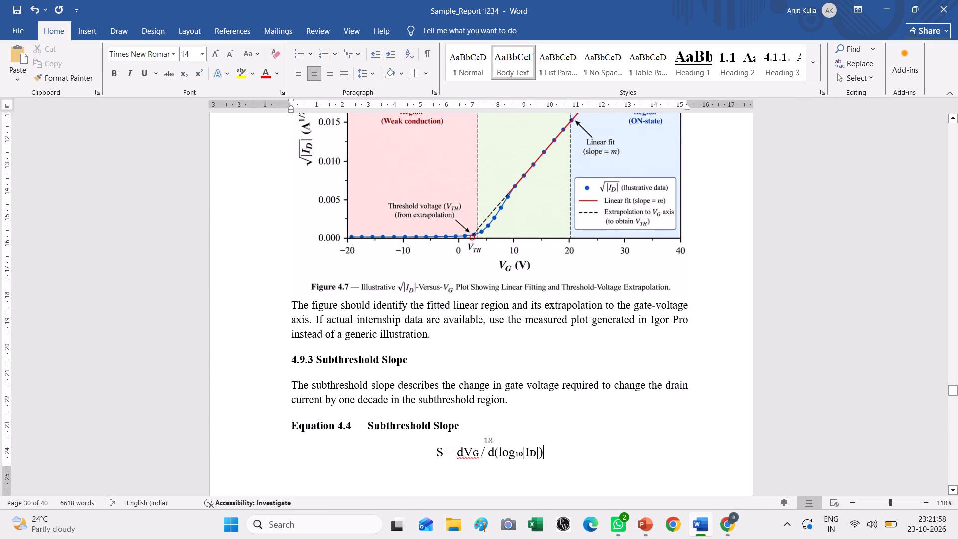
drag(437, 339, 290, 309)
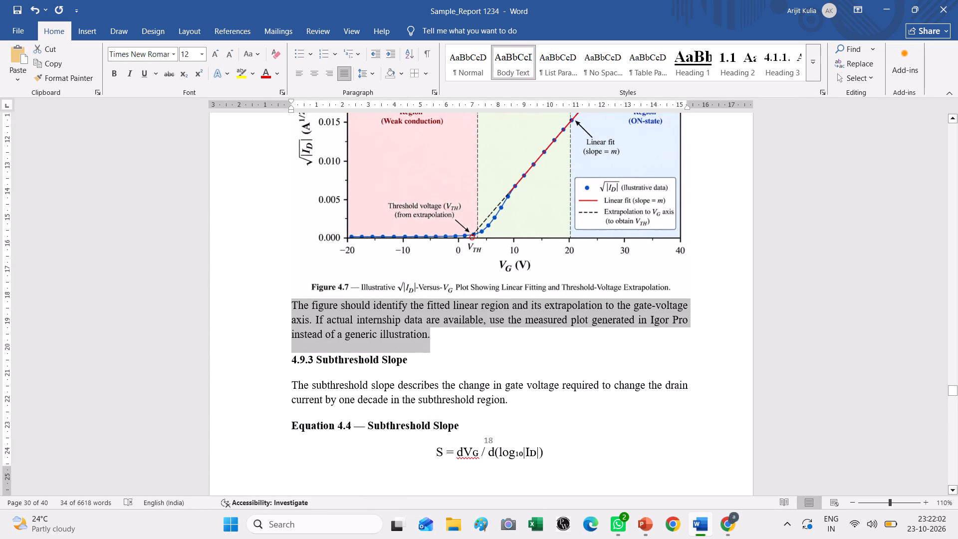
key(BackSpace)
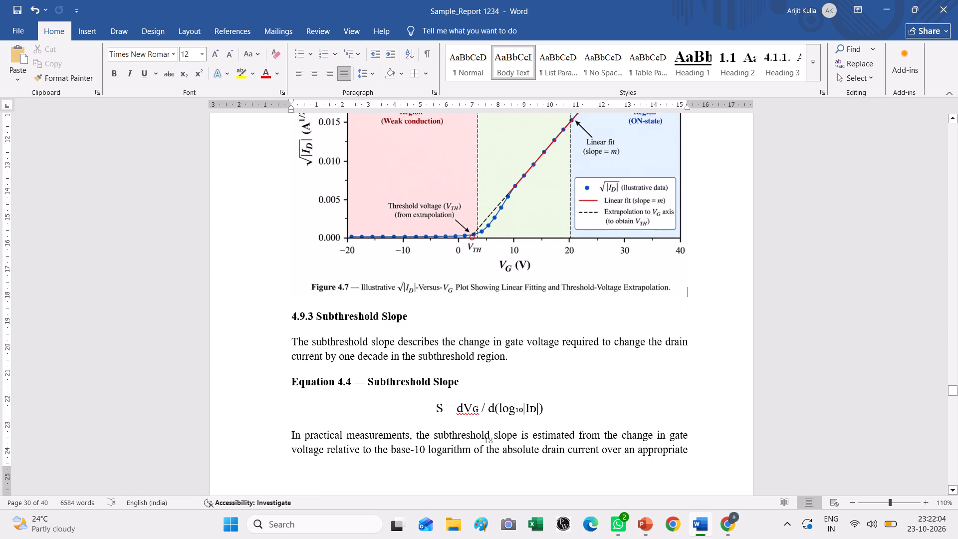
Delete the instruction paragraph before heading 4.9 that begins "The graph should contain a family of", along with its empty line.
scroll(597, 356, up, 8)
scroll(595, 356, up, 17)
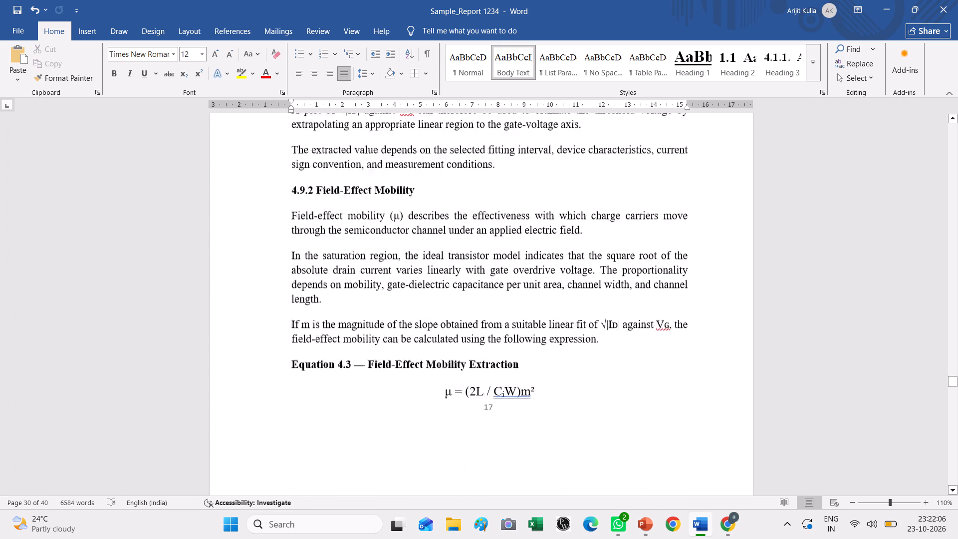
scroll(595, 356, up, 20)
scroll(595, 356, up, 3)
scroll(595, 356, down, 4)
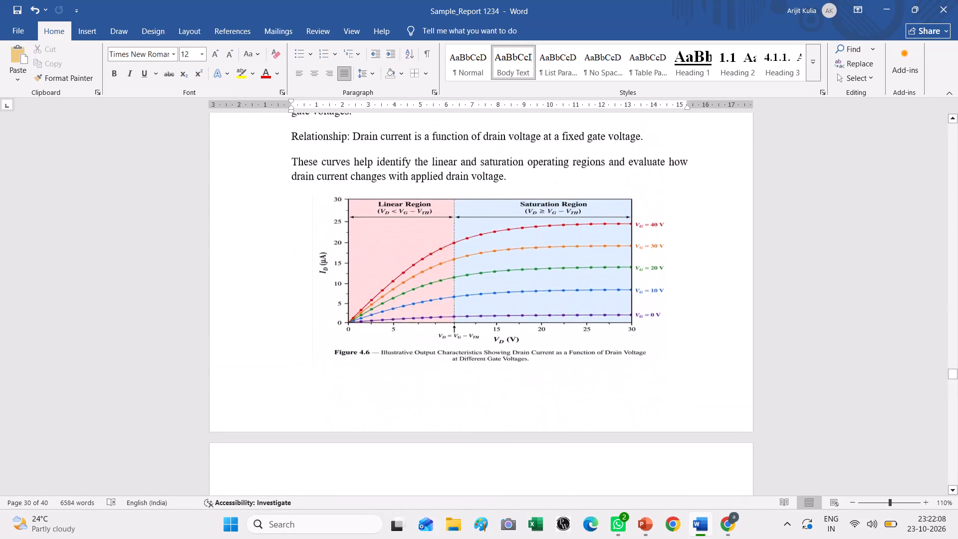
scroll(593, 359, down, 6)
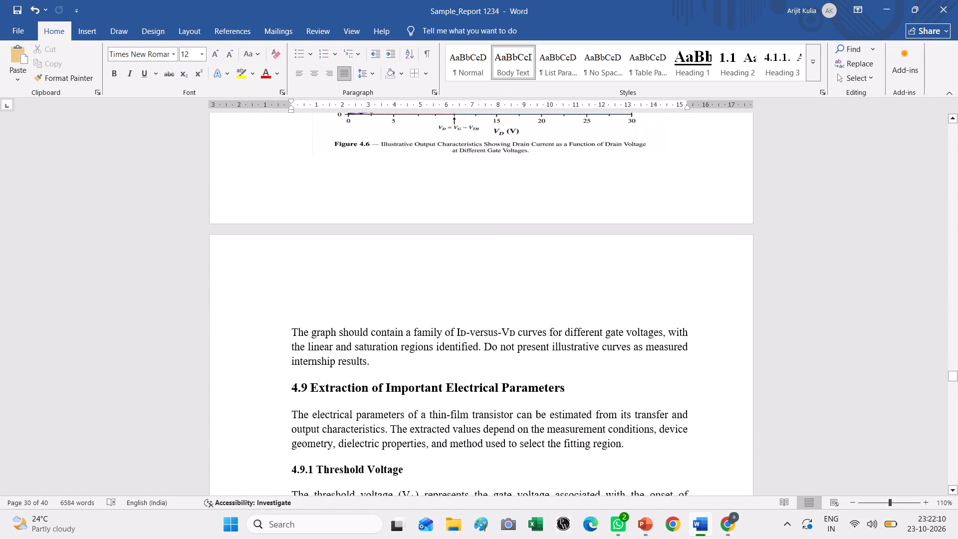
drag(385, 368, 301, 329)
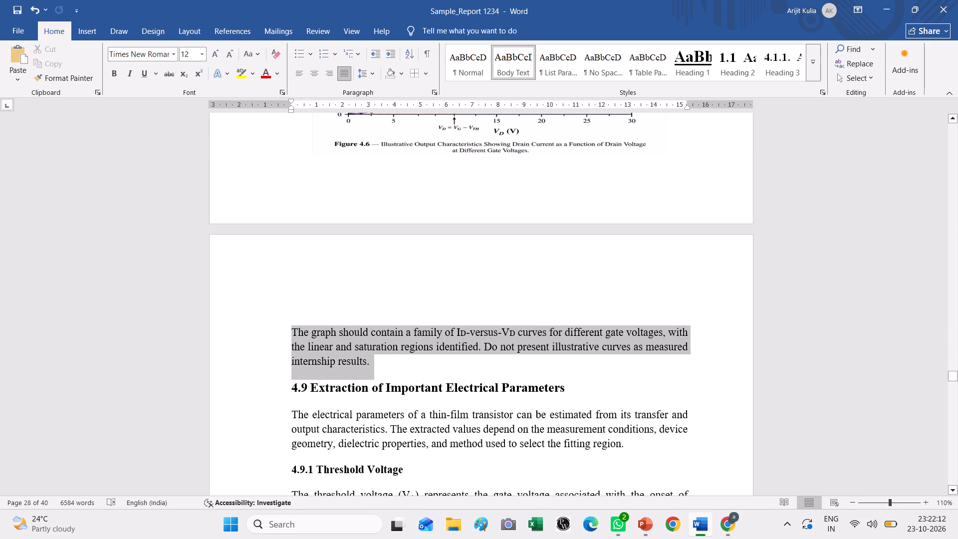
key(BackSpace)
key(BackSpace)
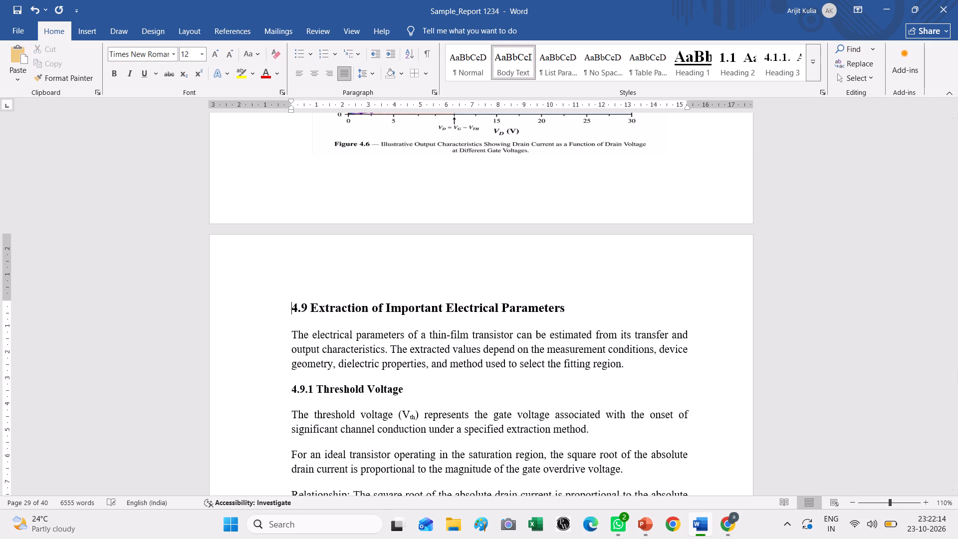
Reword the first sentence under Figure 4.5, changing "should show" to "shows" and removing "preferably".
scroll(298, 332, up, 3)
scroll(297, 342, down, 3)
scroll(297, 351, up, 18)
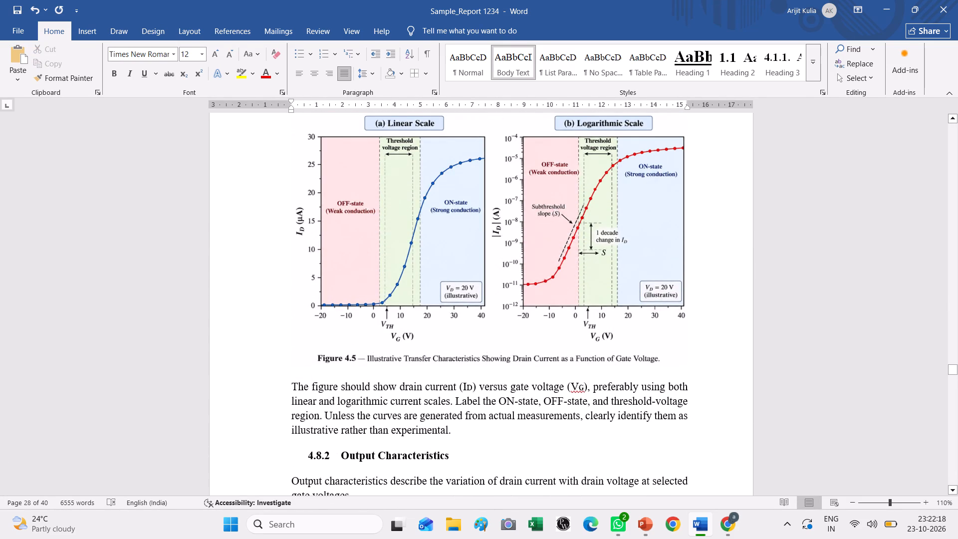
click(373, 386)
key(BackSpace)
key(BackSpace)
key(BackSpace)
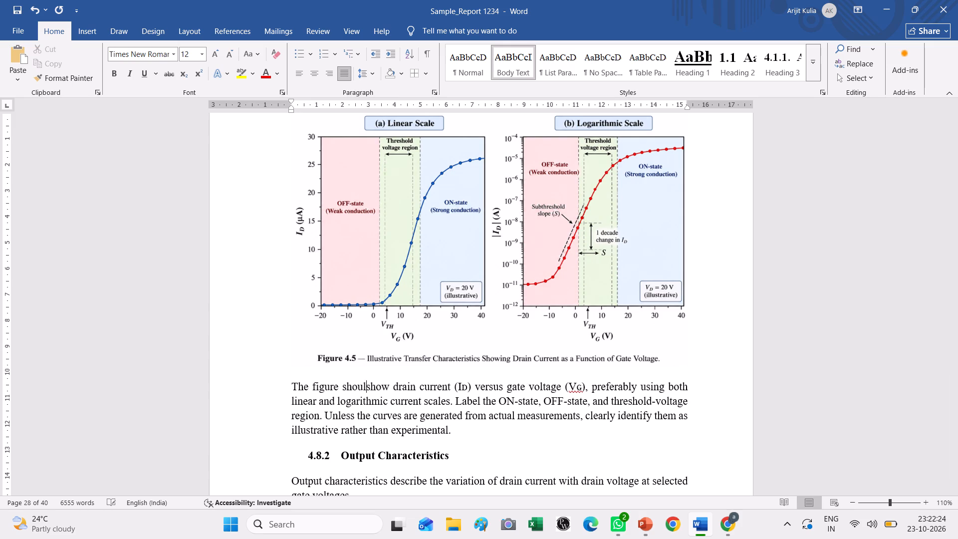
key(BackSpace)
key(BackSpace)
key(BackSpace)
key(BackSpace)
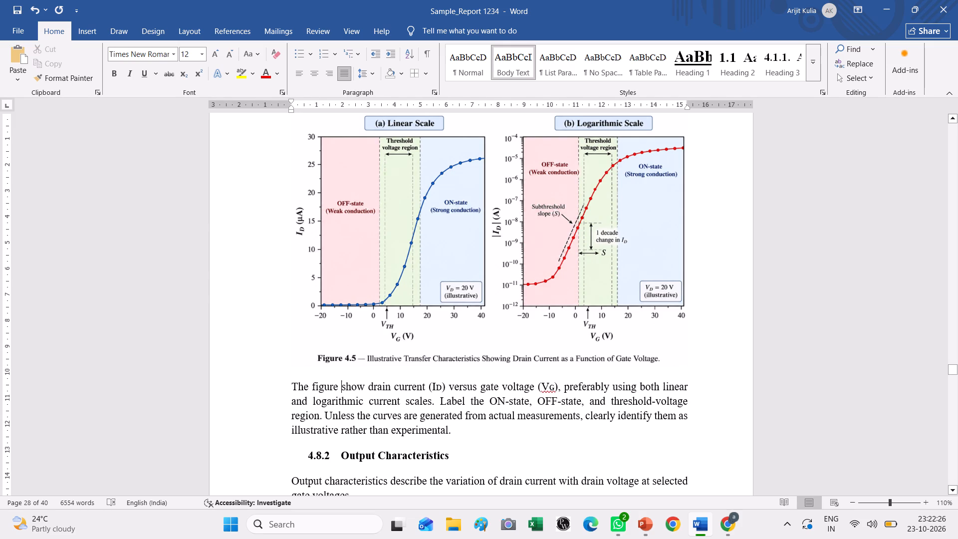
click(362, 388)
key(s)
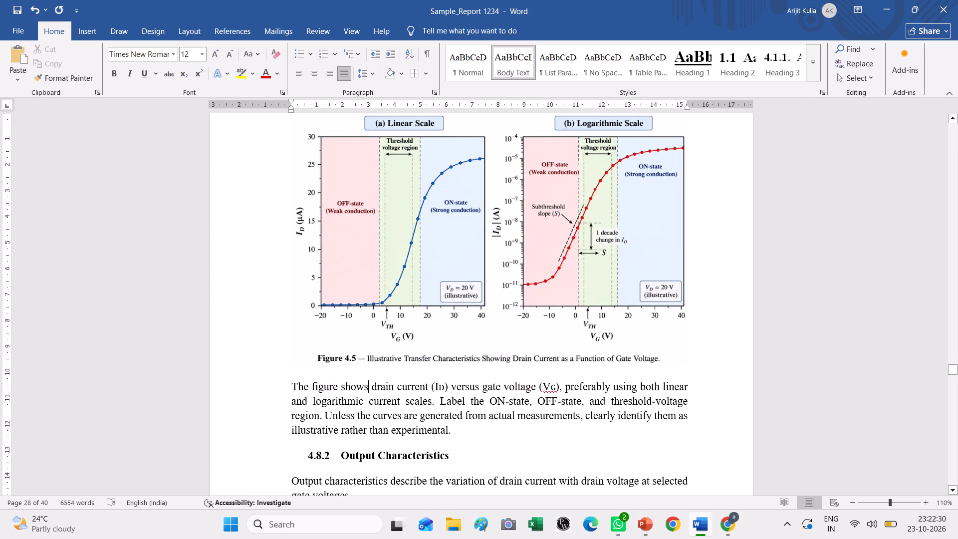
drag(608, 387, 566, 389)
key(BackSpace)
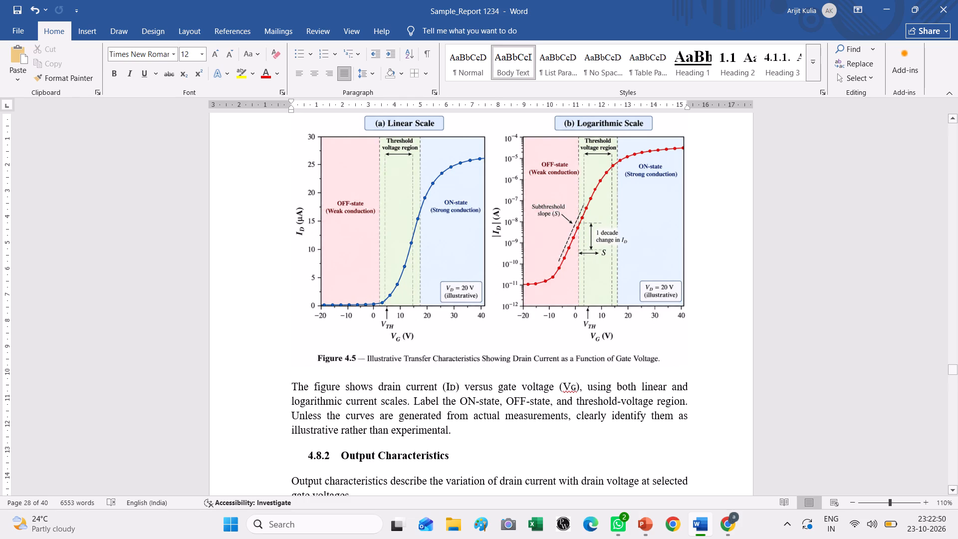
Delete the last sentence of the paragraph under Figure 4.5, beginning "Unless the curves are generated from actual measurements".
drag(454, 430, 297, 415)
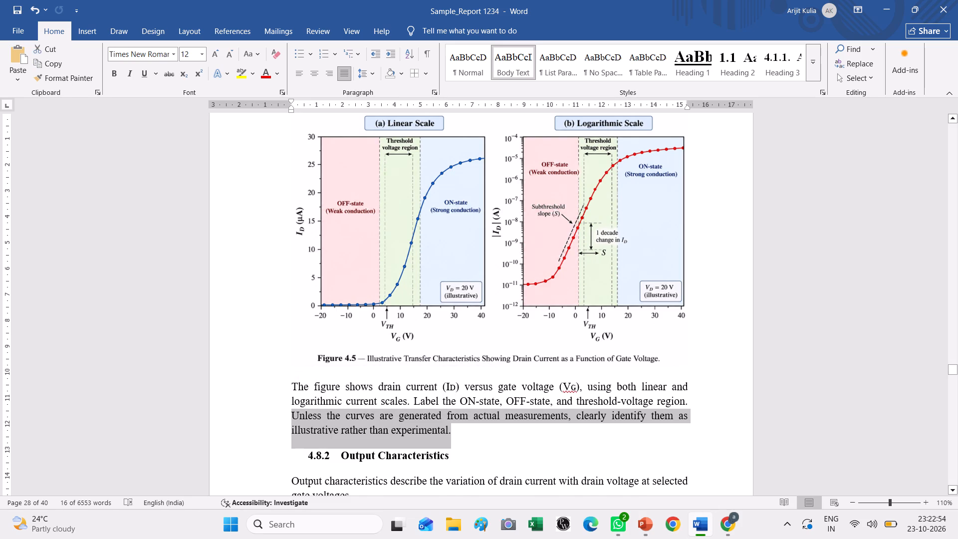
key(BackSpace)
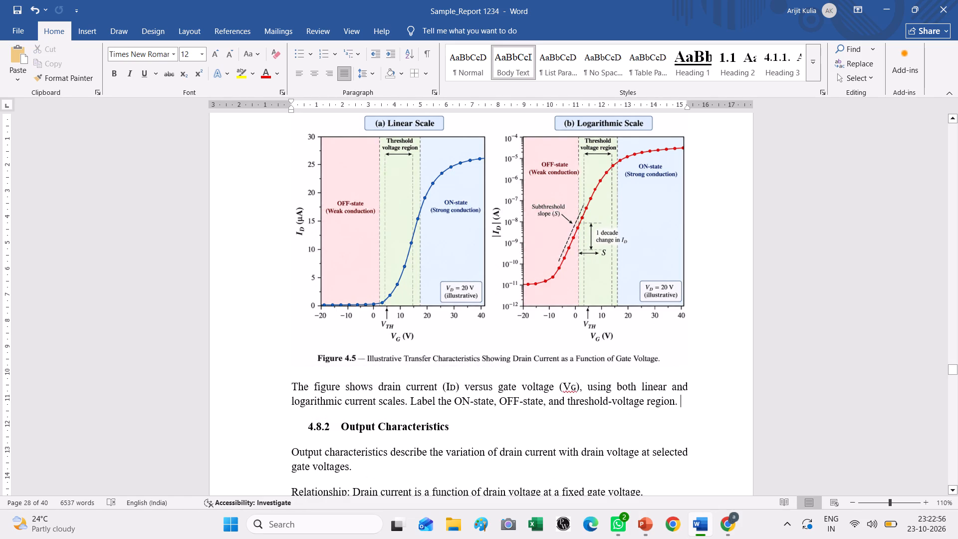
click(305, 426)
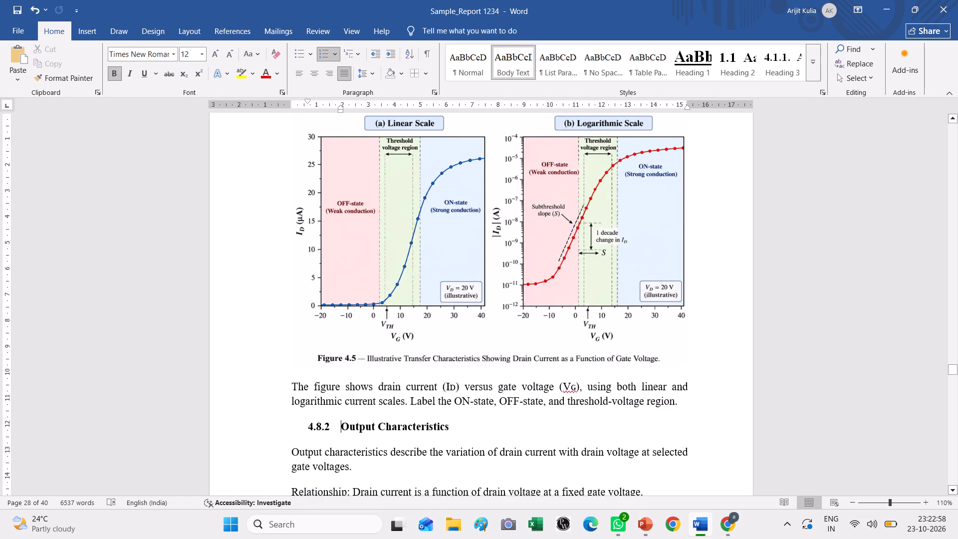
Delete the Figure 4.8 placeholder, its caption and the instruction paragraph before heading 4.9.4.
scroll(508, 396, down, 4)
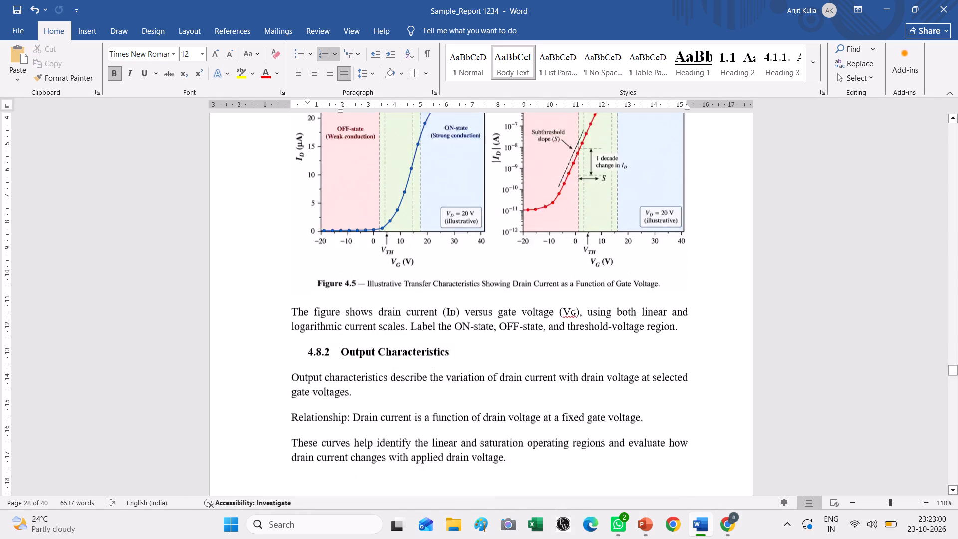
scroll(511, 407, down, 20)
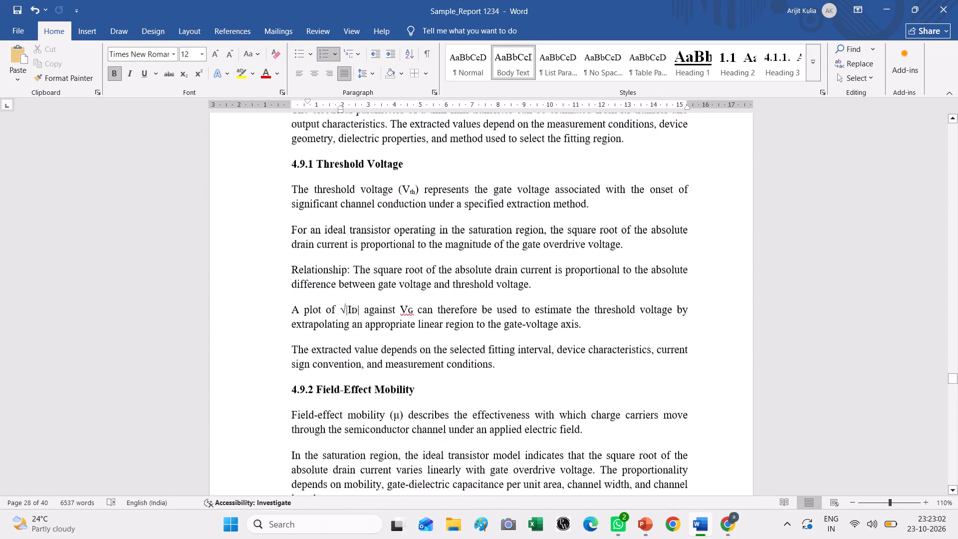
scroll(521, 413, down, 20)
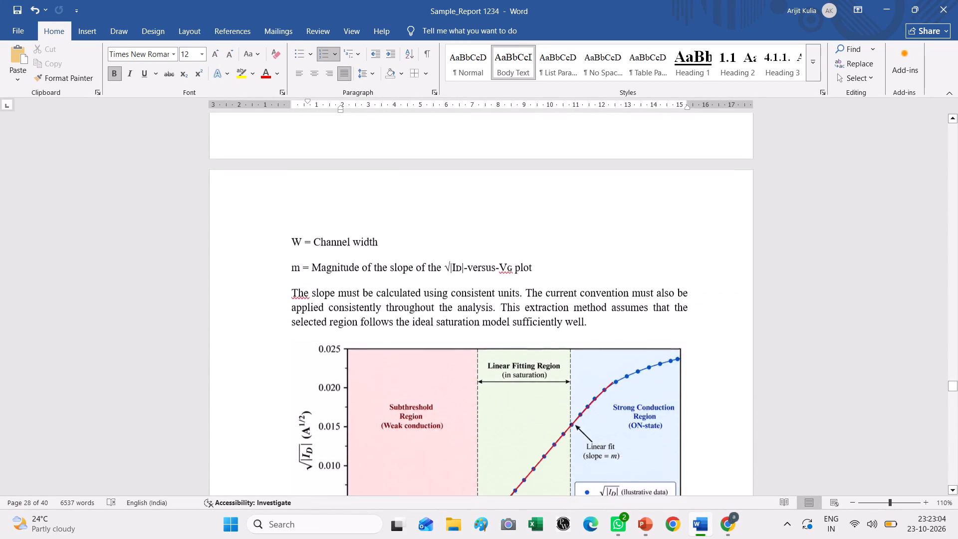
scroll(523, 413, down, 12)
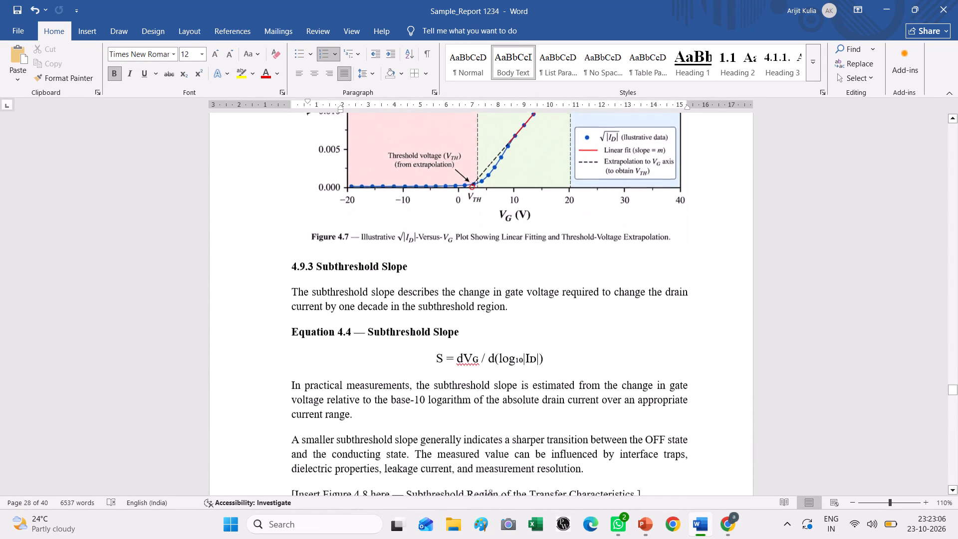
scroll(523, 413, down, 5)
scroll(523, 413, up, 1)
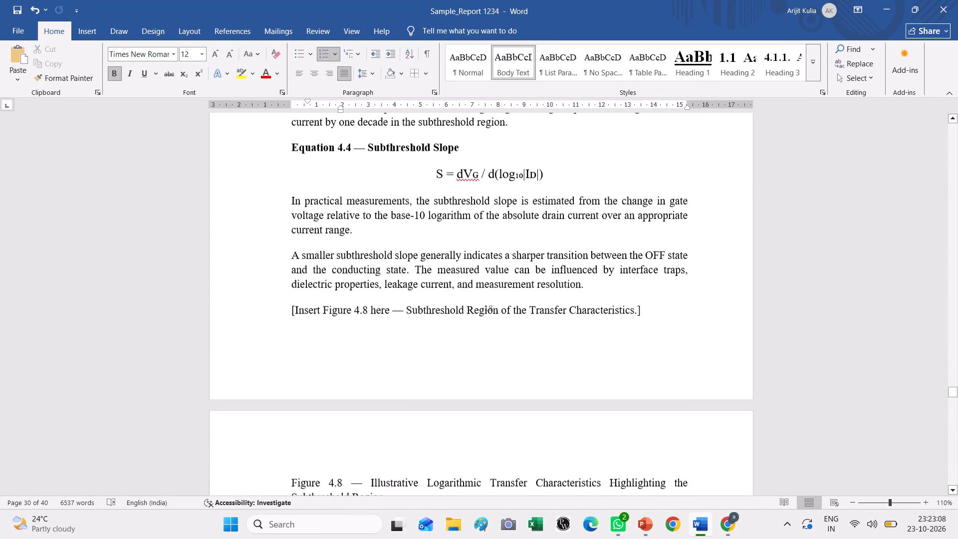
scroll(523, 413, down, 3)
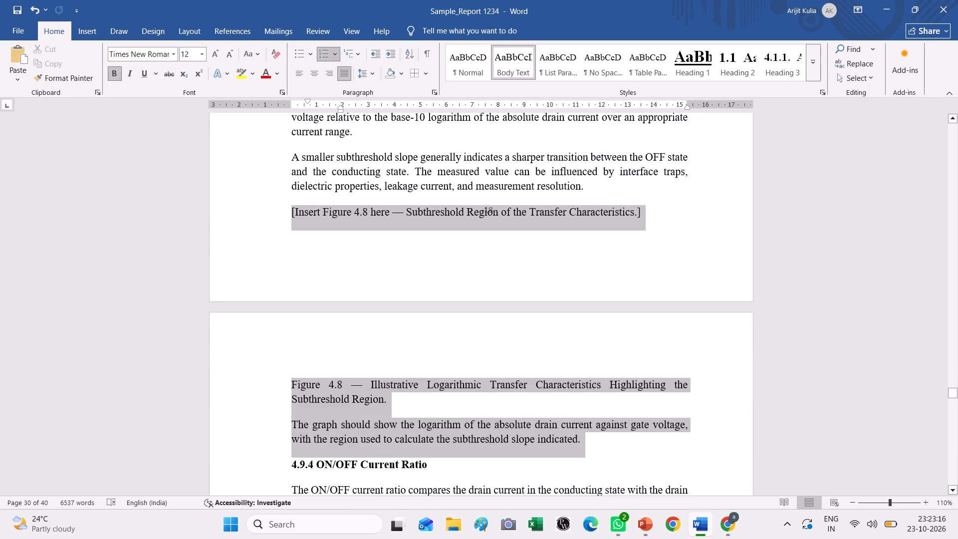
key(BackSpace)
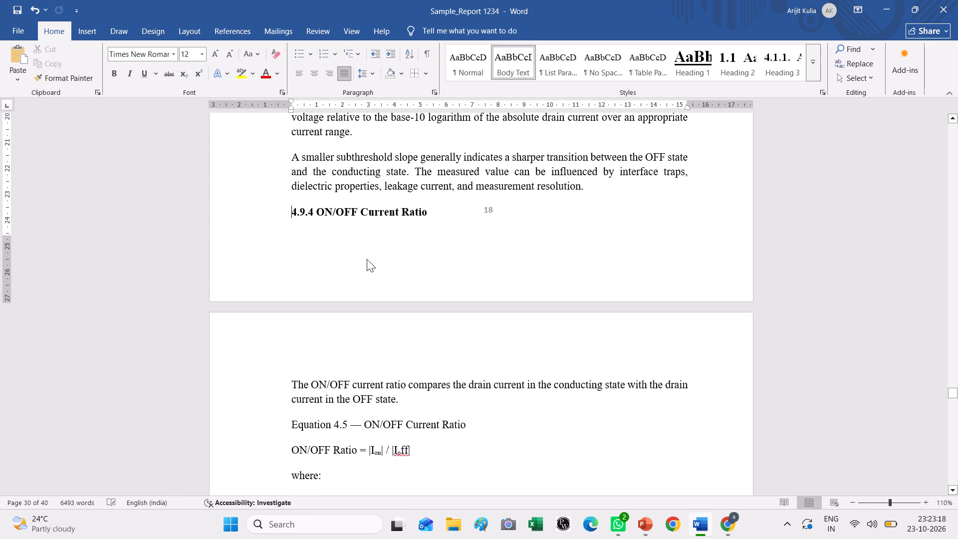
Insert an empty line before heading 4.9.4 ON/OFF Current Ratio to push it onto the next page.
key(Return)
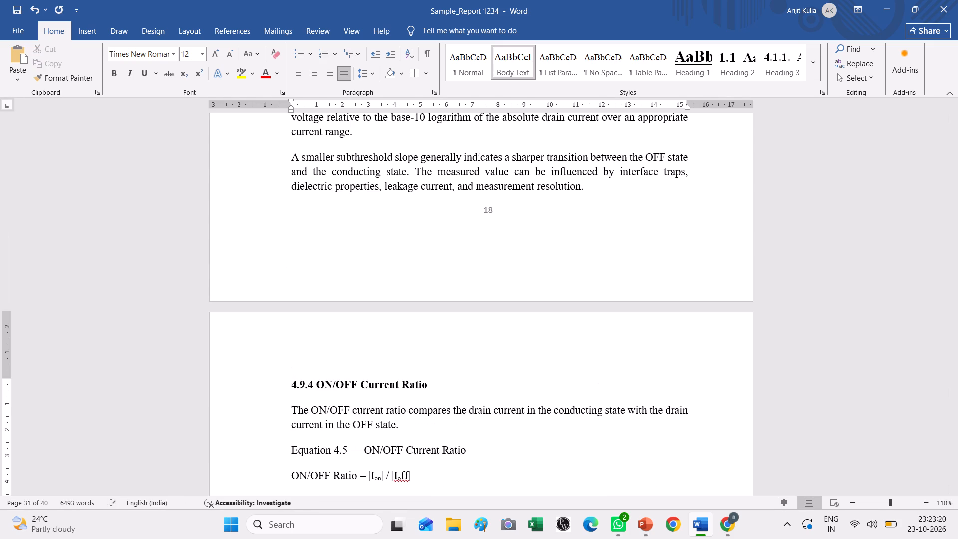
Make the "Equation 4.5 — ON/OFF Current Ratio" title bold.
scroll(367, 337, down, 5)
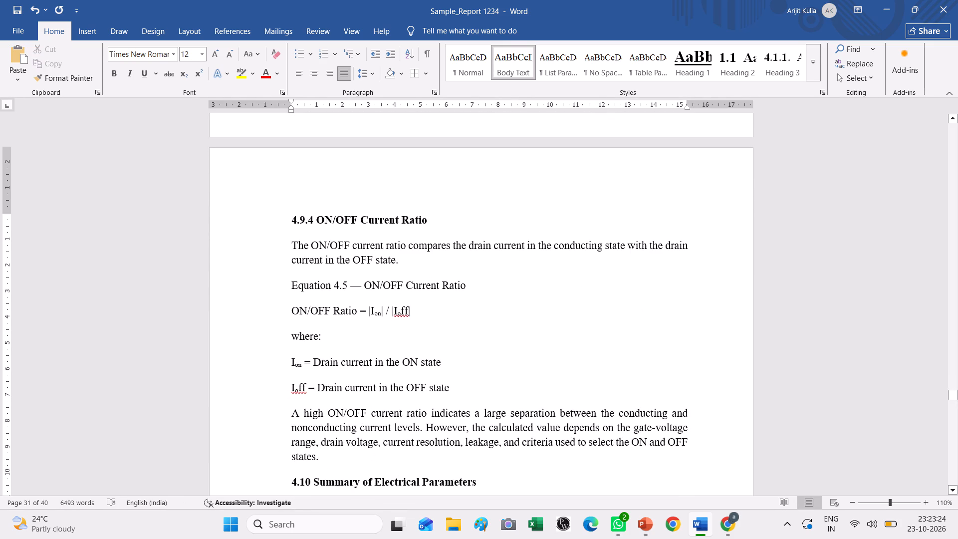
drag(474, 285, 273, 279)
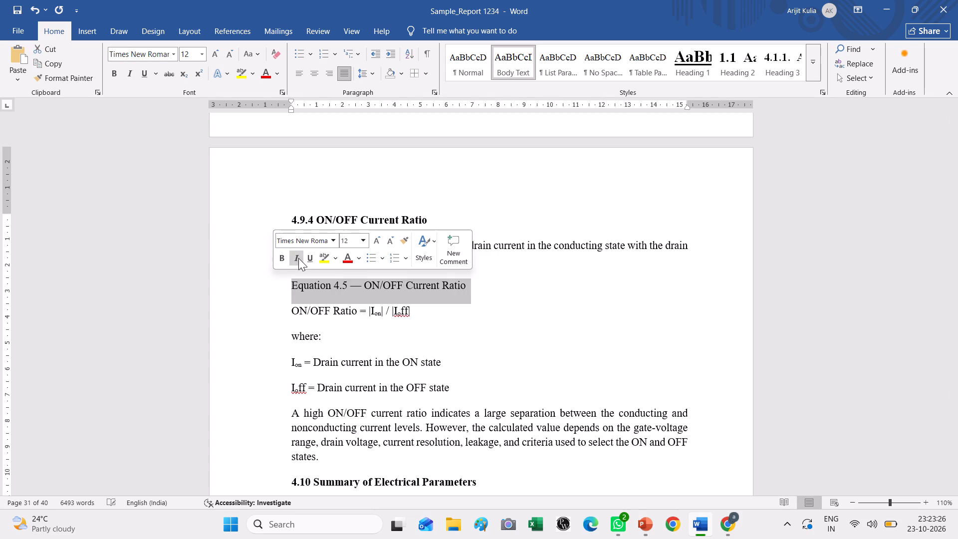
click(288, 259)
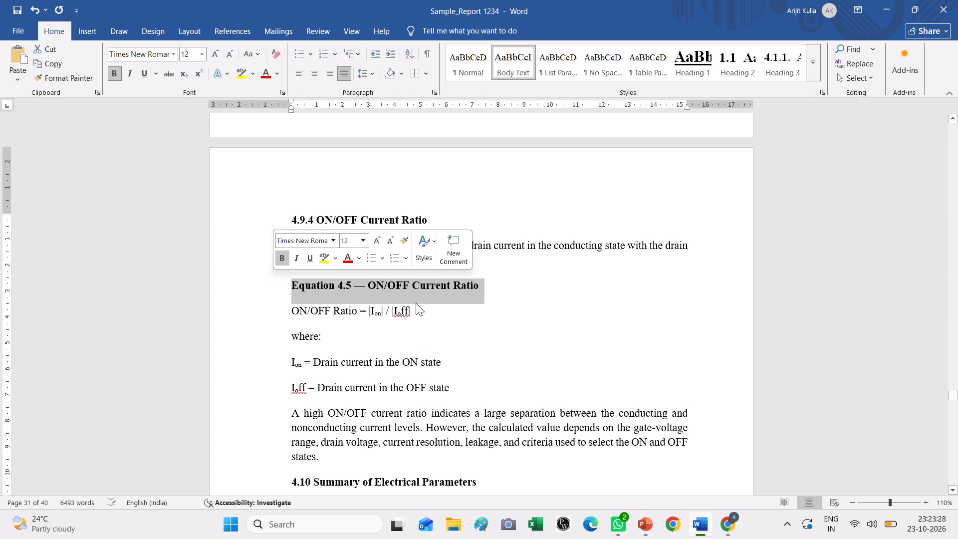
Set the ON/OFF ratio formula under the Equation 4.5 title to 14 pt and centre it.
click(418, 306)
drag(420, 313, 297, 310)
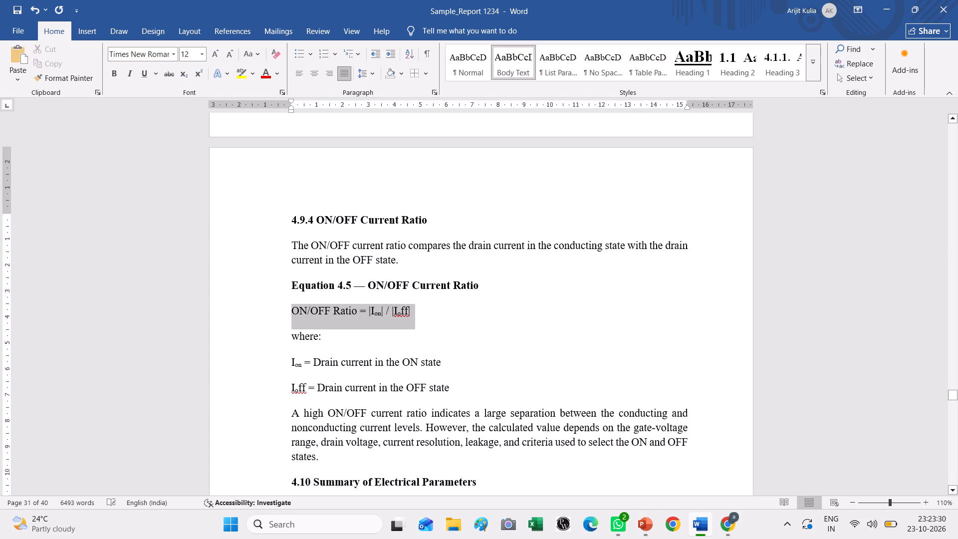
drag(297, 310, 296, 310)
click(387, 273)
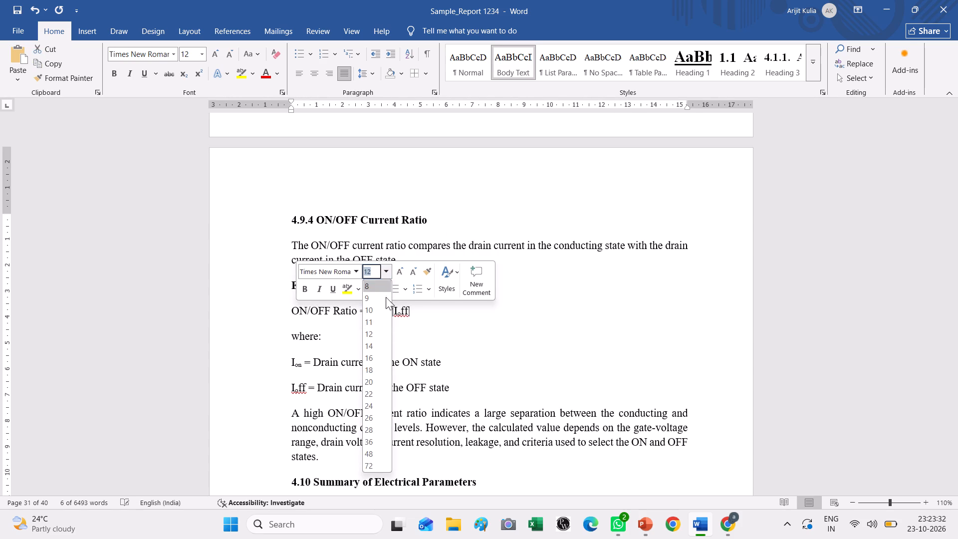
click(369, 340)
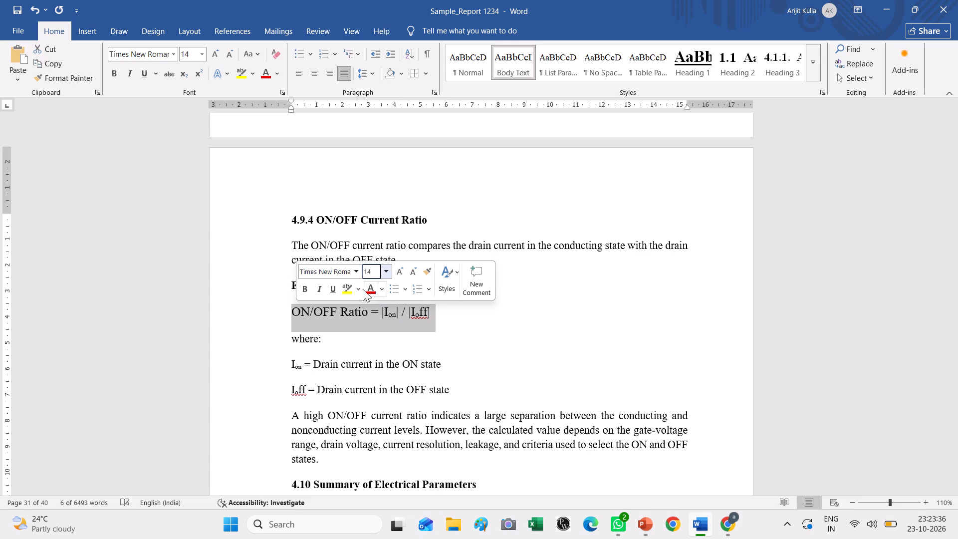
click(309, 74)
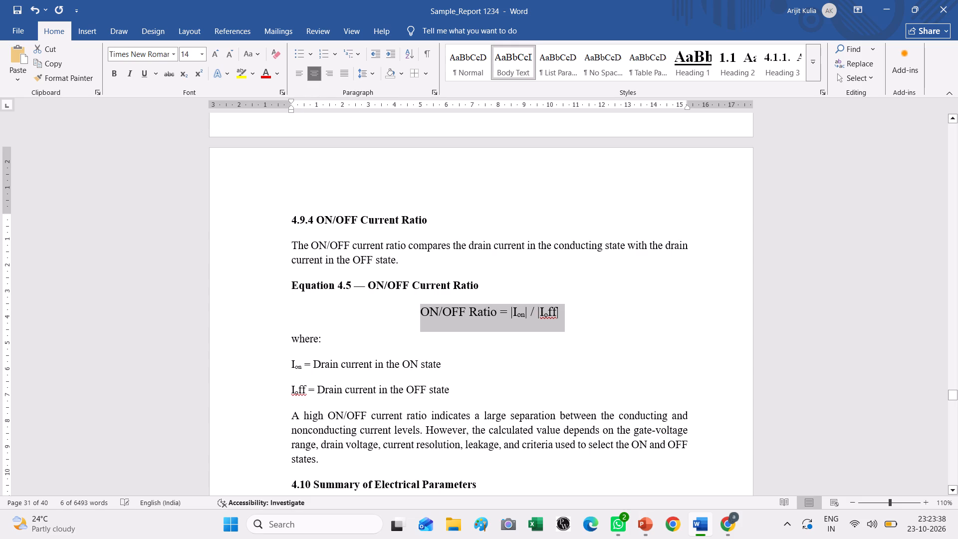
click(472, 350)
Examine section 4.10 and the layout of Table 4.3 on electrical parameters and their extraction methods.
scroll(456, 361, down, 1)
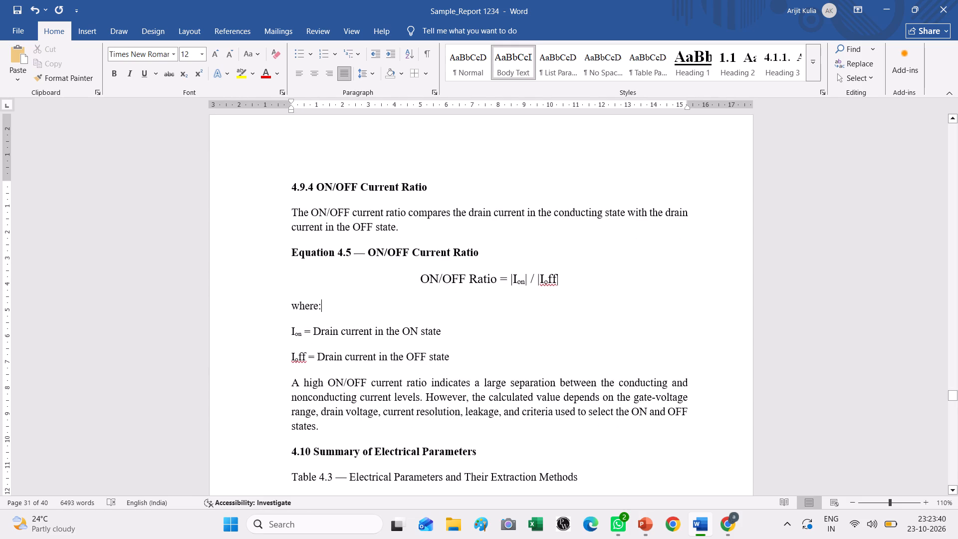
scroll(456, 361, down, 3)
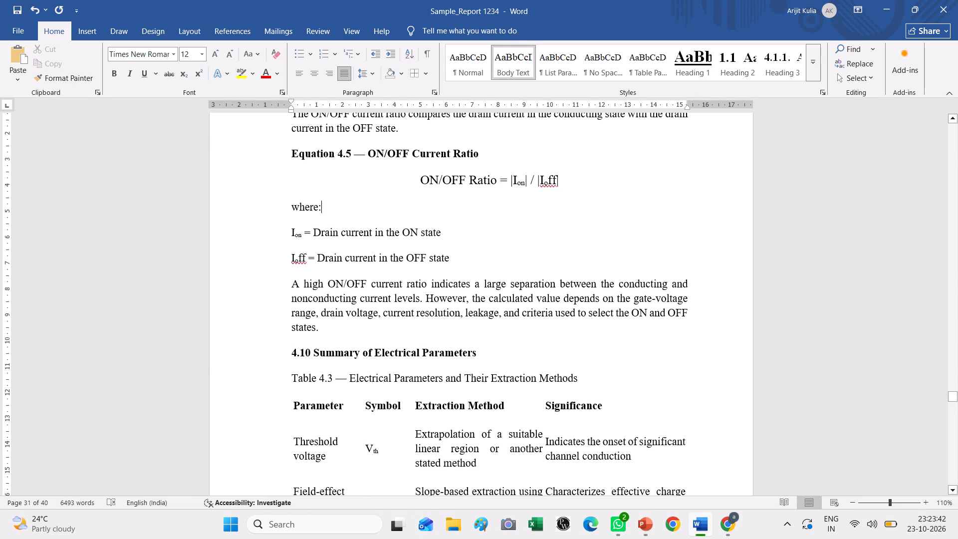
scroll(456, 361, down, 3)
scroll(456, 361, up, 1)
scroll(456, 361, down, 3)
scroll(456, 361, up, 1)
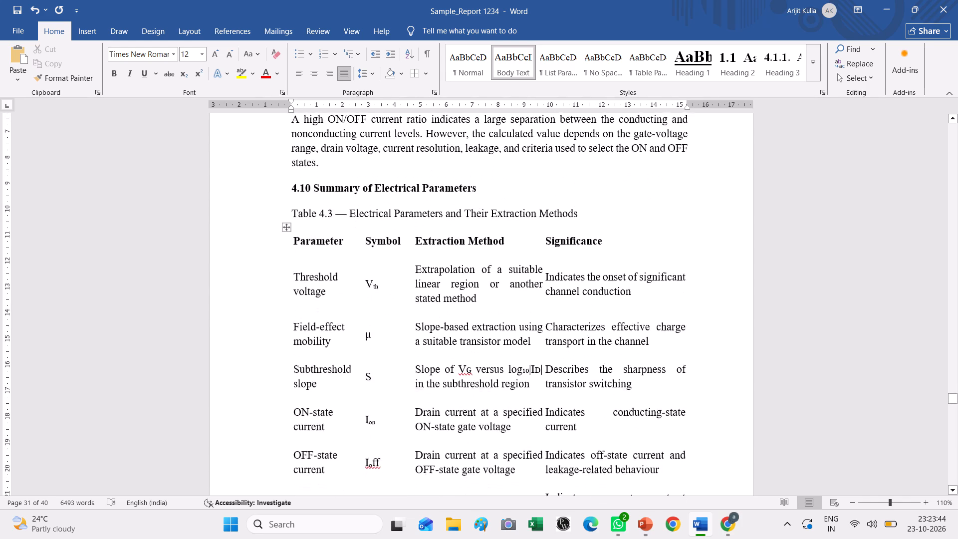
scroll(456, 361, up, 1)
scroll(456, 361, down, 2)
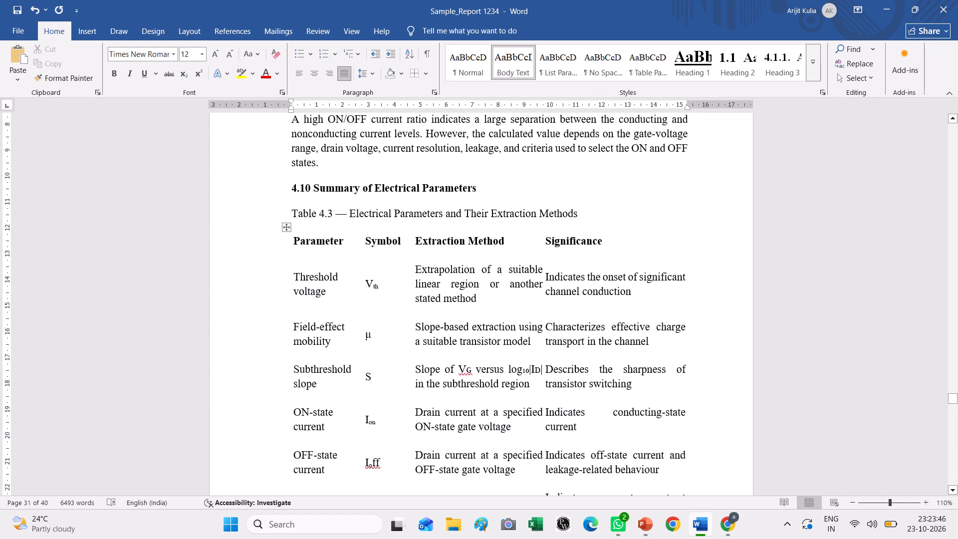
scroll(456, 361, down, 2)
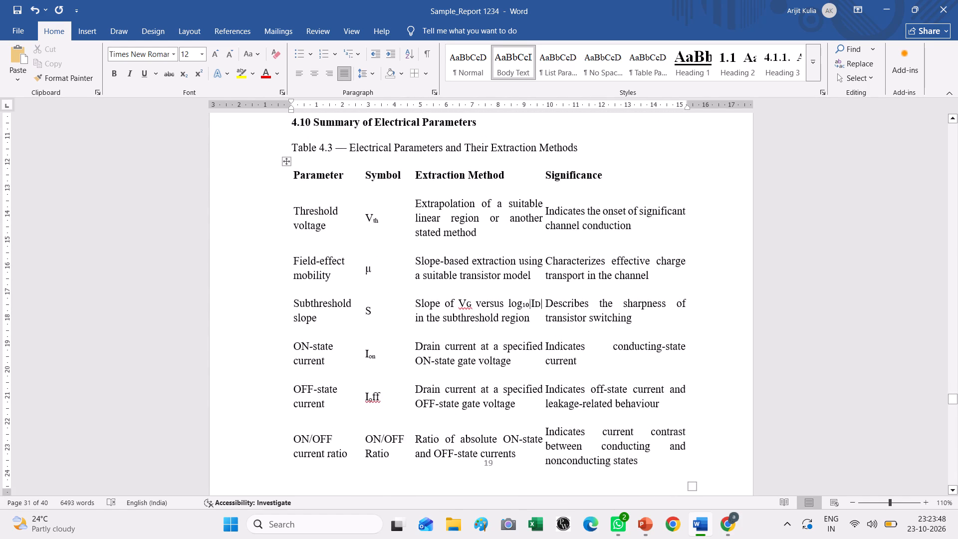
scroll(456, 361, up, 1)
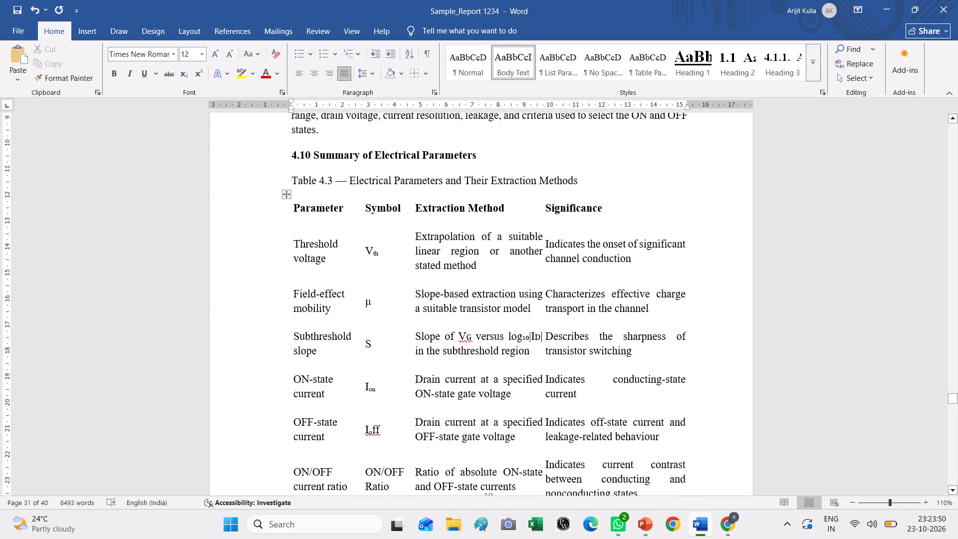
drag(591, 179, 300, 186)
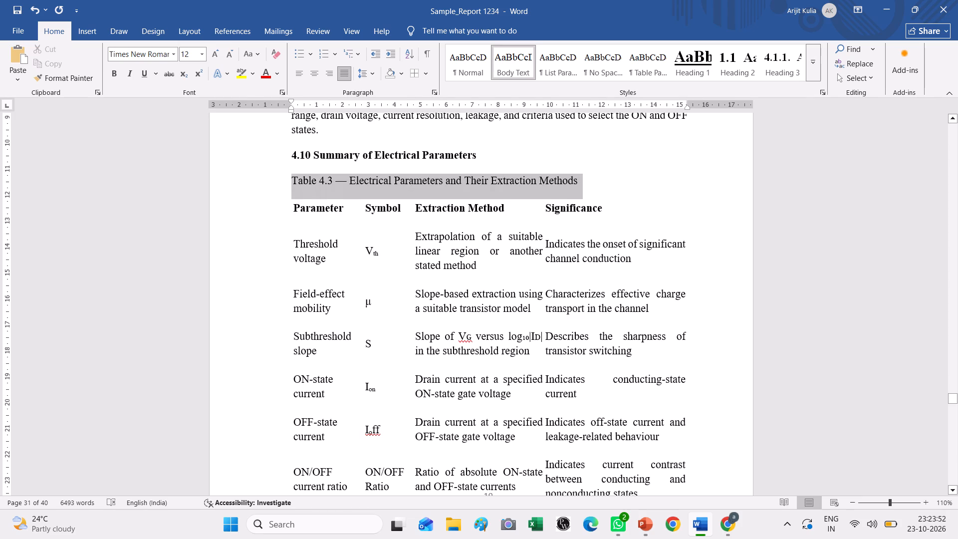
drag(300, 186, 299, 186)
scroll(325, 197, up, 10)
click(477, 379)
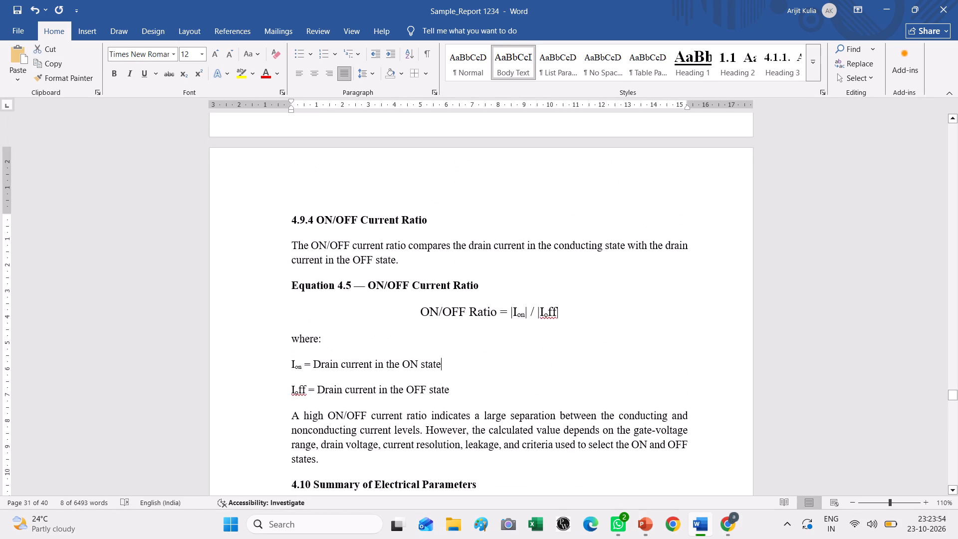
Set heading "4.9.4 ON/OFF Current Ratio" to 14 pt.
drag(448, 212, 287, 219)
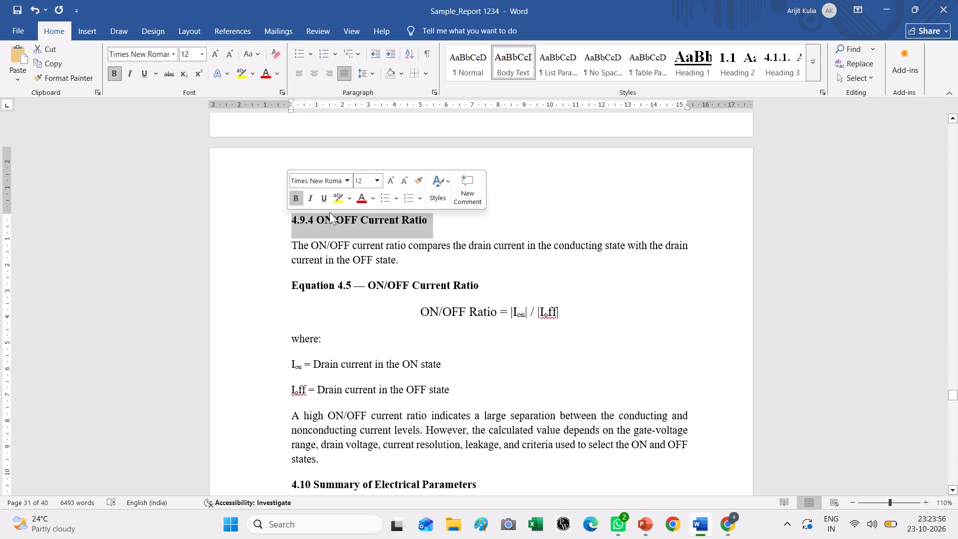
click(375, 180)
click(367, 256)
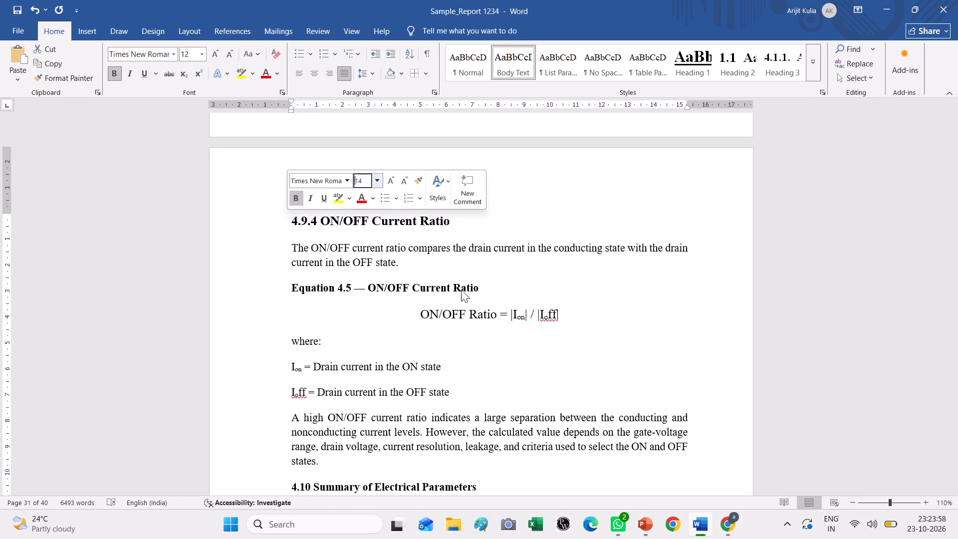
scroll(575, 356, down, 2)
click(589, 296)
Look back through sections 4.9 to 4.9.3 to review their headings and content.
scroll(589, 296, up, 11)
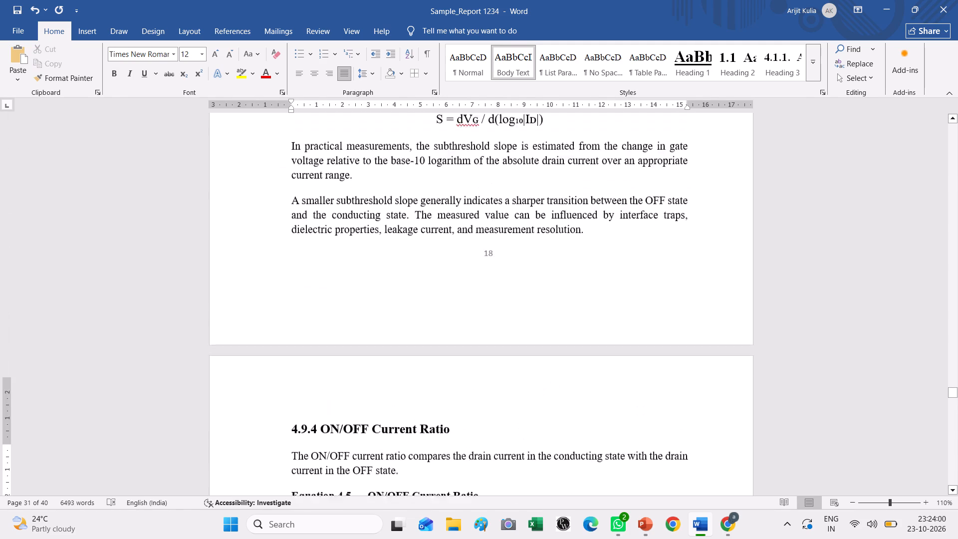
scroll(589, 296, up, 2)
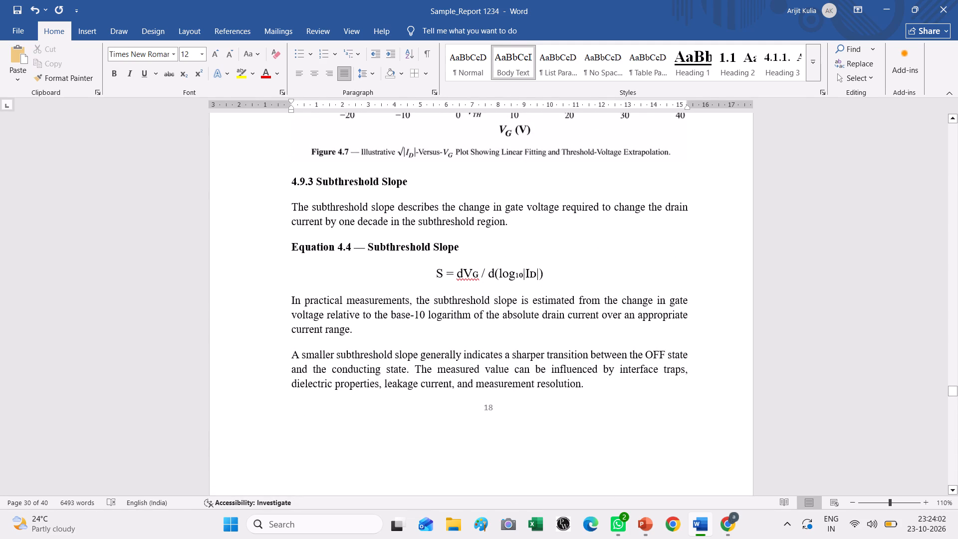
scroll(450, 222, up, 18)
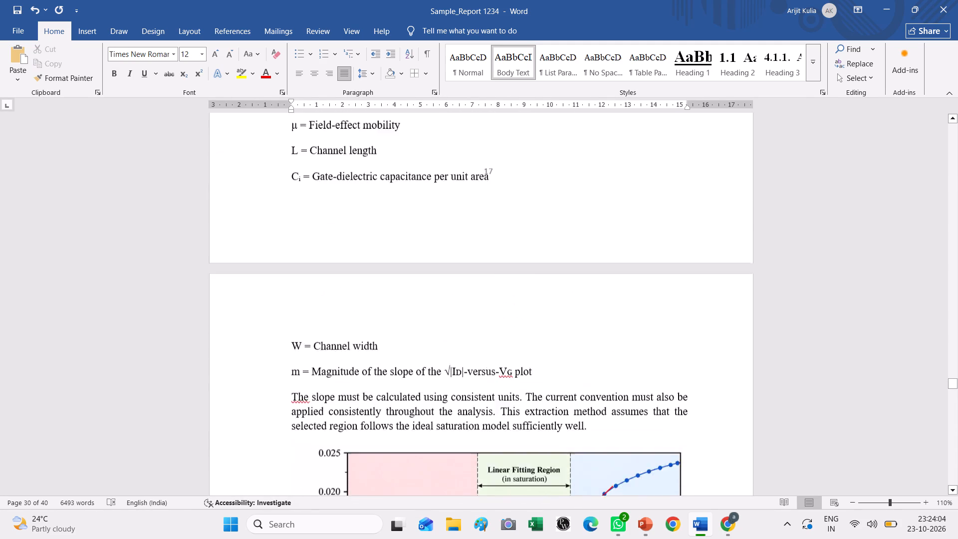
scroll(452, 223, up, 14)
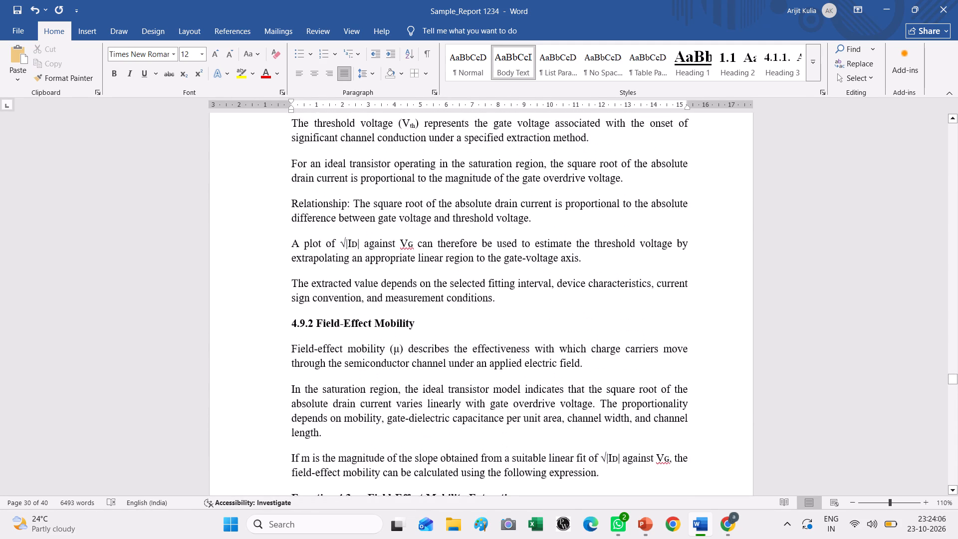
scroll(450, 229, up, 8)
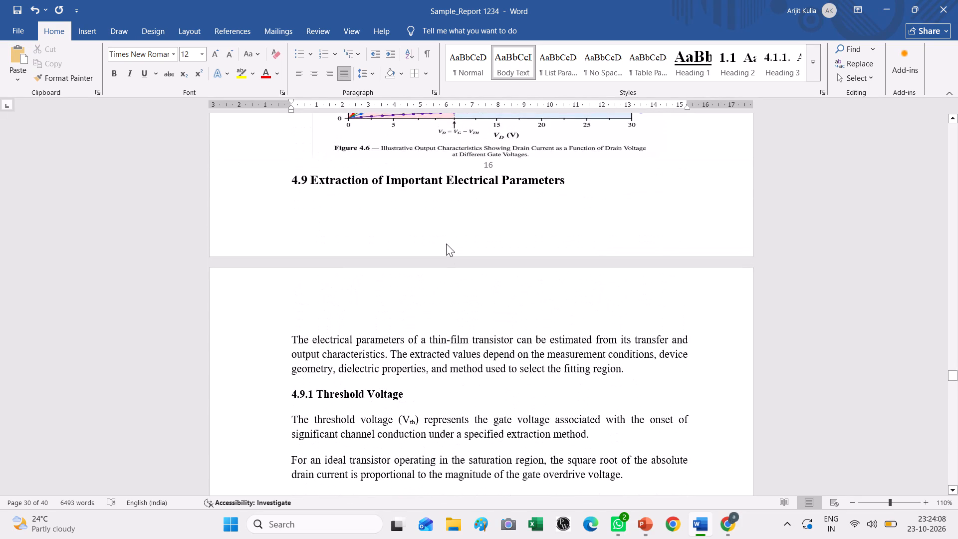
scroll(446, 246, down, 20)
scroll(446, 246, down, 4)
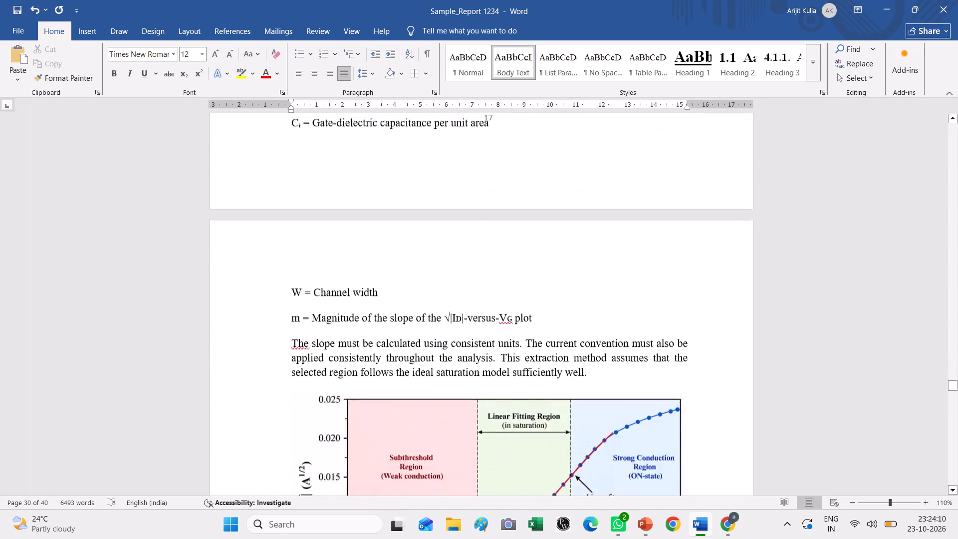
scroll(444, 260, down, 20)
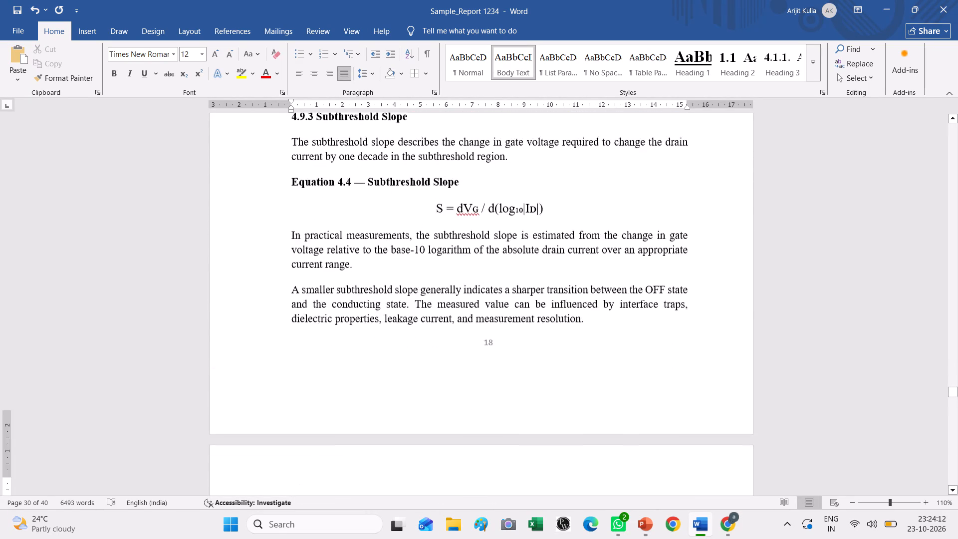
Make the caption "Table 4.3 — Electrical Parameters and Their Extraction Methods" bold.
scroll(442, 270, down, 10)
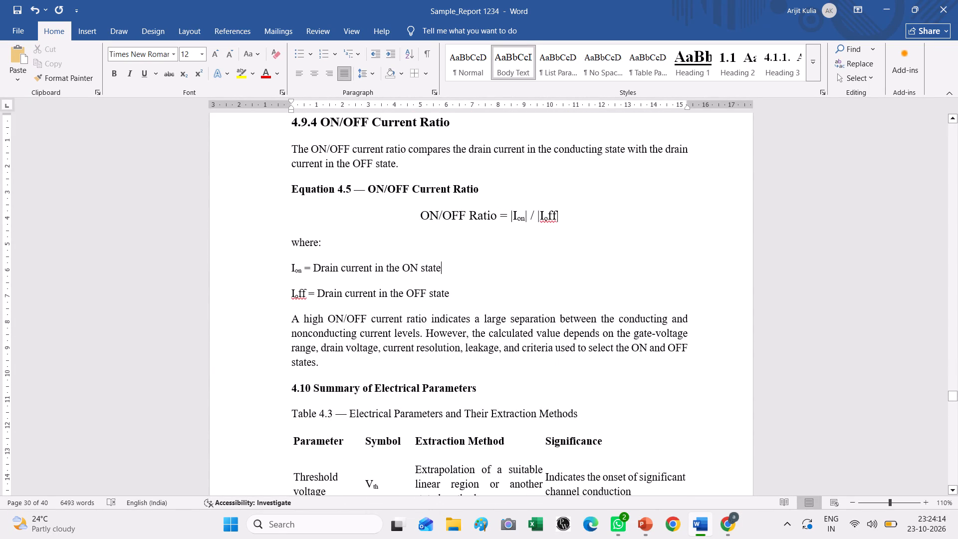
scroll(482, 303, down, 5)
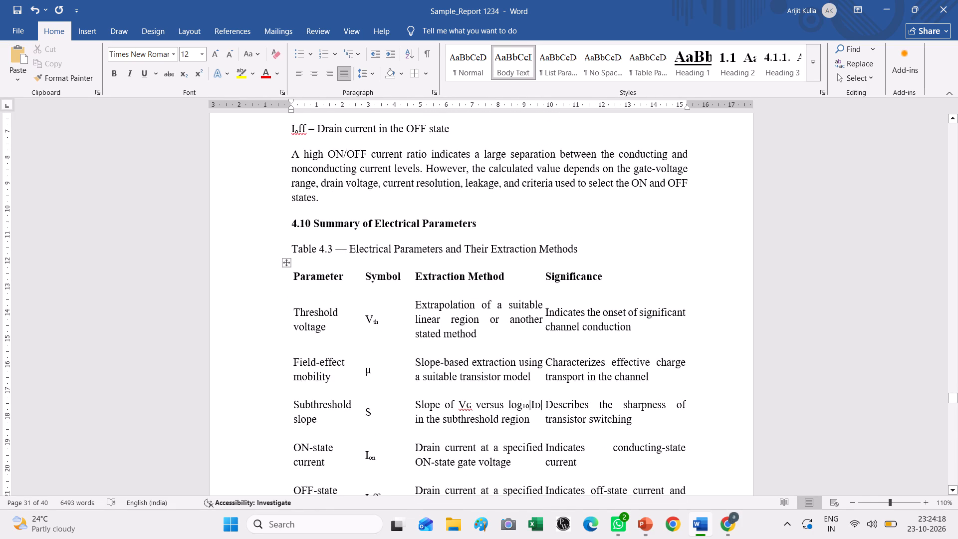
drag(582, 250, 285, 248)
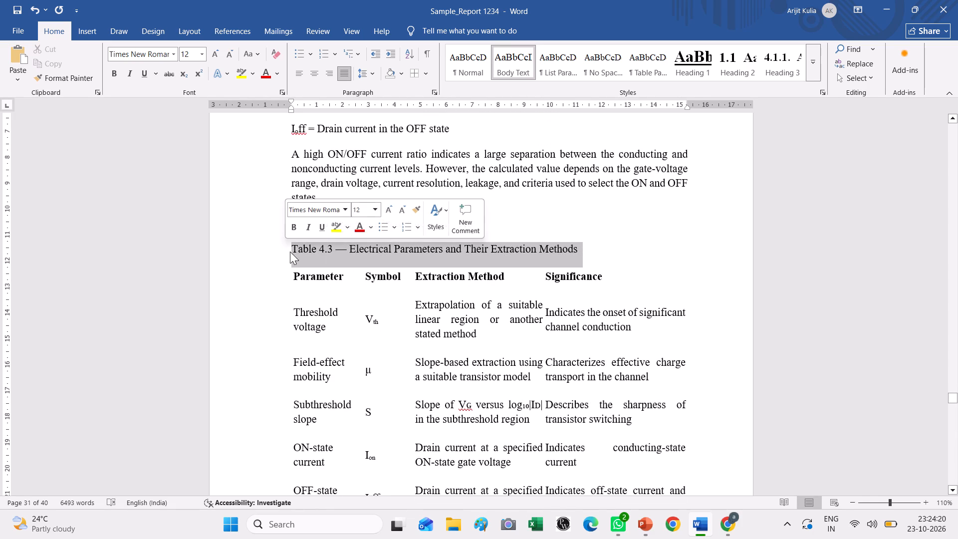
click(300, 228)
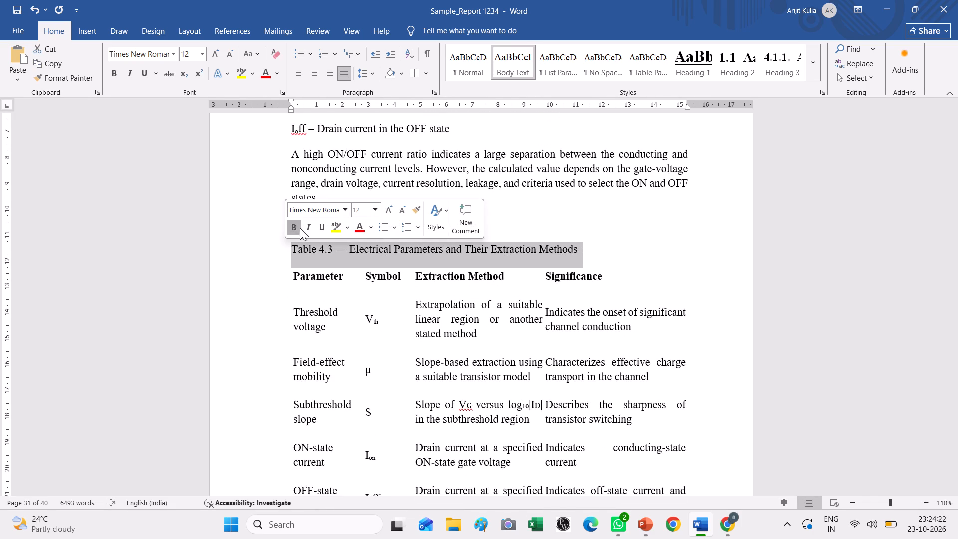
click(671, 273)
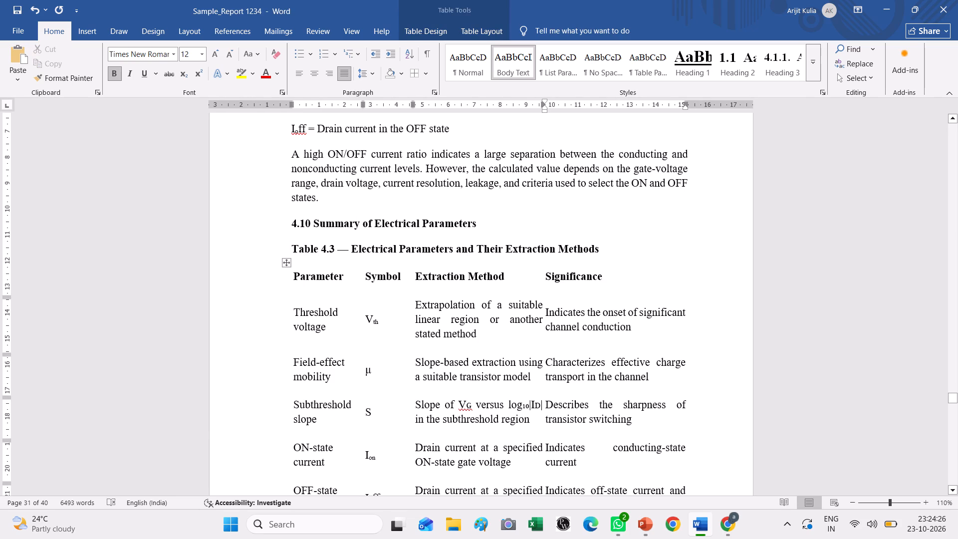
Set heading "4.10 Summary of Electrical Parameters" to 14 pt.
drag(503, 223, 286, 229)
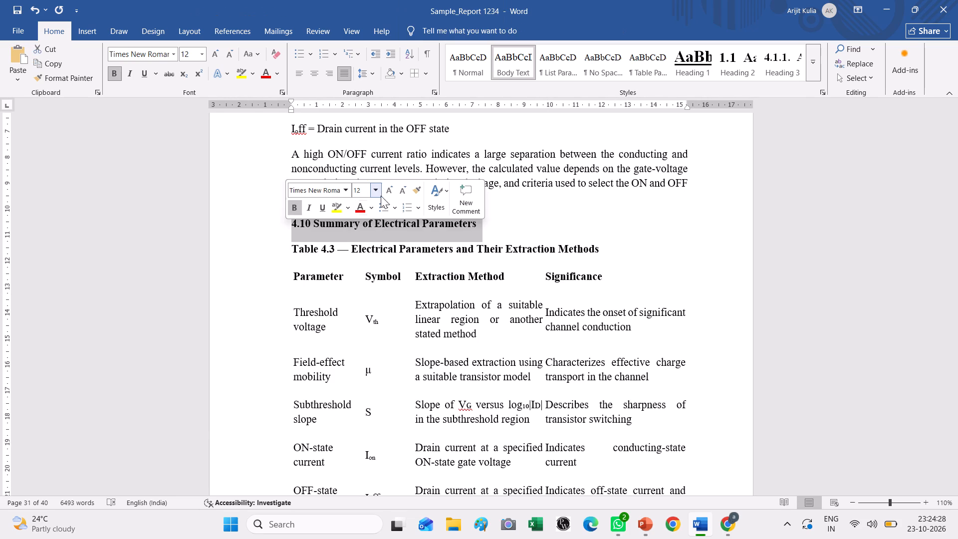
click(380, 191)
click(364, 260)
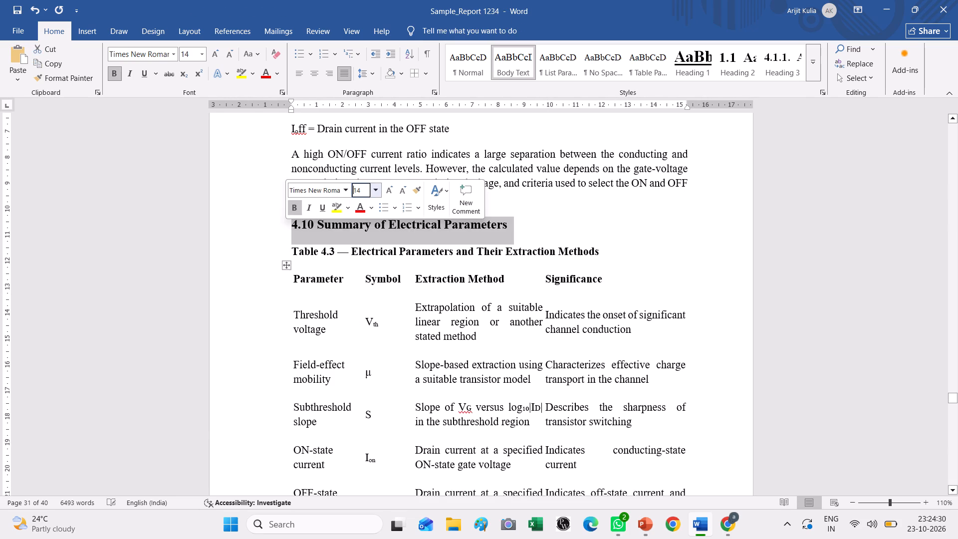
click(802, 235)
Remove the stray list number and indent before heading "4.11 Fabrication Quality and Device Reliability", aligning it with the body text.
scroll(659, 380, down, 3)
scroll(603, 332, down, 7)
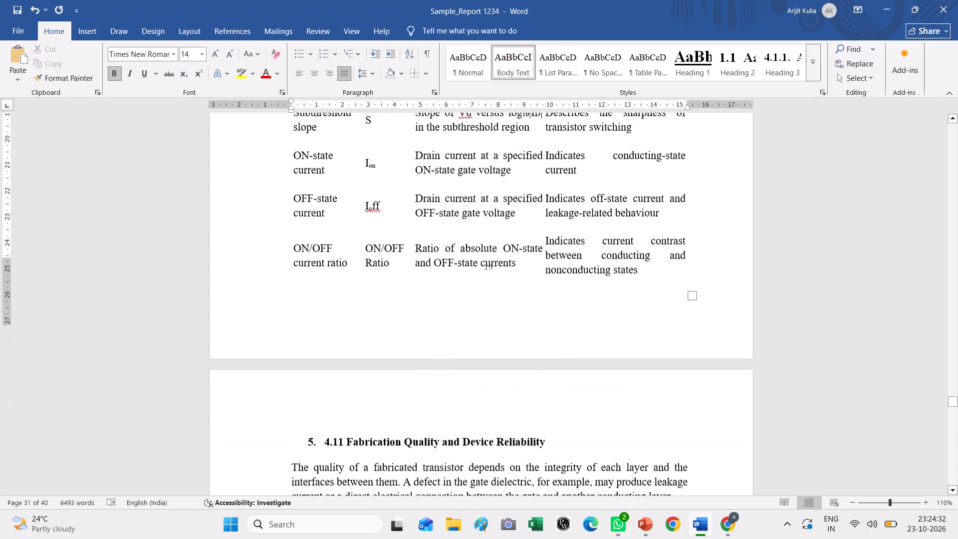
scroll(603, 334, down, 5)
click(323, 242)
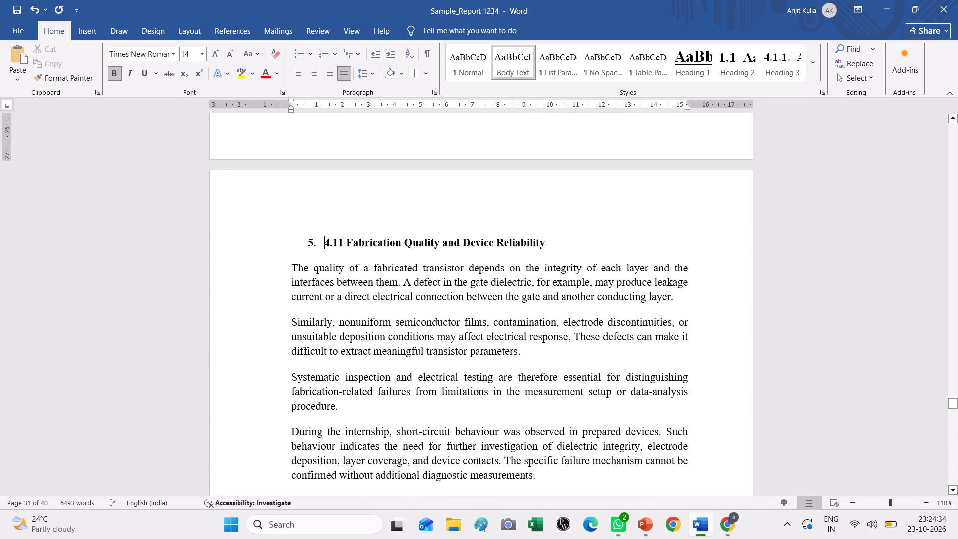
key(BackSpace)
key(BackSpace)
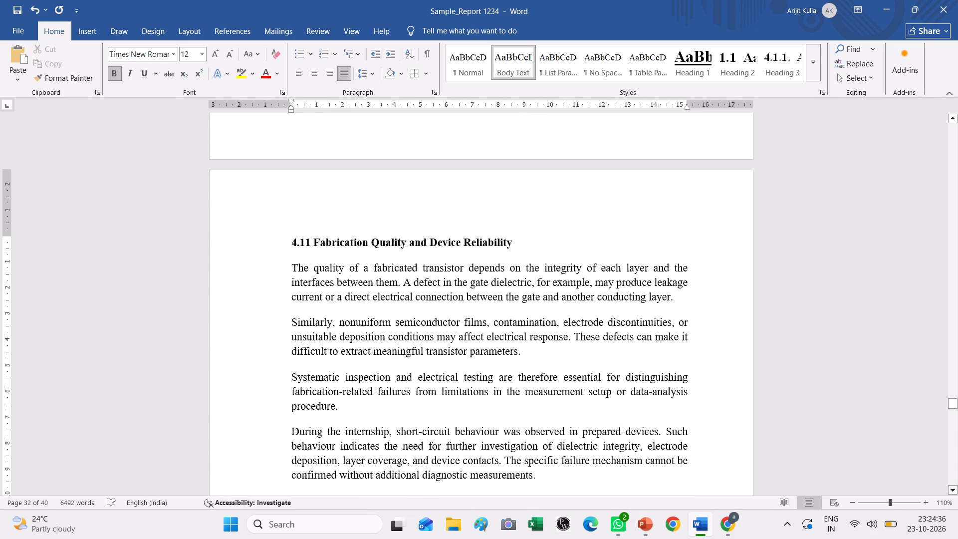
Set heading "4.11 Fabrication Quality and Device Reliability" to 14 pt.
drag(527, 246, 234, 235)
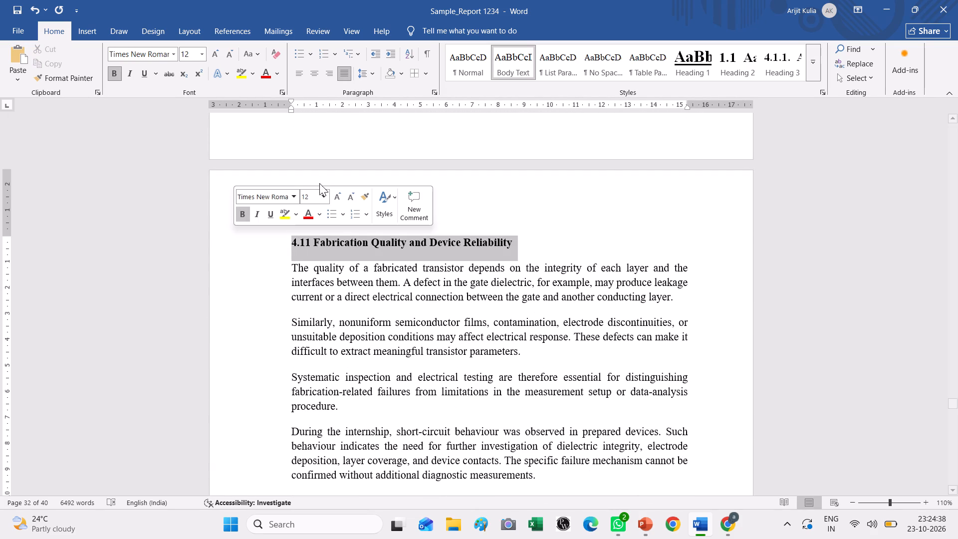
click(322, 194)
click(317, 269)
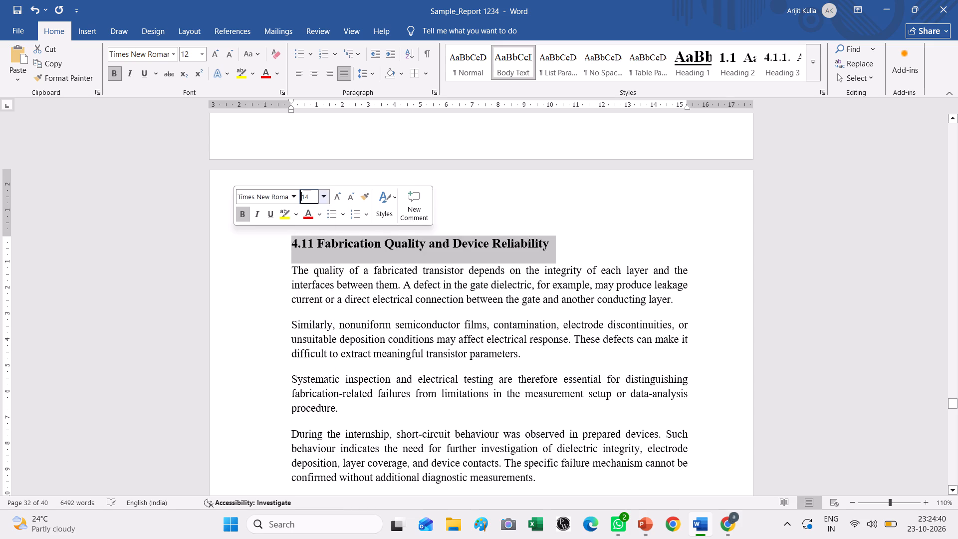
scroll(444, 340, down, 3)
click(444, 340)
Remove the stray list number and indent before heading "4.12 Summary", aligning it with the body text.
scroll(444, 340, up, 14)
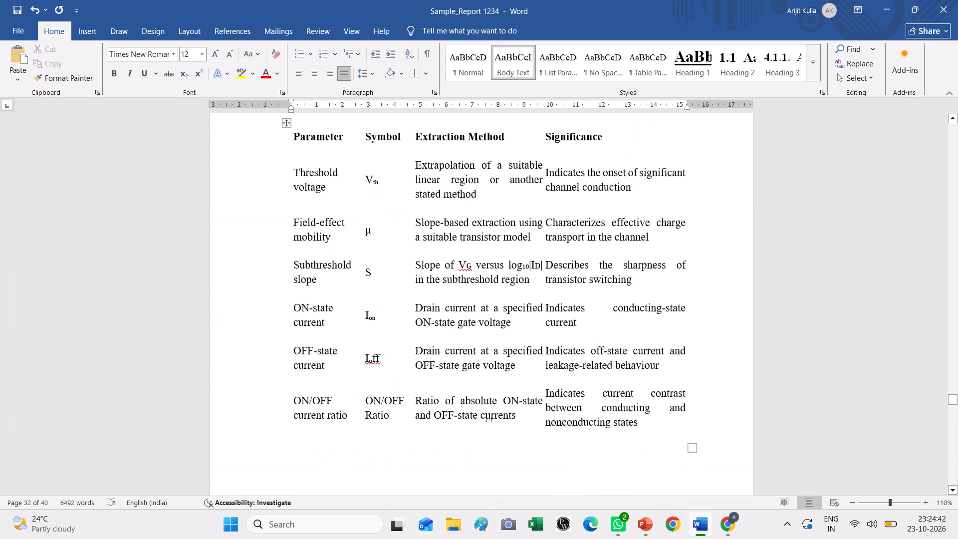
scroll(444, 340, up, 12)
scroll(444, 340, down, 6)
scroll(444, 346, up, 1)
scroll(444, 346, down, 1)
scroll(444, 347, down, 20)
scroll(444, 347, down, 1)
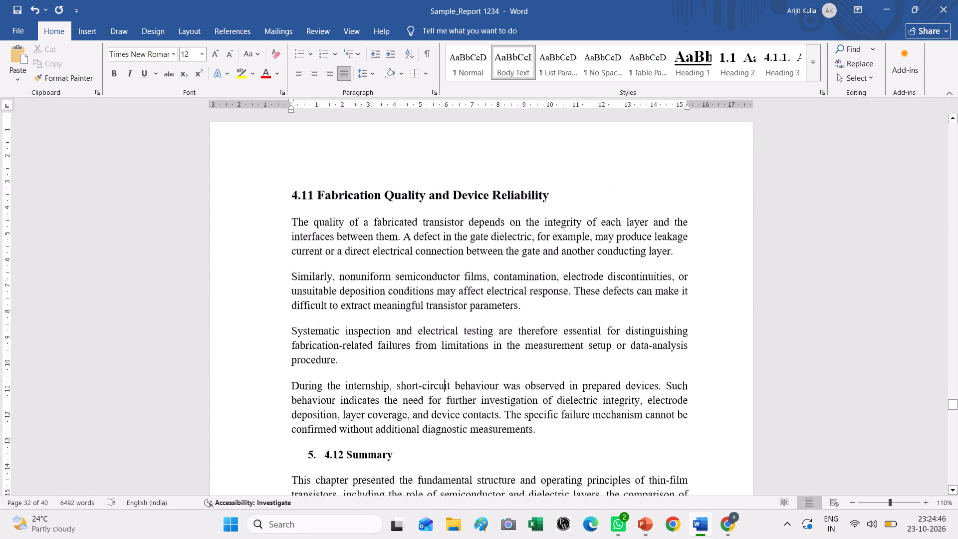
scroll(448, 347, down, 3)
click(327, 271)
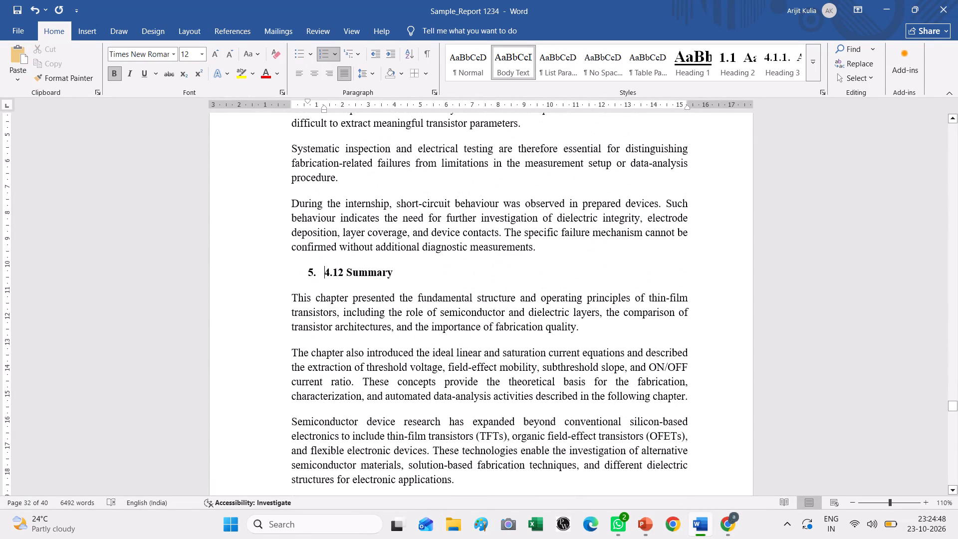
key(BackSpace)
key(BackSpace)
Review the end of chapter 4, the start of the Internship Work Description chapter, and the earlier sections 4.9 to 4.12.
scroll(335, 283, down, 3)
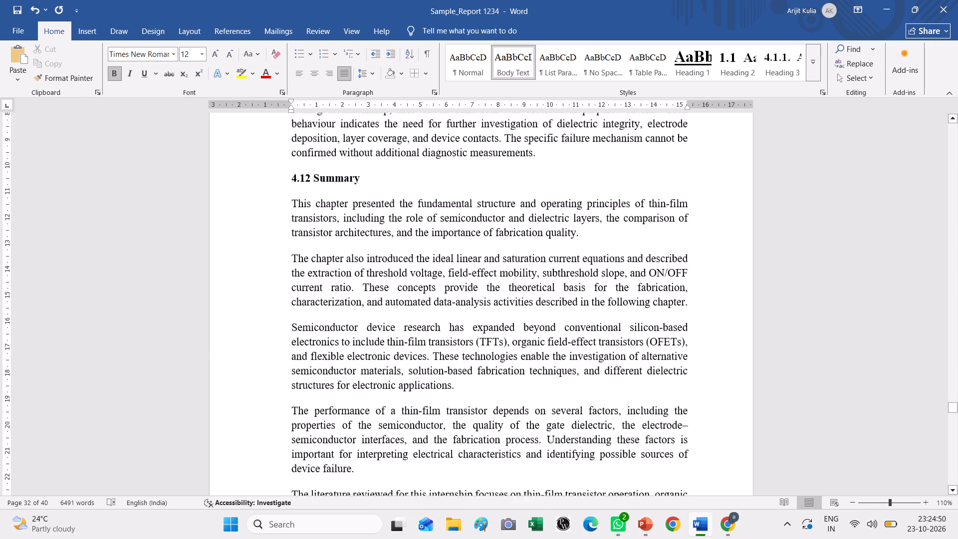
scroll(336, 287, down, 3)
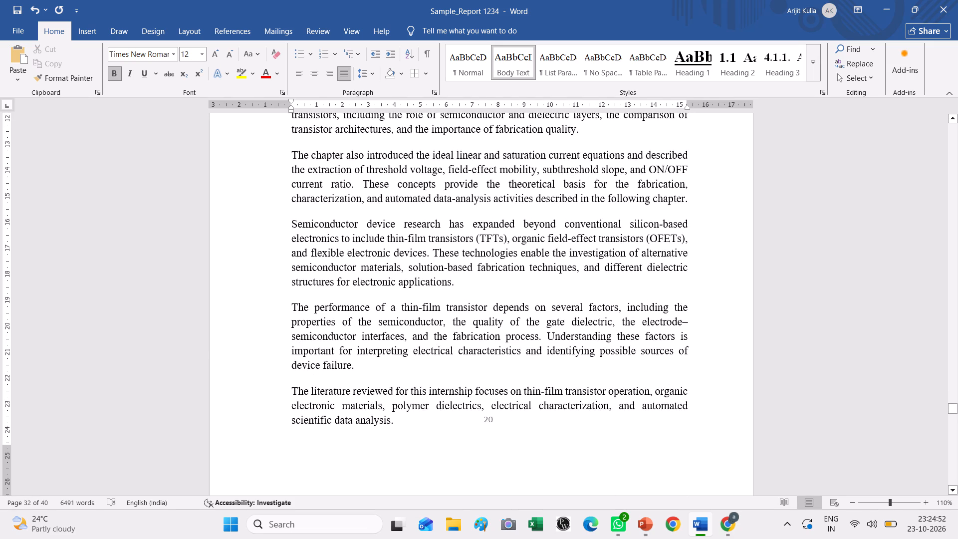
scroll(339, 288, down, 13)
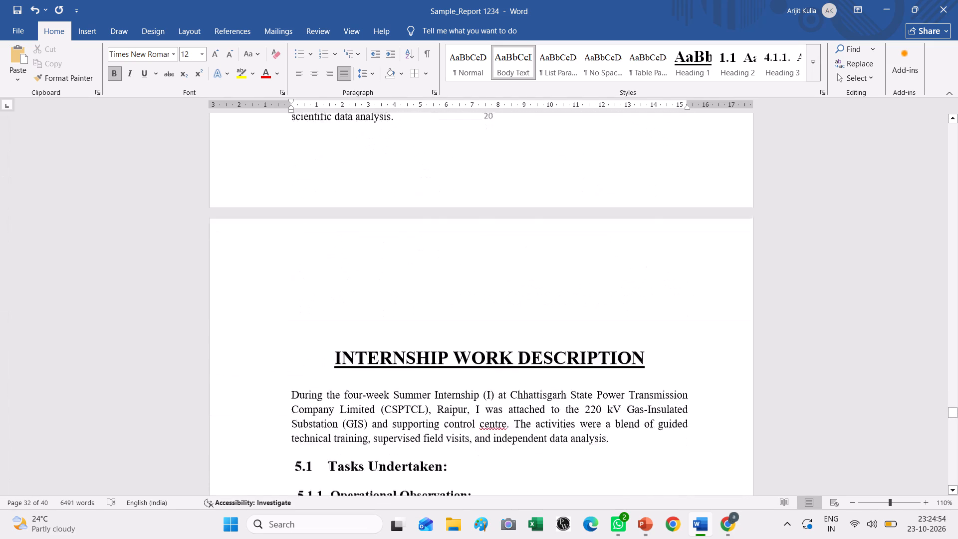
scroll(340, 290, down, 6)
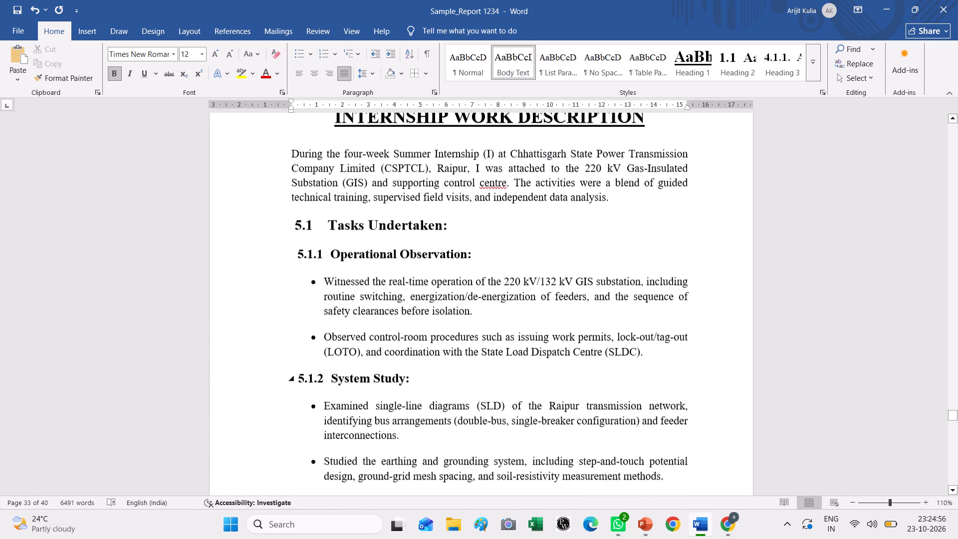
scroll(341, 291, up, 4)
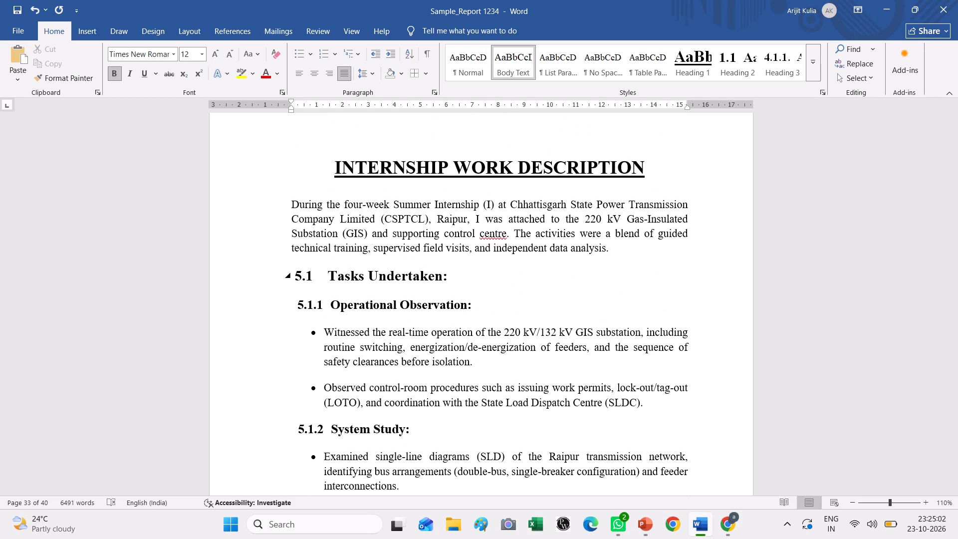
ctrl+scroll(325, 293, up, 2)
ctrl+scroll(323, 296, down, 4)
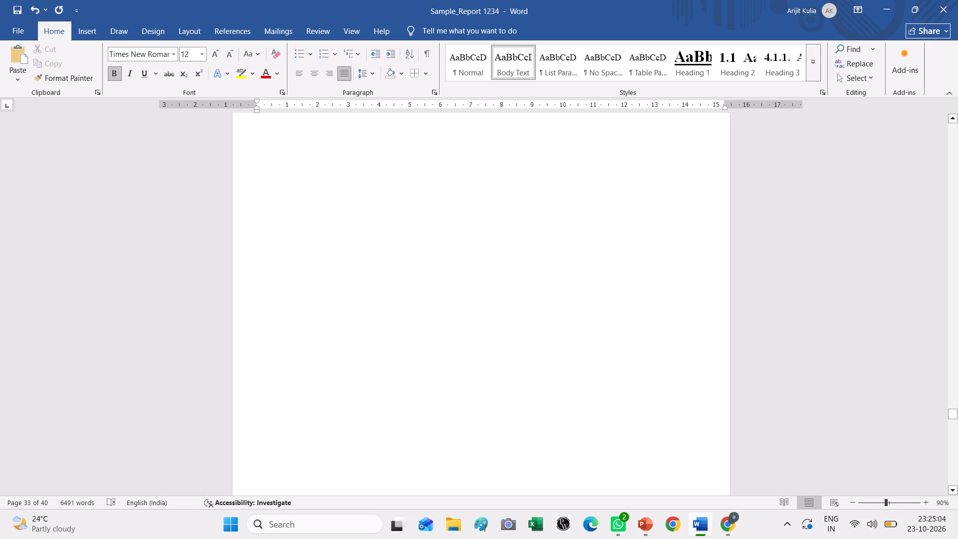
scroll(320, 307, up, 8)
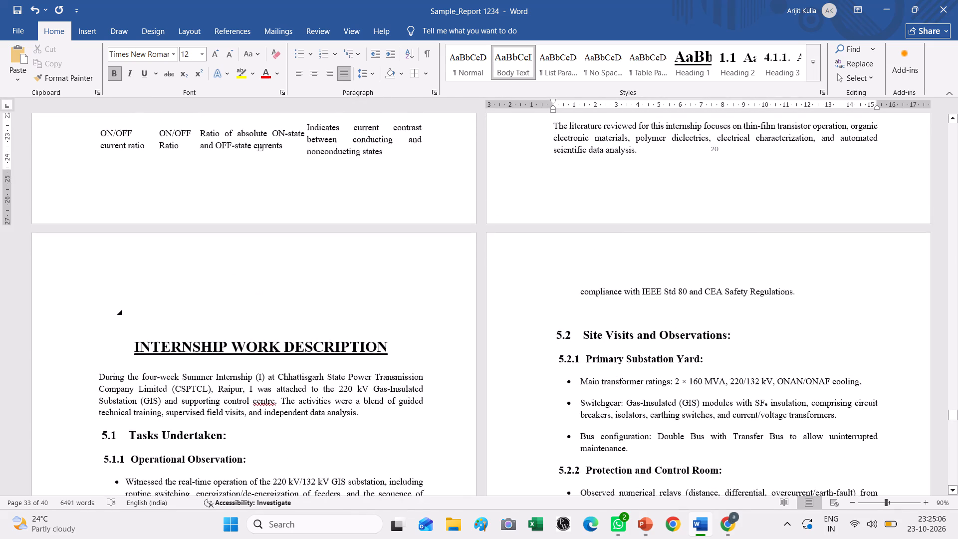
scroll(320, 307, up, 14)
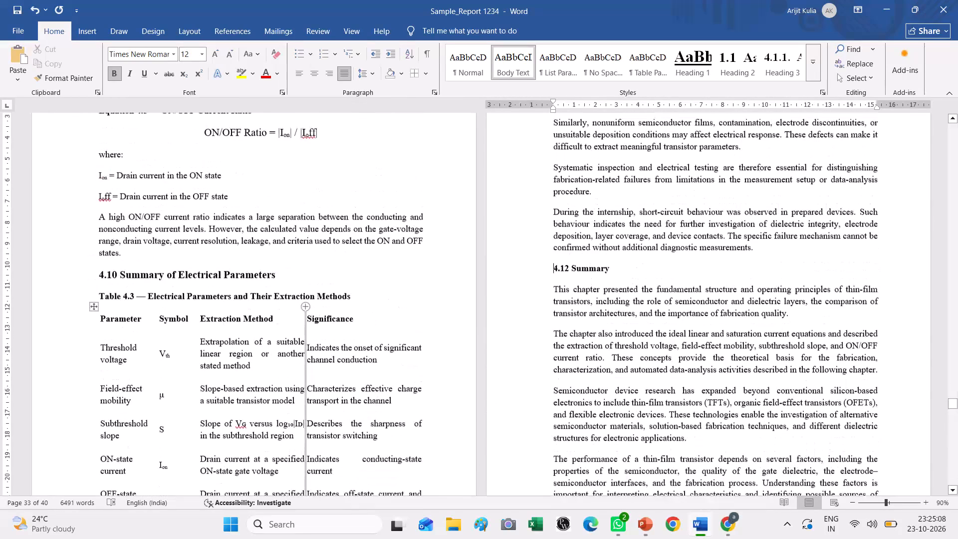
scroll(320, 307, up, 18)
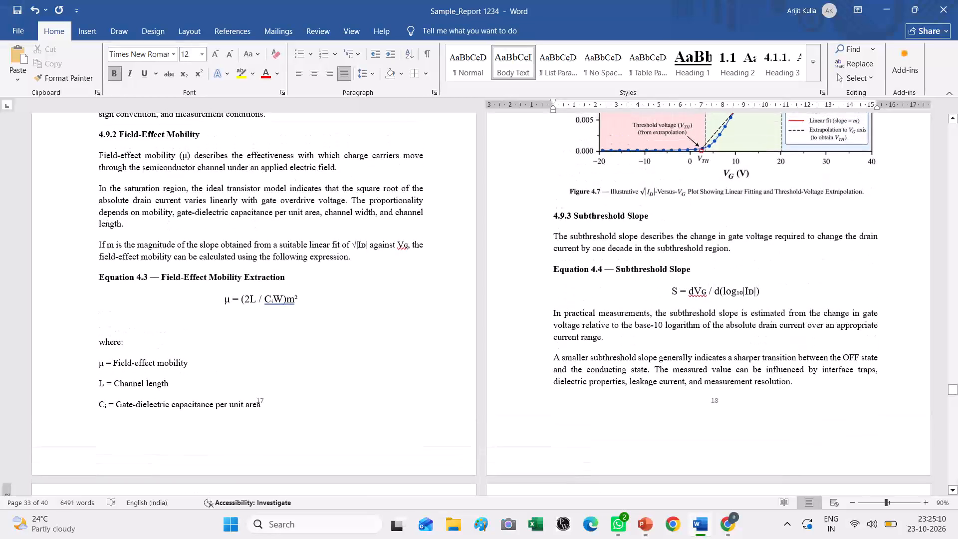
Check the report's front matter, from the certificate and acknowledgement to the Table of Contents, List of Figures and List of Tables.
drag(955, 386, 956, 314)
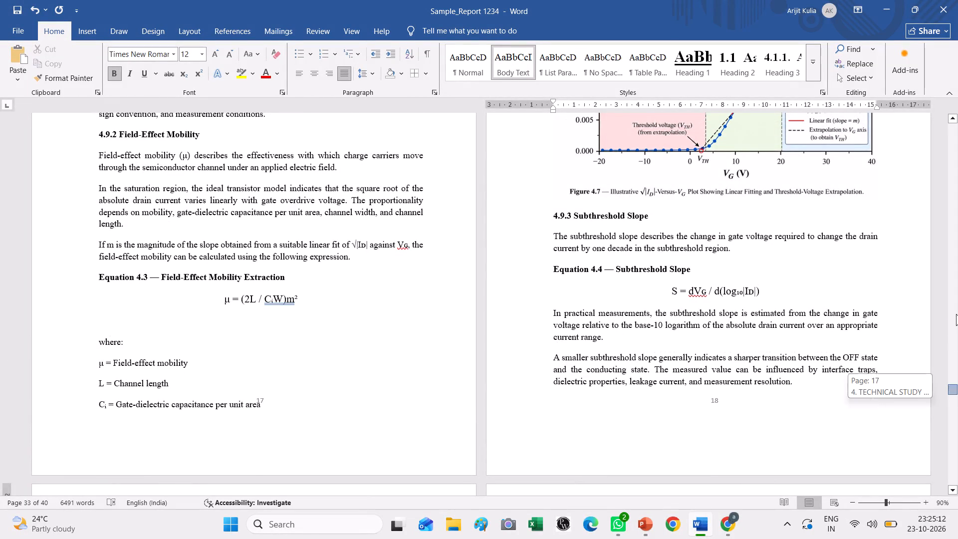
drag(956, 314, 954, 51)
scroll(586, 483, down, 13)
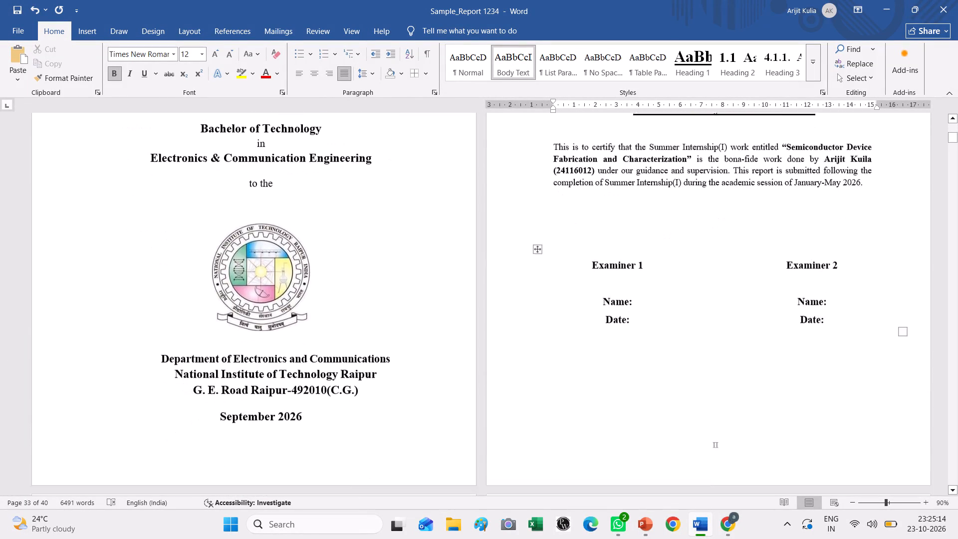
scroll(465, 335, down, 13)
scroll(452, 402, down, 15)
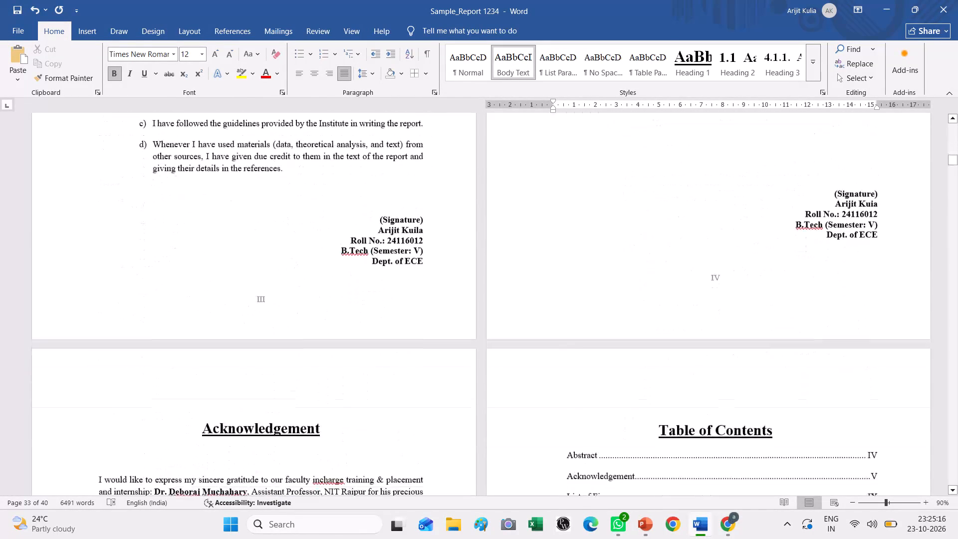
scroll(453, 400, down, 20)
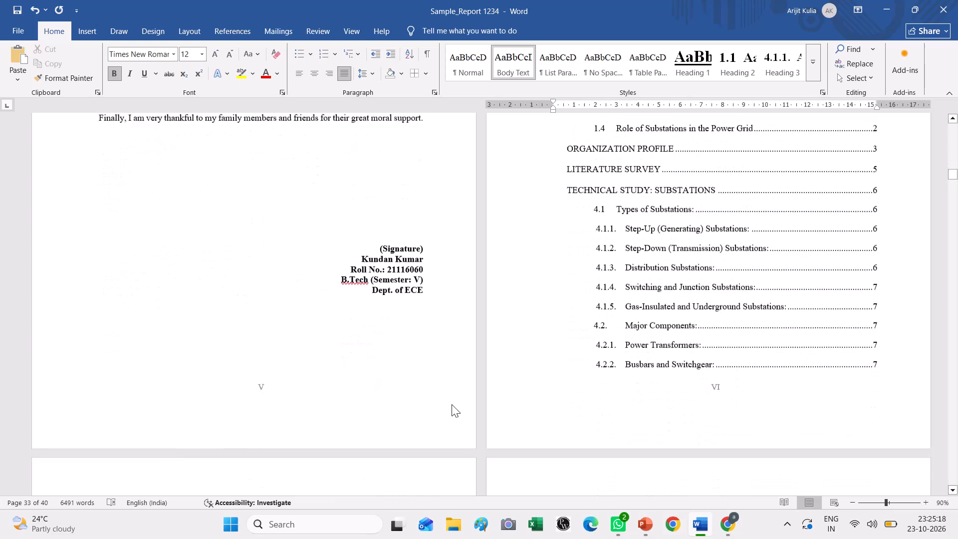
scroll(452, 404, down, 20)
scroll(452, 404, down, 14)
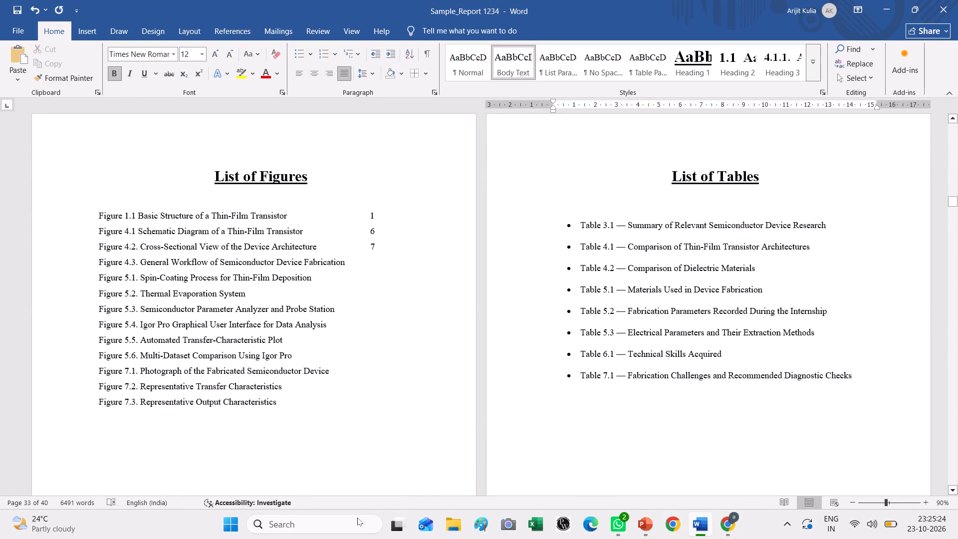
Look through the References, Conclusion and Future Scope, and chapters 6 and 5, back to the end of chapter 4.
drag(956, 198, 939, 384)
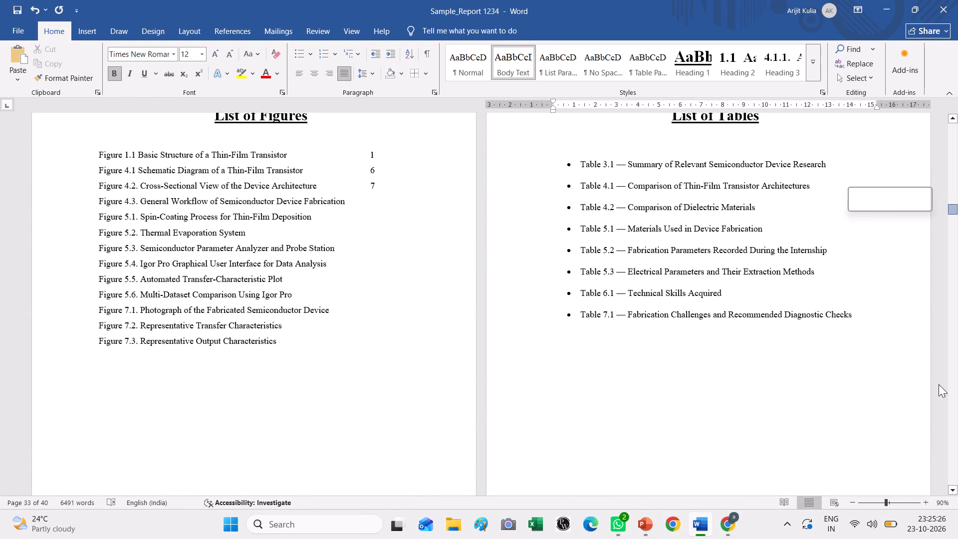
drag(939, 384, 916, 538)
scroll(695, 310, up, 20)
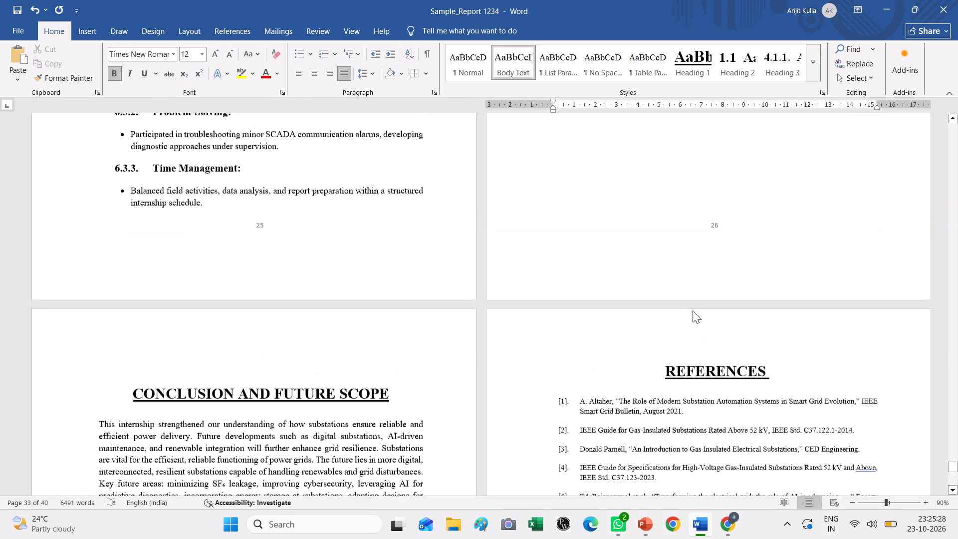
scroll(693, 310, up, 10)
scroll(693, 310, up, 20)
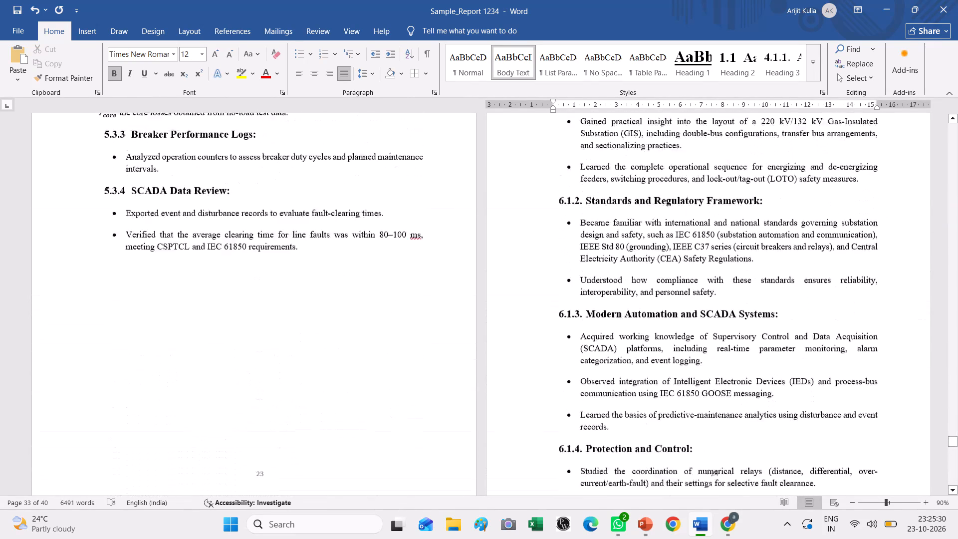
scroll(693, 310, up, 20)
scroll(693, 310, up, 16)
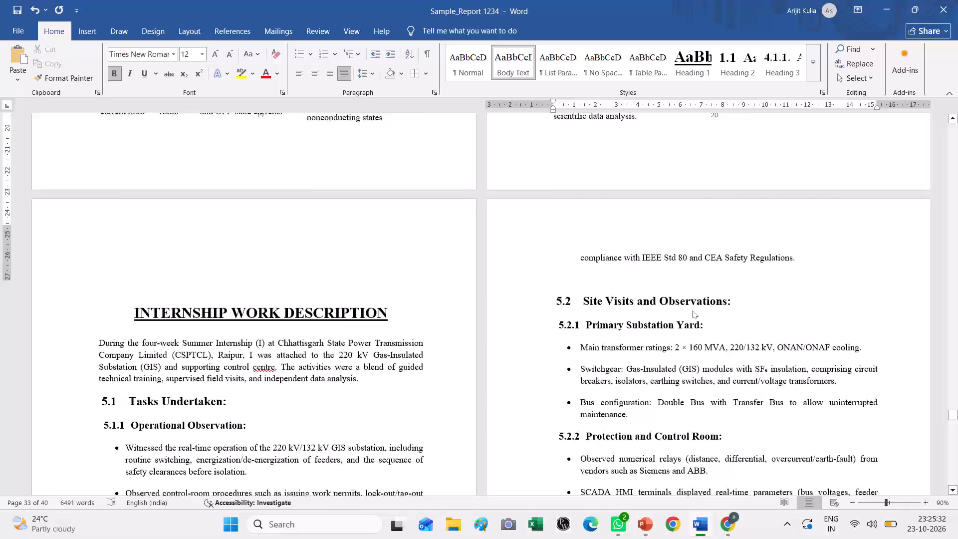
scroll(693, 310, up, 11)
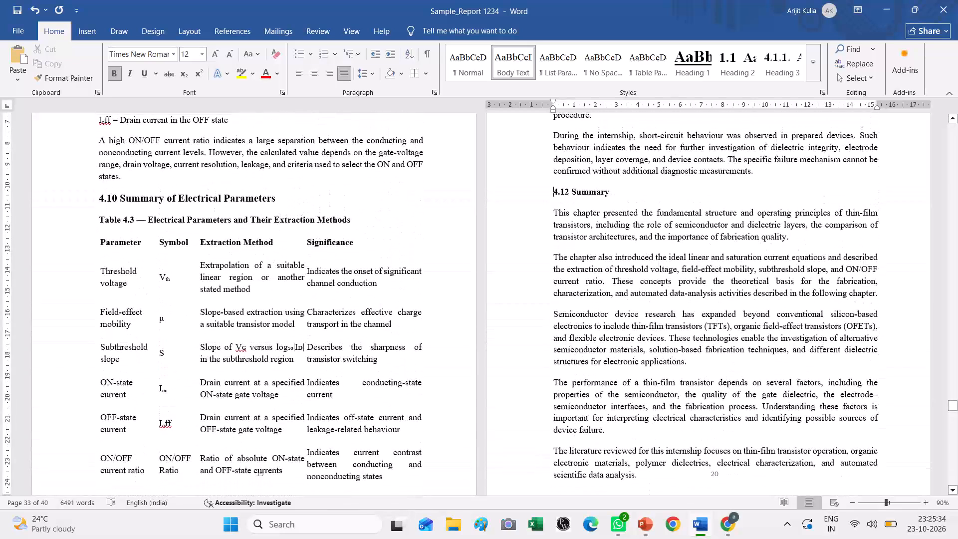
Copy the Table 4.3 caption from section 4.10 and paste it into the List of Tables as a new bullet after Table 4.2.
scroll(693, 310, down, 1)
drag(366, 190, 245, 194)
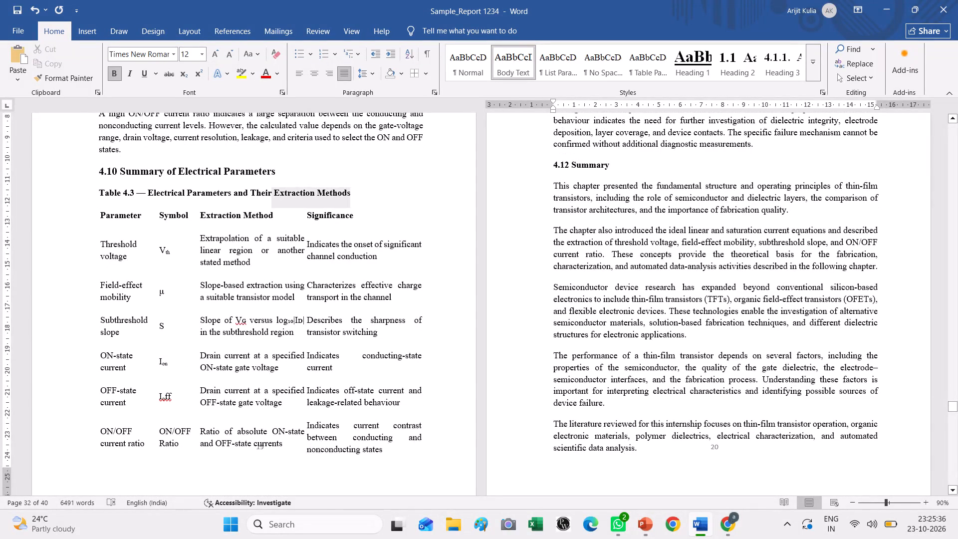
drag(245, 194, 60, 204)
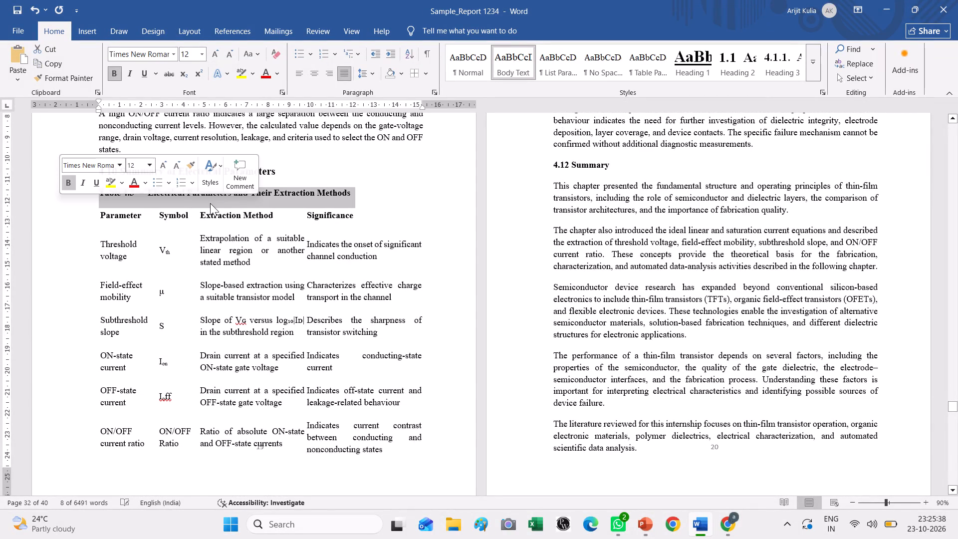
key(ctrl+c)
drag(954, 404, 951, 126)
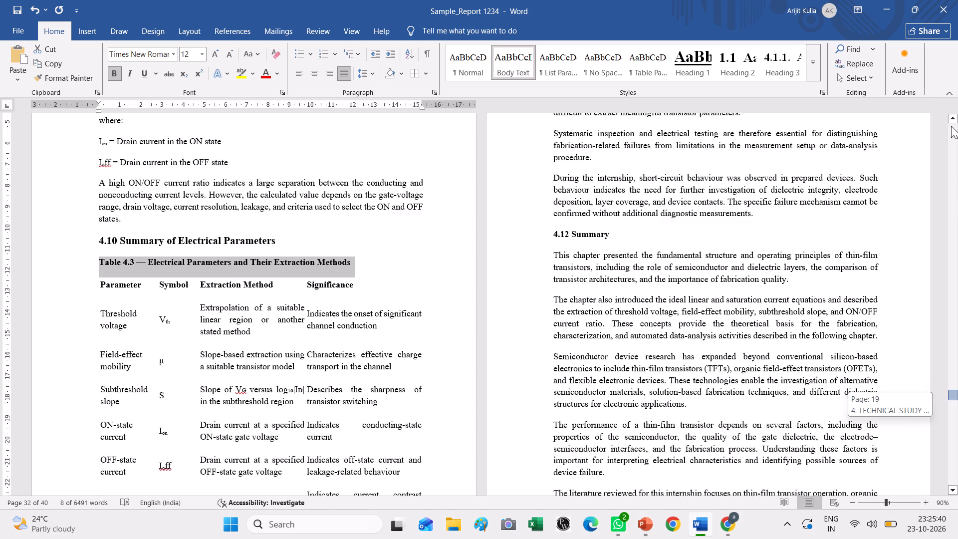
drag(951, 126, 905, 21)
scroll(797, 288, down, 20)
scroll(797, 288, down, 2)
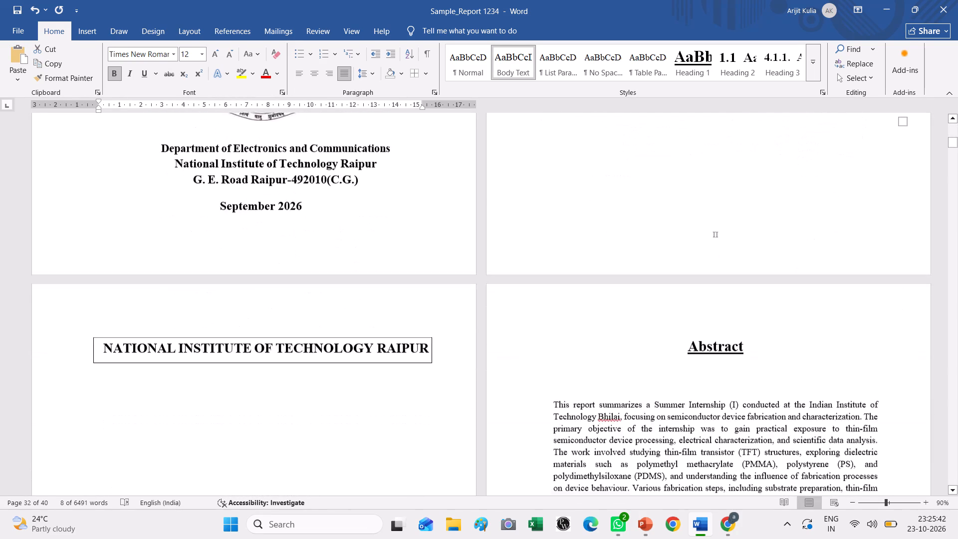
scroll(794, 302, down, 20)
scroll(794, 302, down, 14)
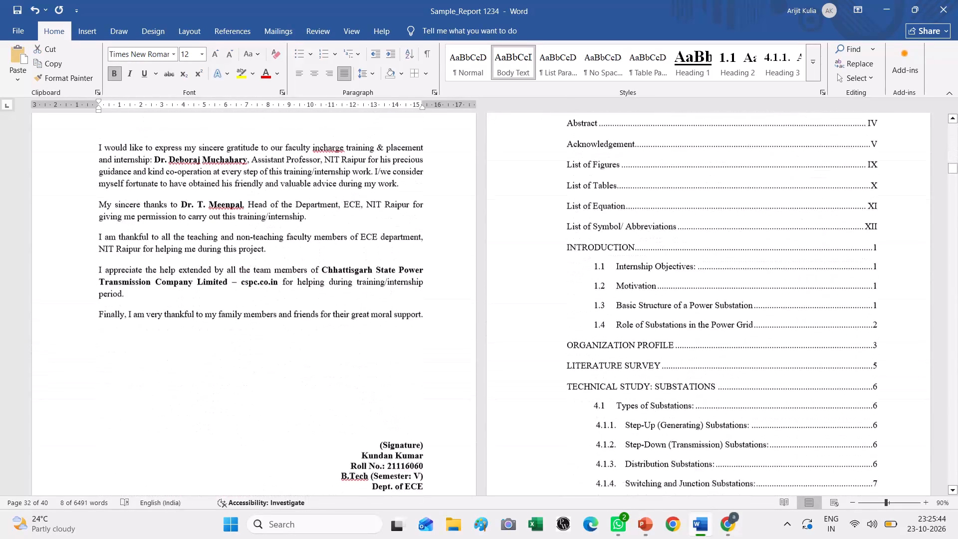
scroll(789, 300, down, 20)
scroll(789, 300, down, 14)
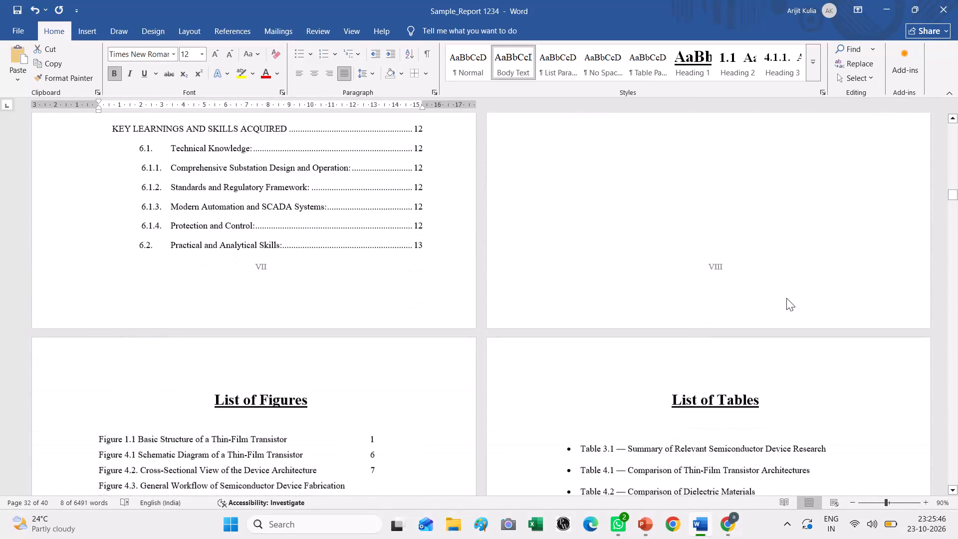
scroll(786, 298, down, 7)
click(767, 209)
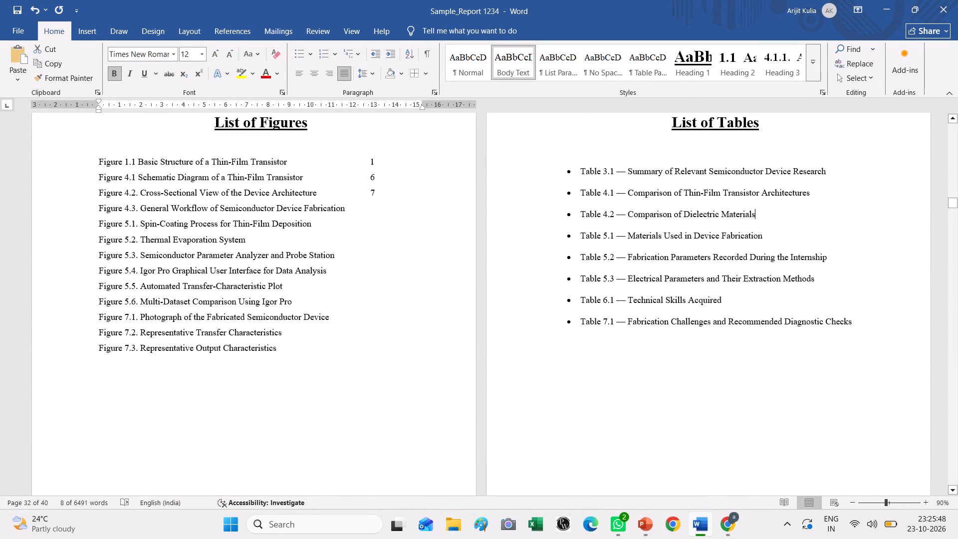
key(Return)
key(ctrl+v)
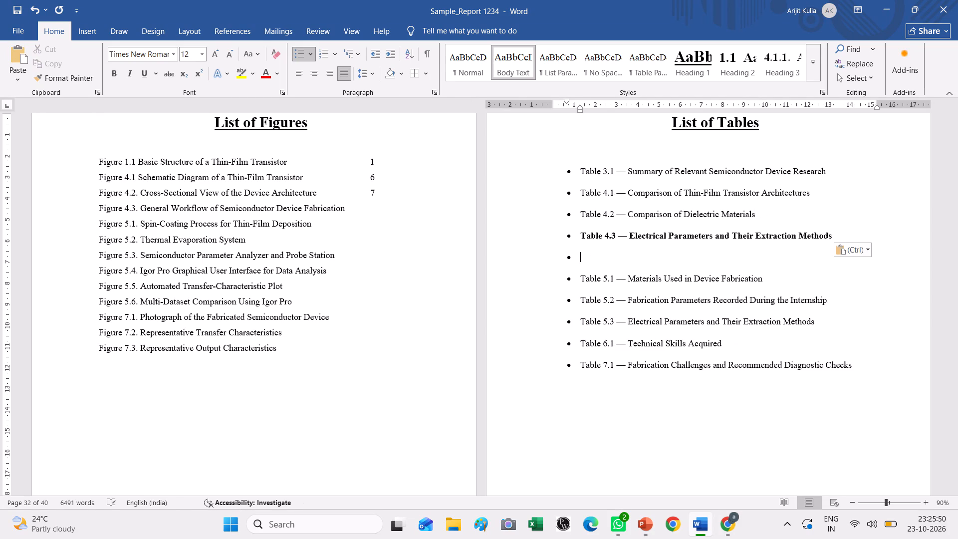
Remove the empty bullet below the new Table 4.3 entry and turn off the entry's bold formatting.
key(BackSpace)
key(BackSpace)
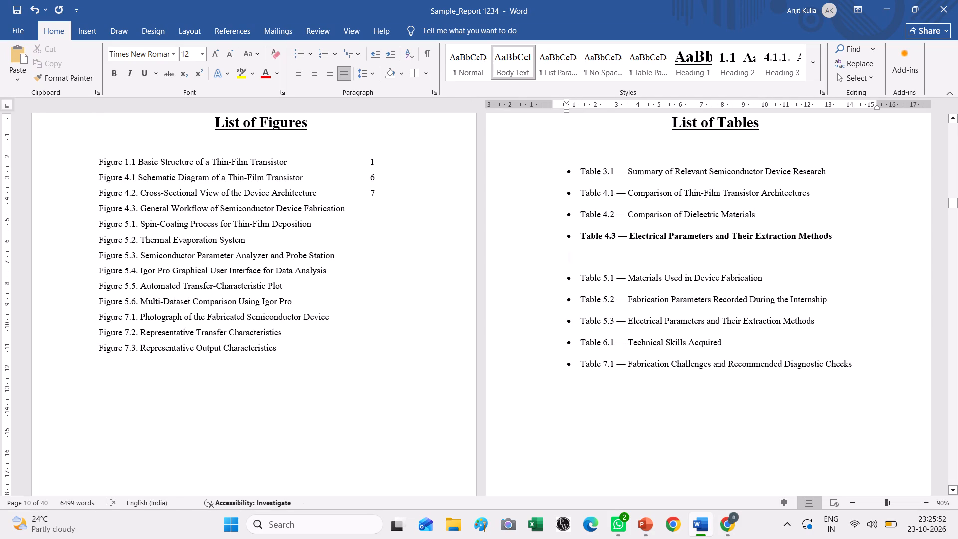
key(BackSpace)
key(BackSpace)
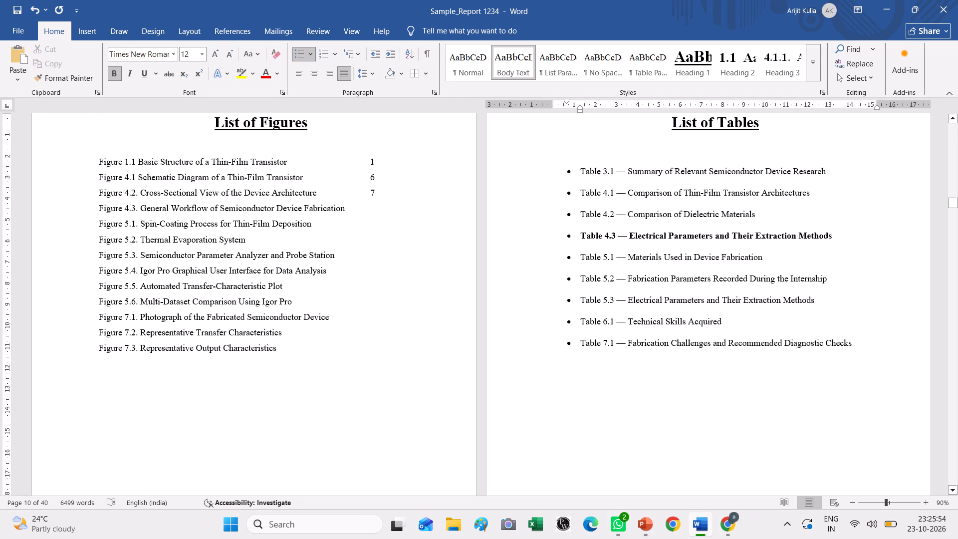
drag(849, 236, 589, 240)
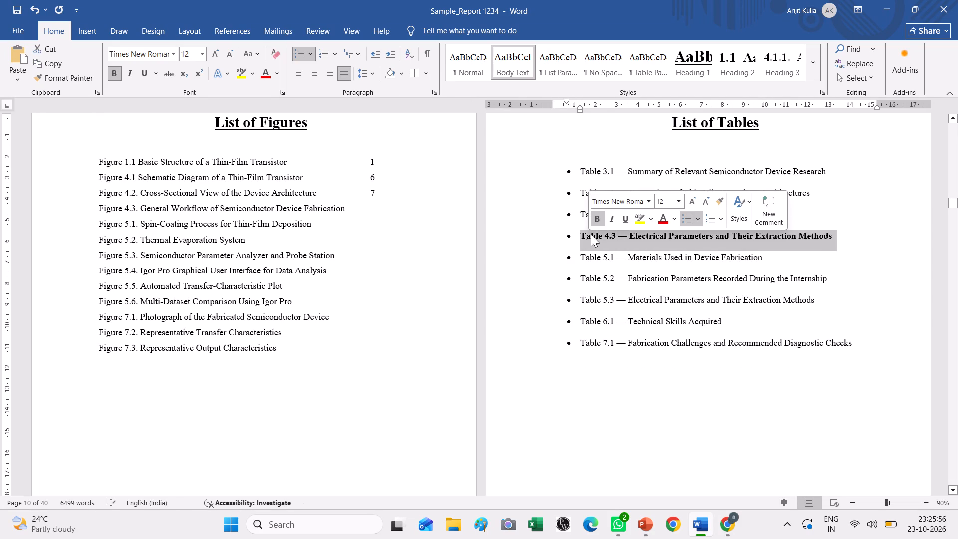
click(598, 219)
click(664, 374)
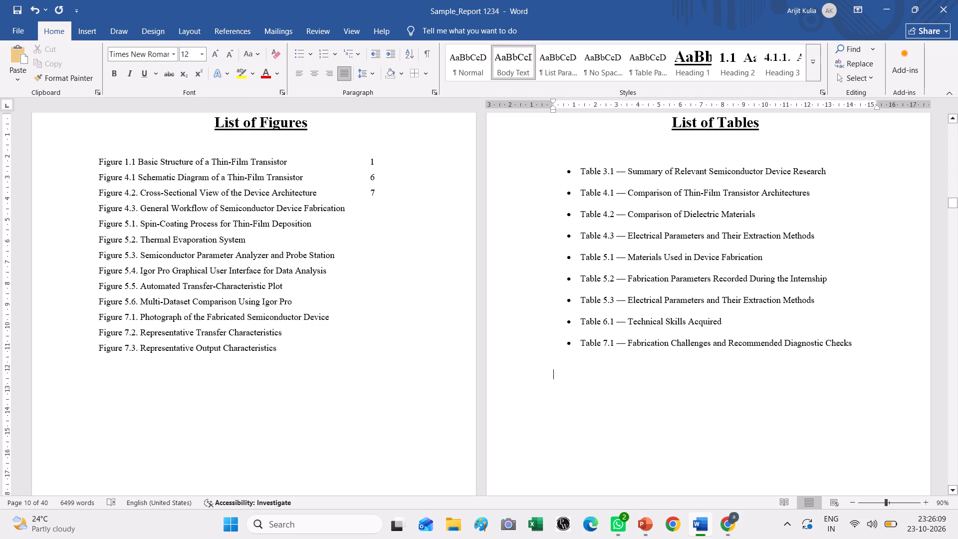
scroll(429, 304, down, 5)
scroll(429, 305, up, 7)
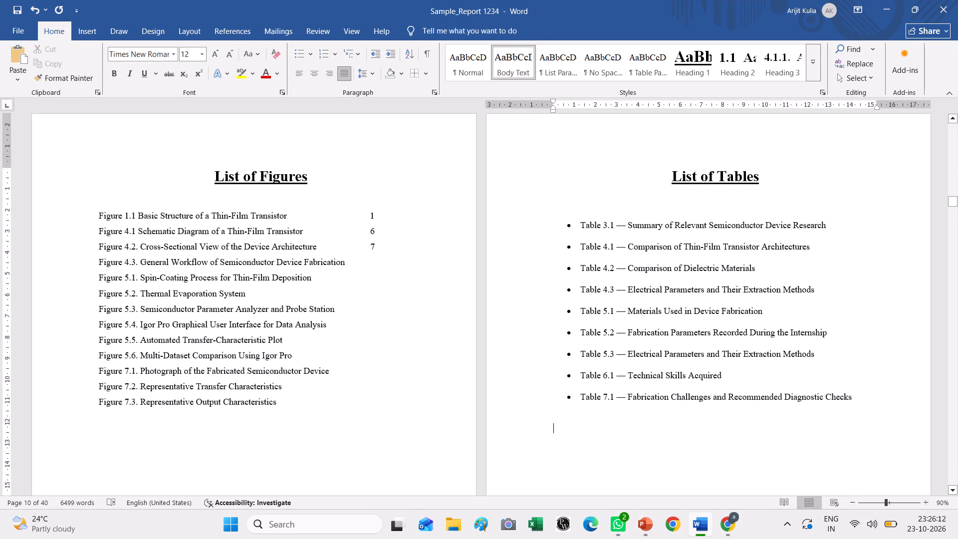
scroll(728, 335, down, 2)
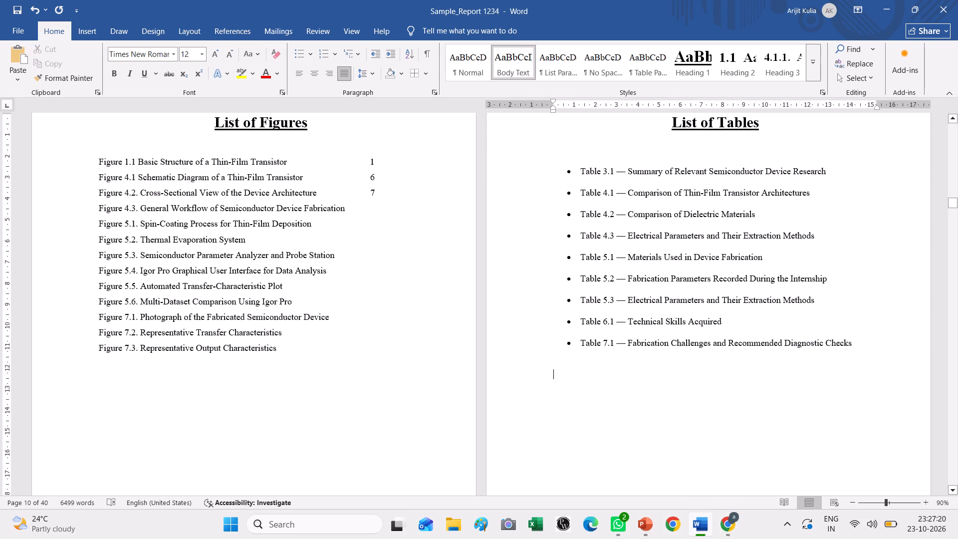
drag(356, 214, 161, 195)
click(283, 202)
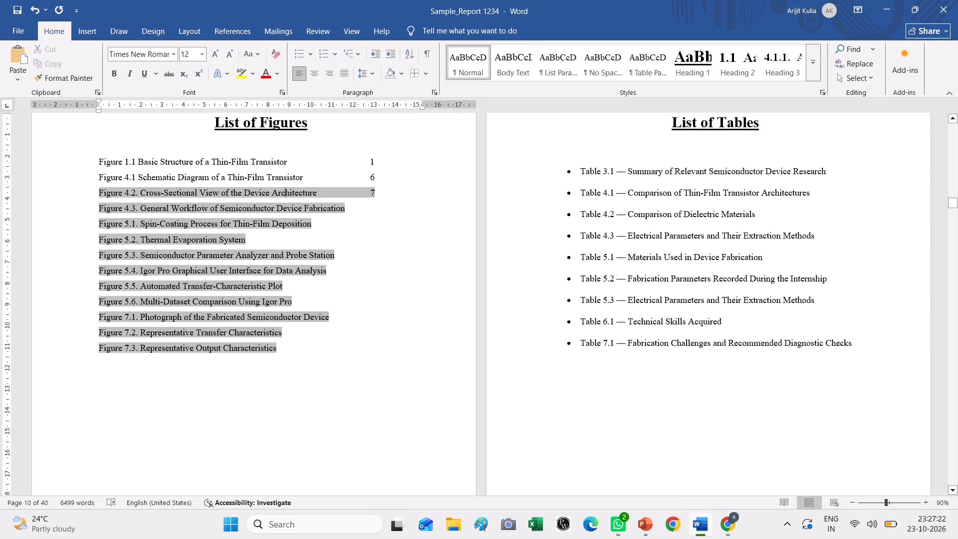
click(344, 202)
click(353, 206)
drag(349, 210, 128, 178)
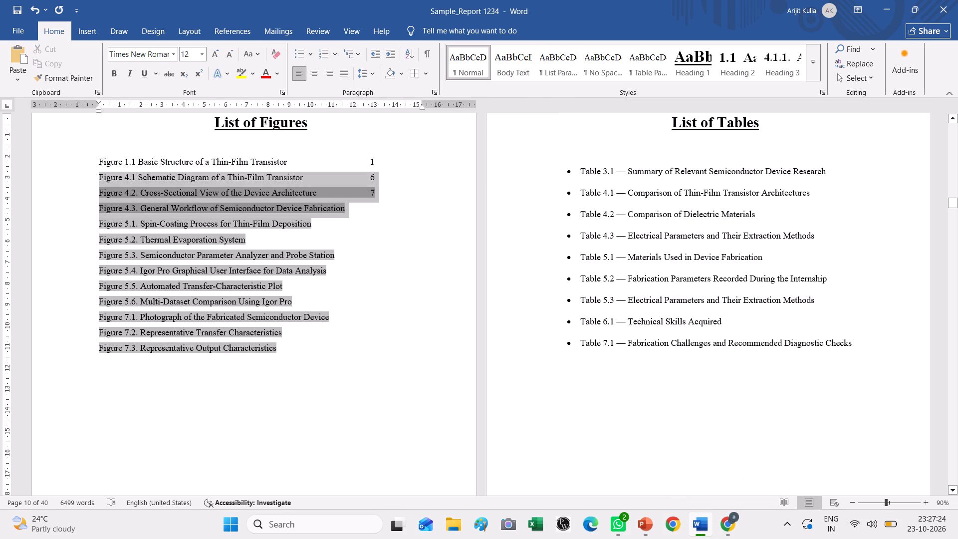
drag(128, 178, 189, 173)
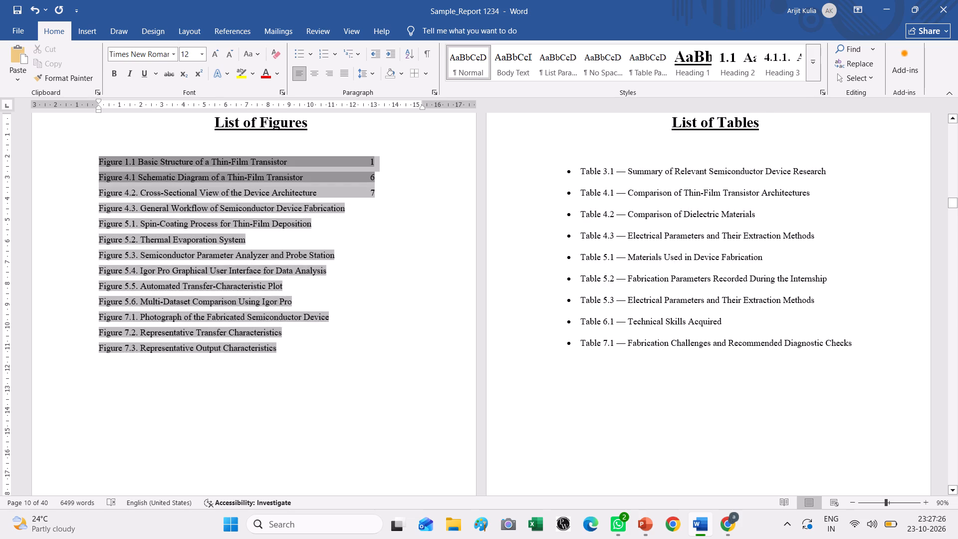
drag(189, 173, 503, 155)
click(366, 266)
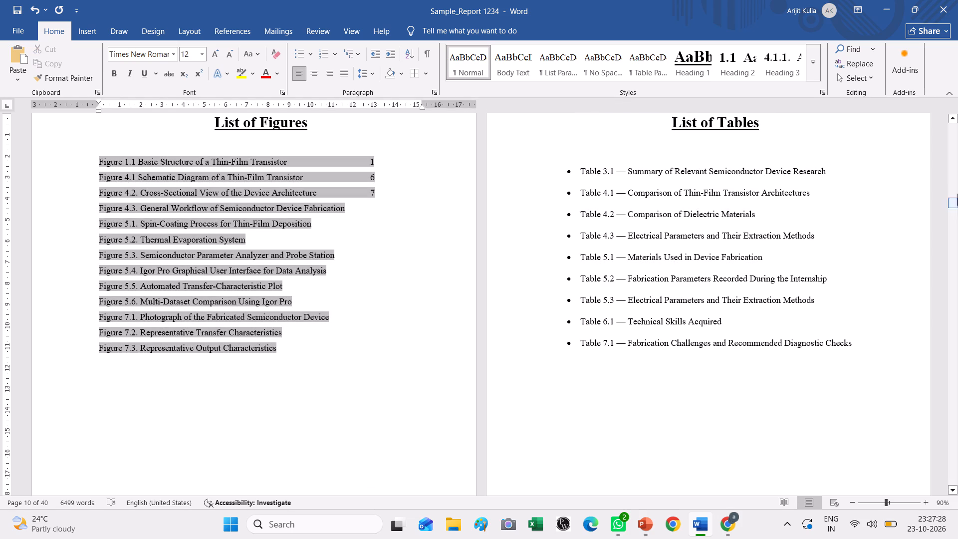
drag(352, 206, 341, 206)
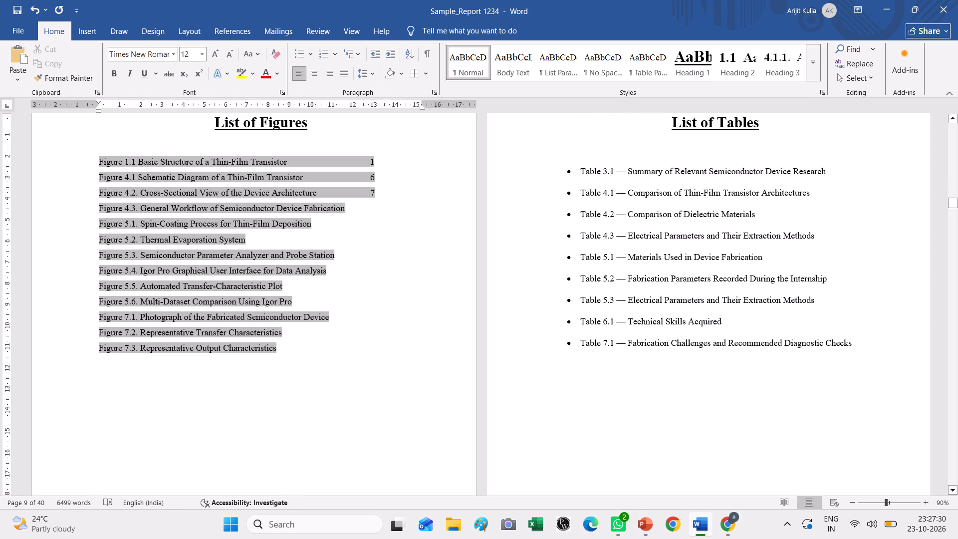
drag(341, 206, 94, 183)
key(ctrl+v)
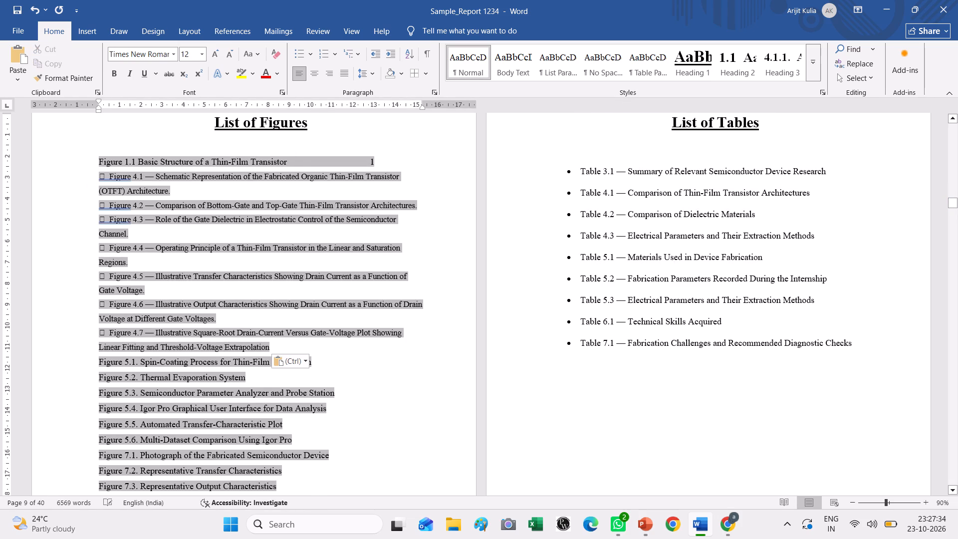
Delete the stray bullet symbol in front of the Figure 4.7 entry in the List of Figures.
click(391, 356)
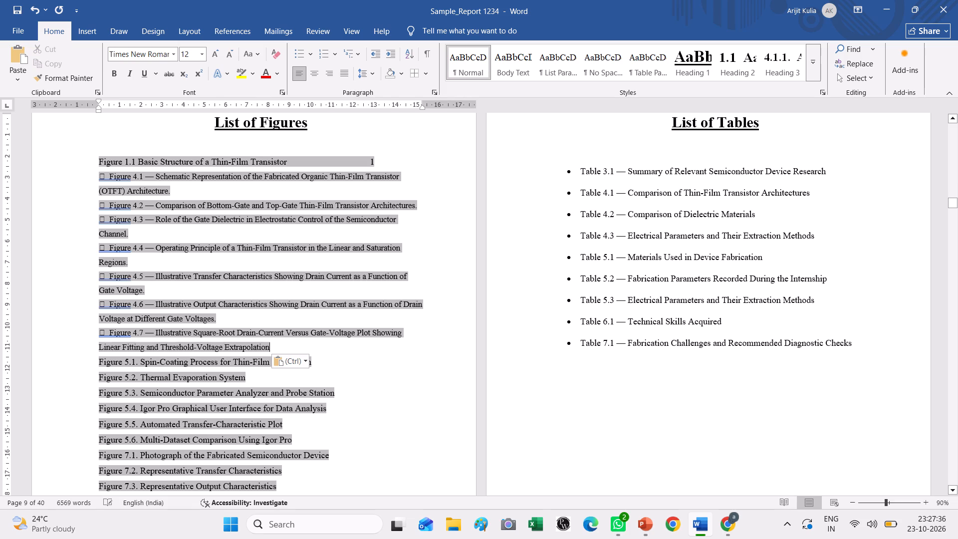
click(107, 338)
key(BackSpace)
key(BackSpace)
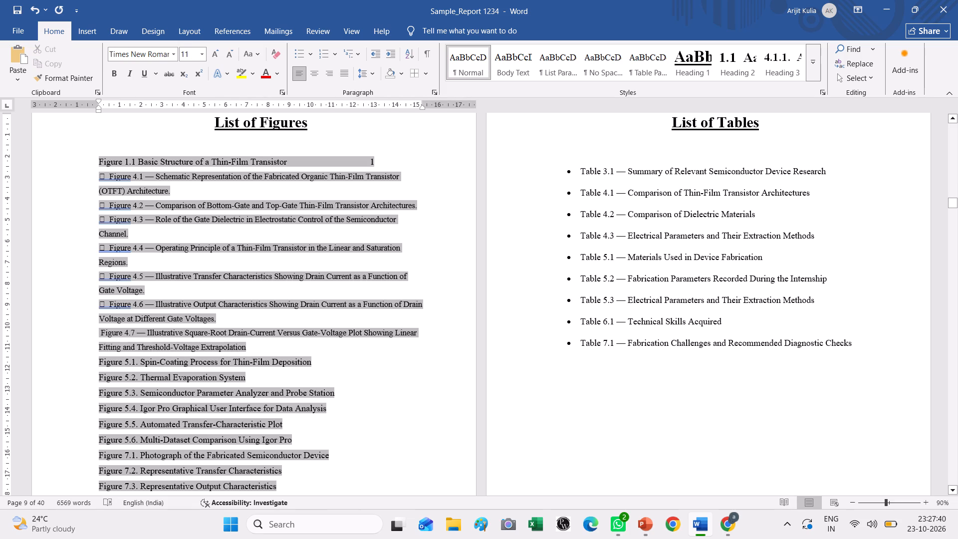
Delete the leading space before Figure 4.7 and the stray bullet symbols before Figures 4.6, 4.5 and 4.4 in the List of Figures.
click(102, 331)
key(BackSpace)
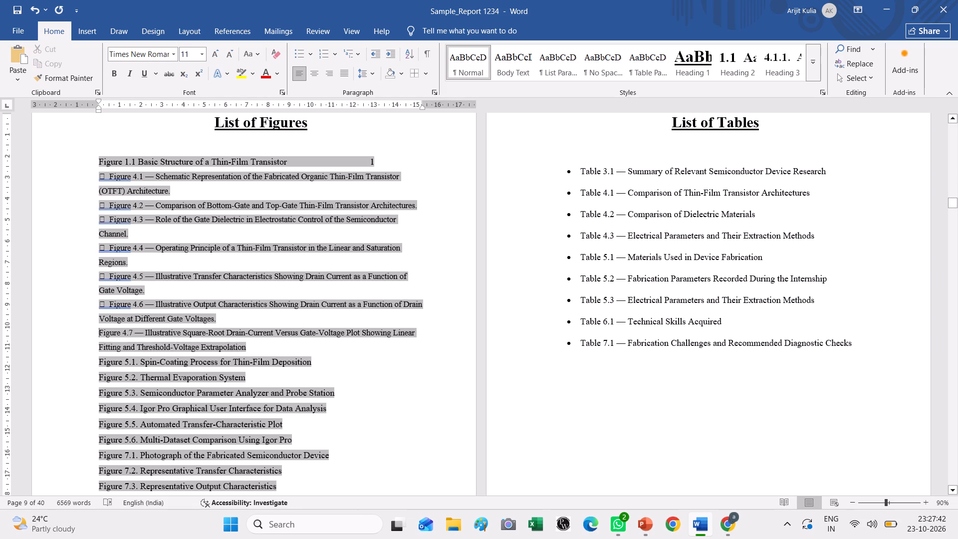
click(109, 304)
key(BackSpace)
key(BackSpace)
key(BackSpace)
click(110, 279)
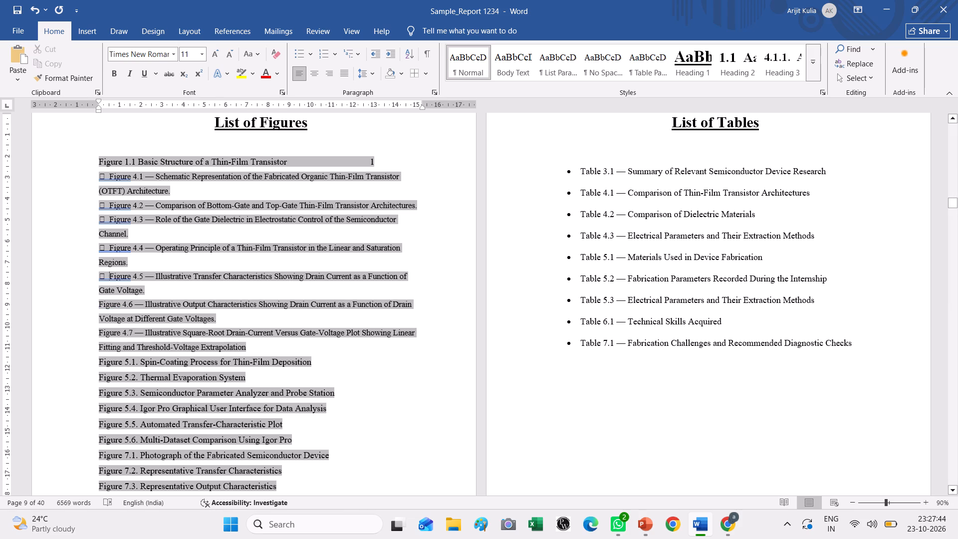
key(BackSpace)
key(BackSpace)
key(BackSpace)
click(110, 250)
key(BackSpace)
key(BackSpace)
key(BackSpace)
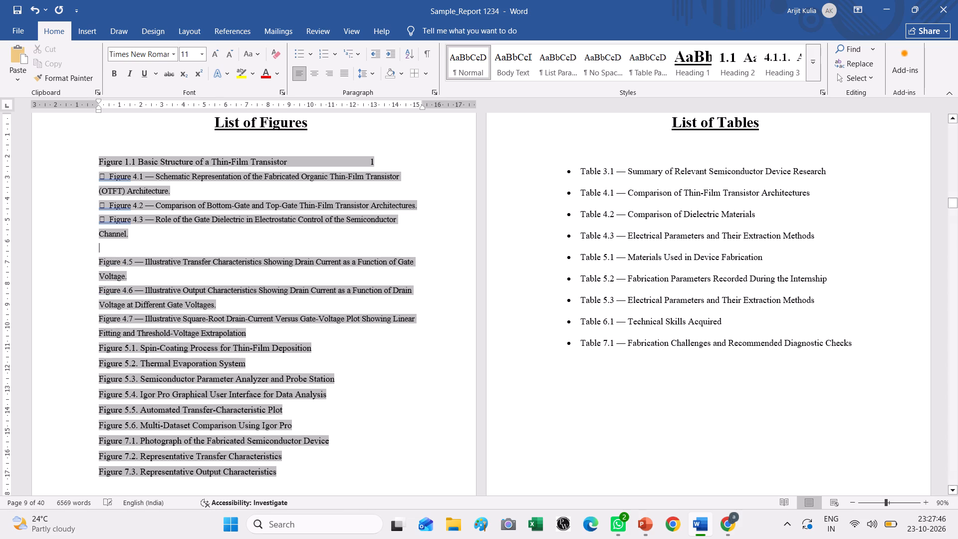
Delete the stray bullet symbols and spaces in front of the Figure 4.3, 4.2 and 4.1 entries in the List of Figures.
click(108, 219)
key(BackSpace)
key(BackSpace)
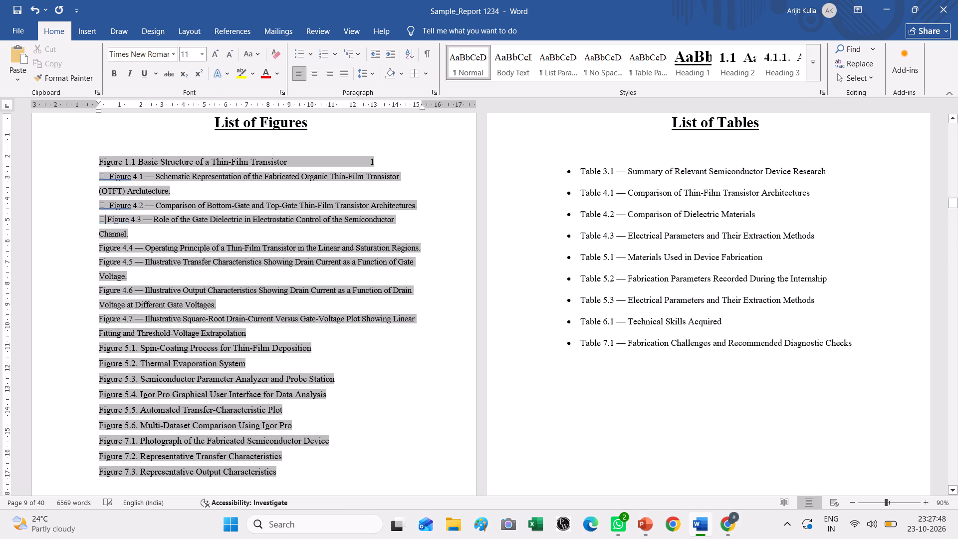
key(BackSpace)
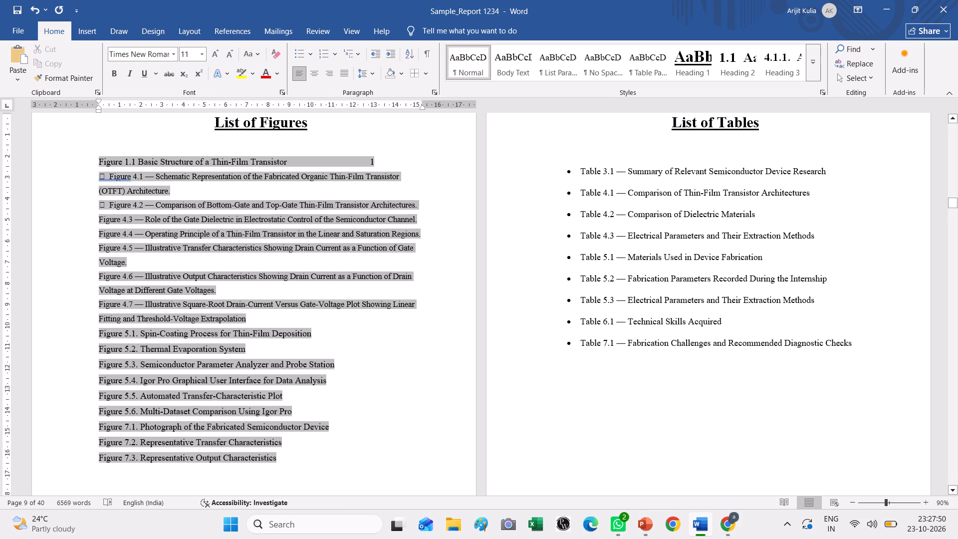
click(110, 206)
key(BackSpace)
key(BackSpace)
key(BackSpace)
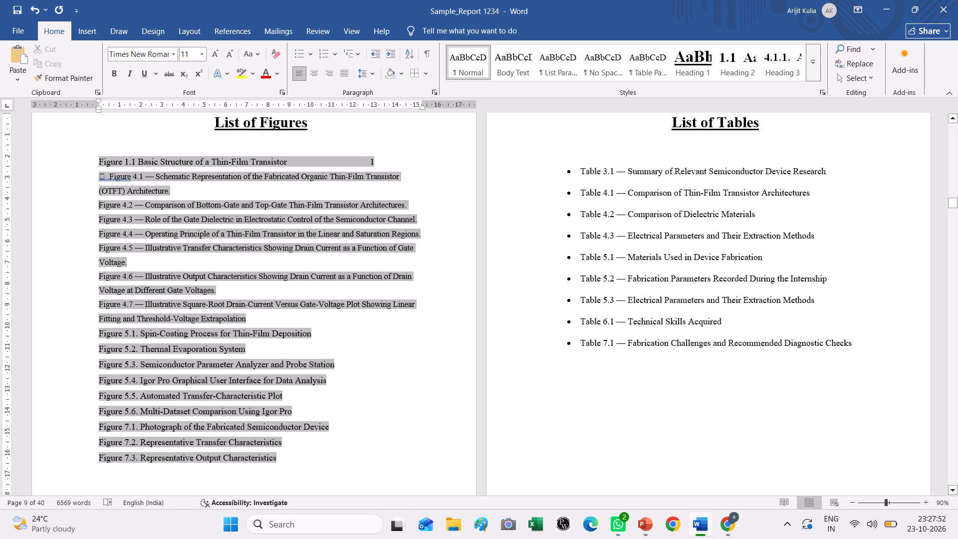
click(108, 180)
key(BackSpace)
key(BackSpace)
key(BackSpace)
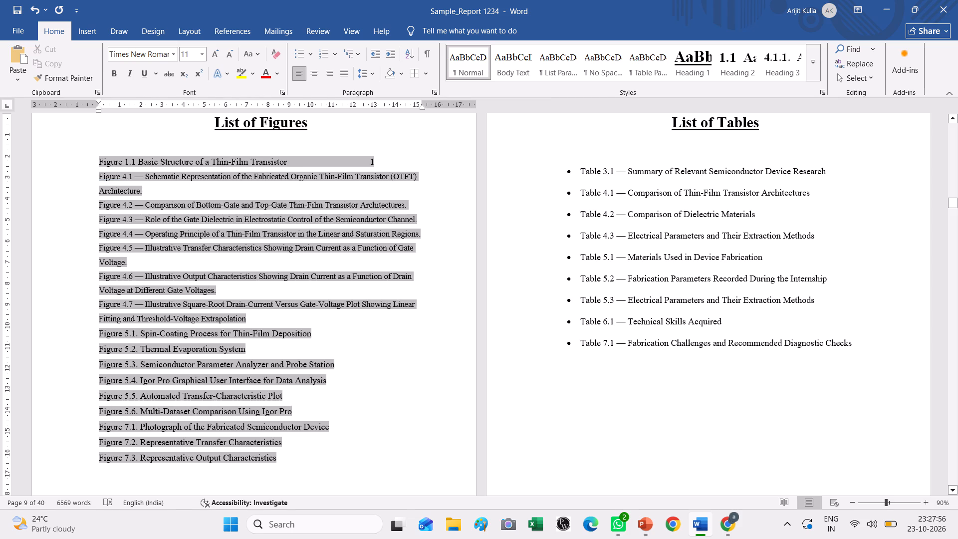
Format all List of Figures entries, from Figure 1.1 to Figure 7.3, as a bulleted list.
click(401, 414)
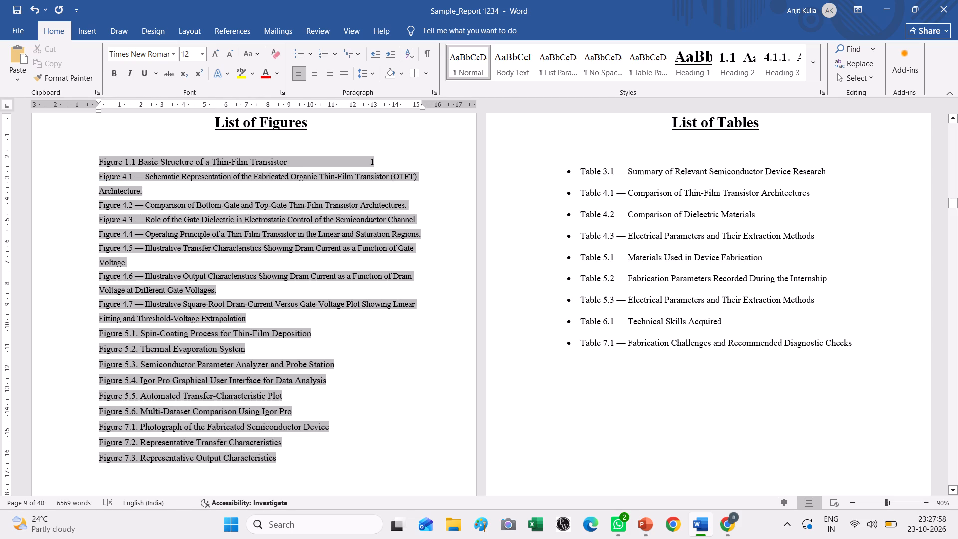
click(258, 319)
drag(258, 319, 97, 178)
click(266, 288)
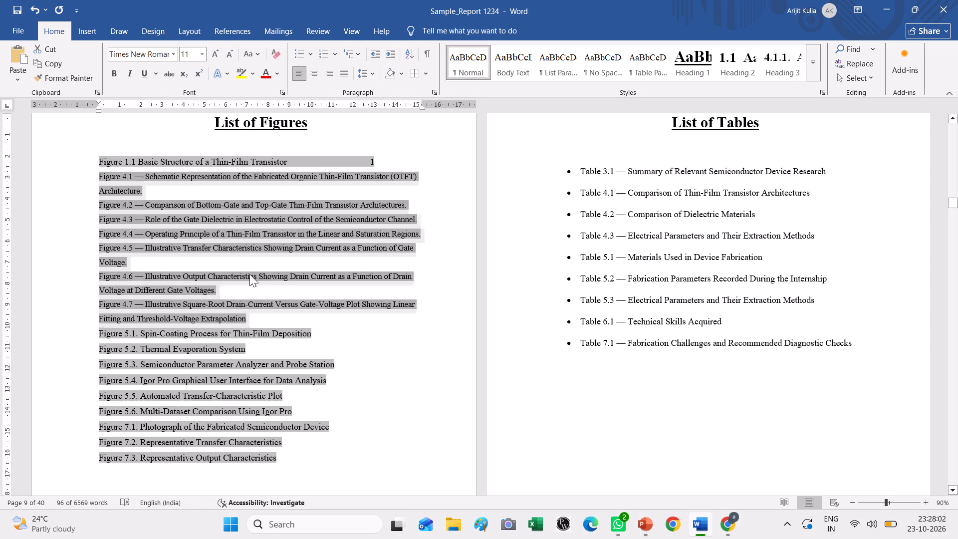
drag(97, 160, 281, 464)
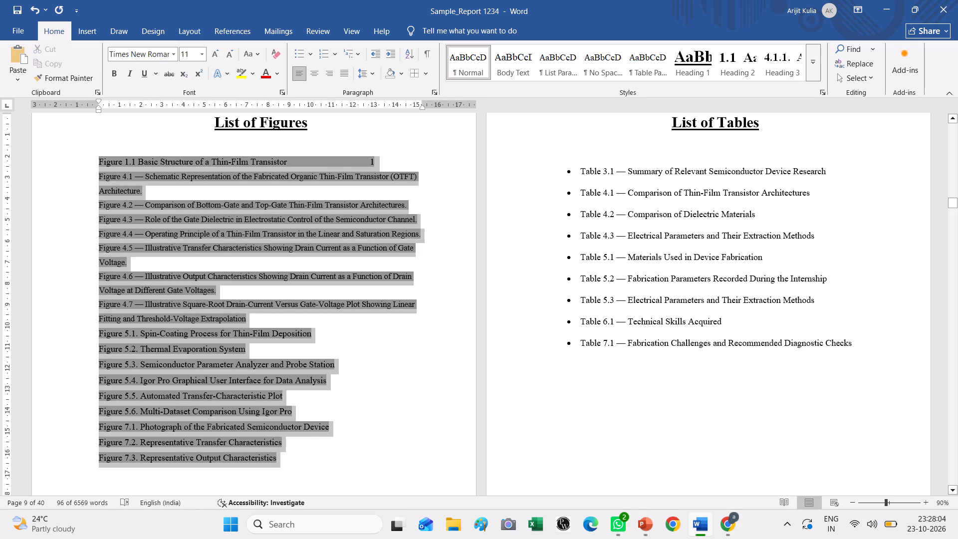
click(304, 49)
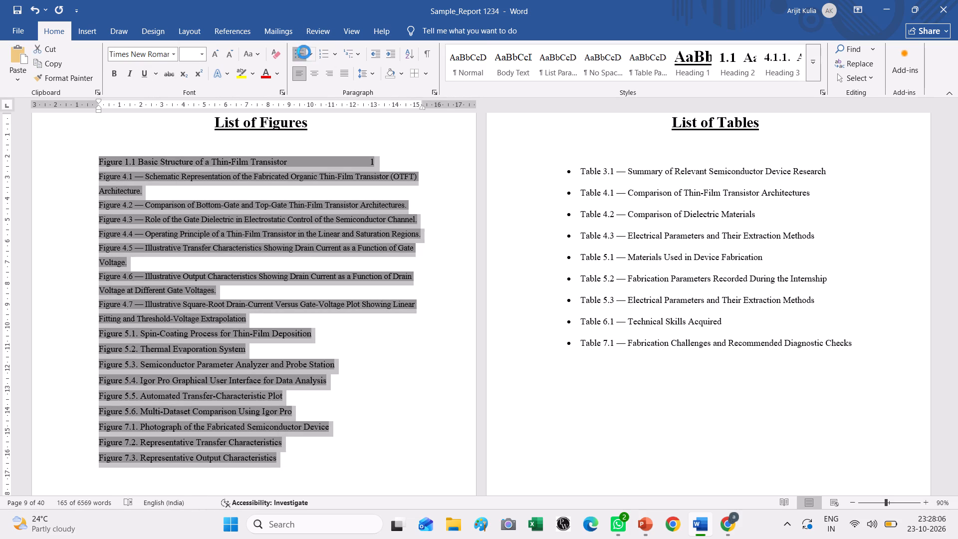
click(435, 336)
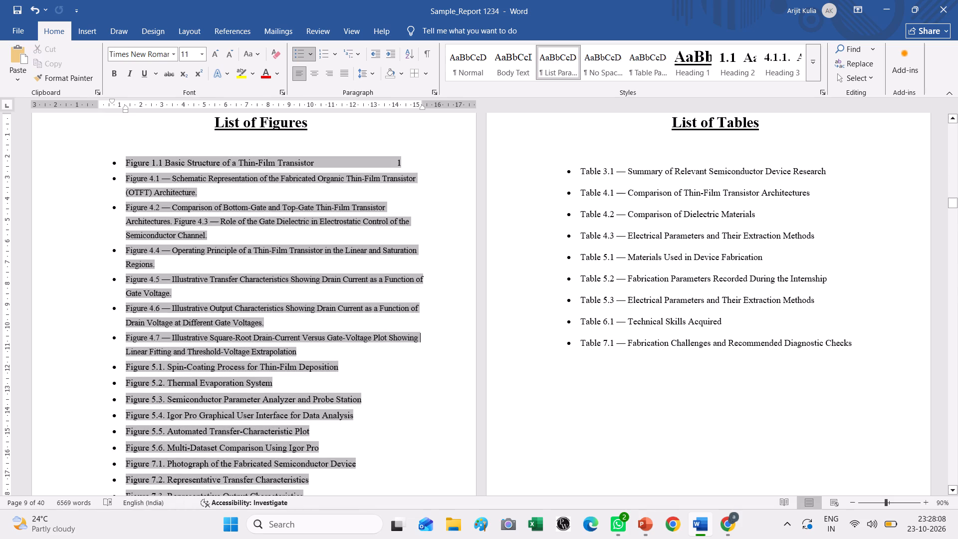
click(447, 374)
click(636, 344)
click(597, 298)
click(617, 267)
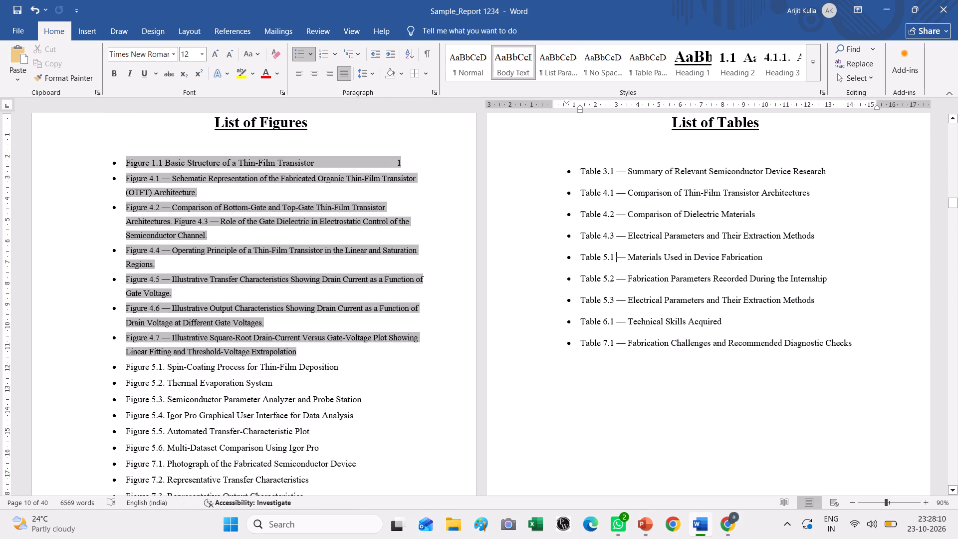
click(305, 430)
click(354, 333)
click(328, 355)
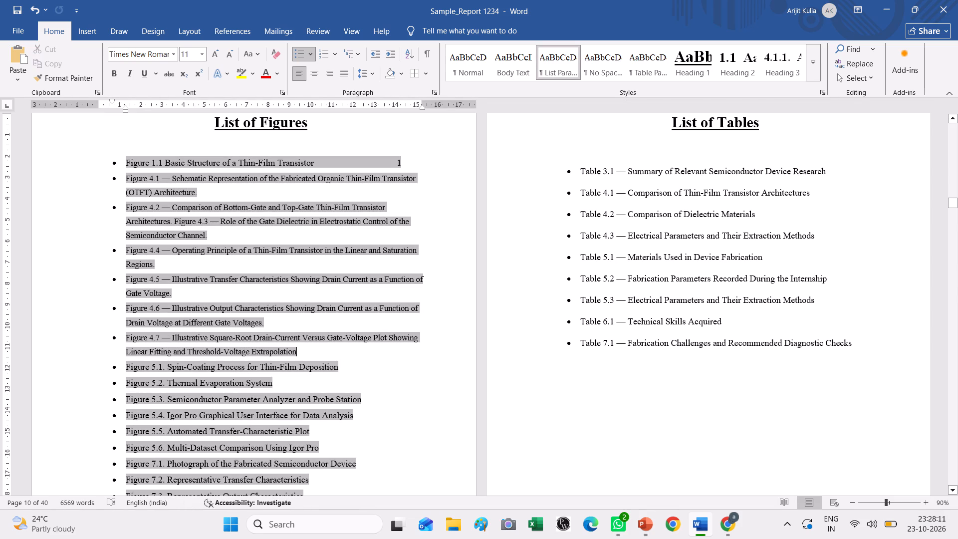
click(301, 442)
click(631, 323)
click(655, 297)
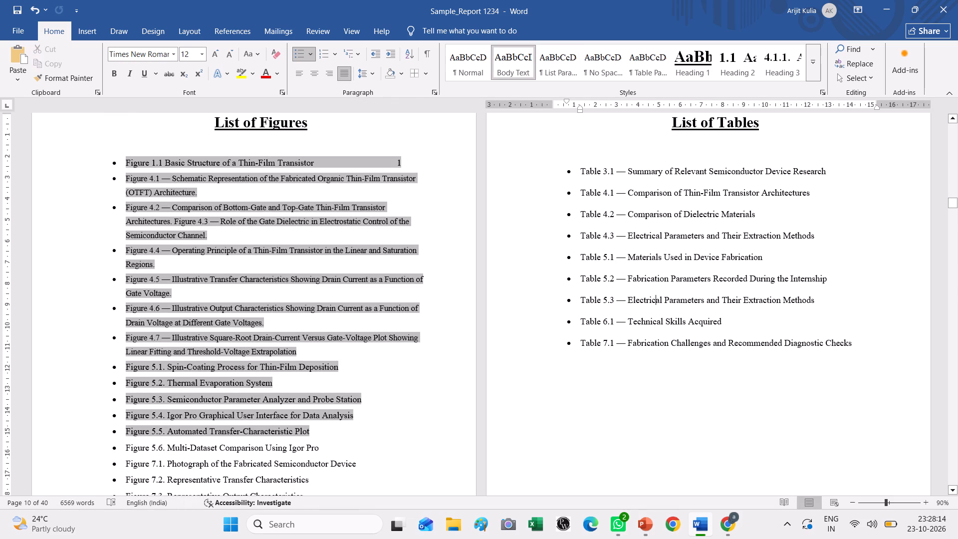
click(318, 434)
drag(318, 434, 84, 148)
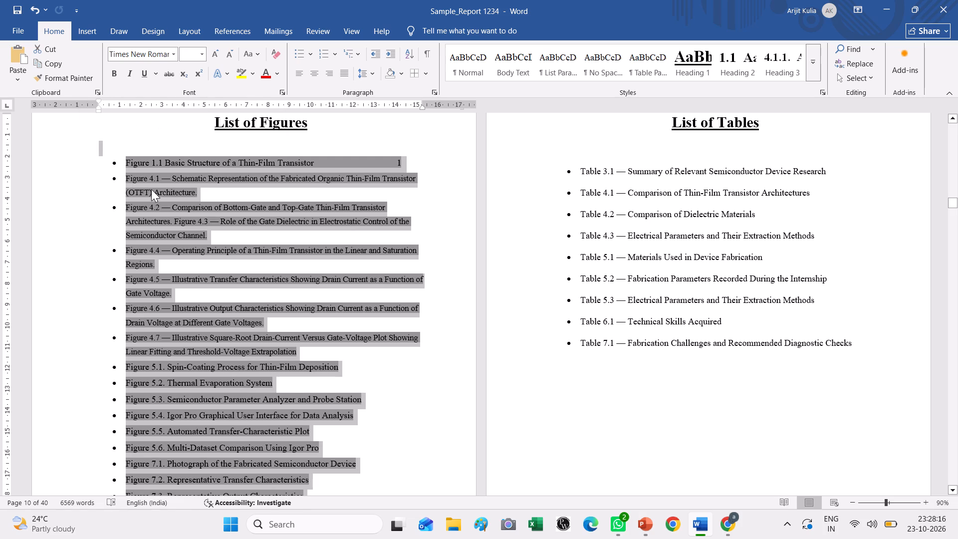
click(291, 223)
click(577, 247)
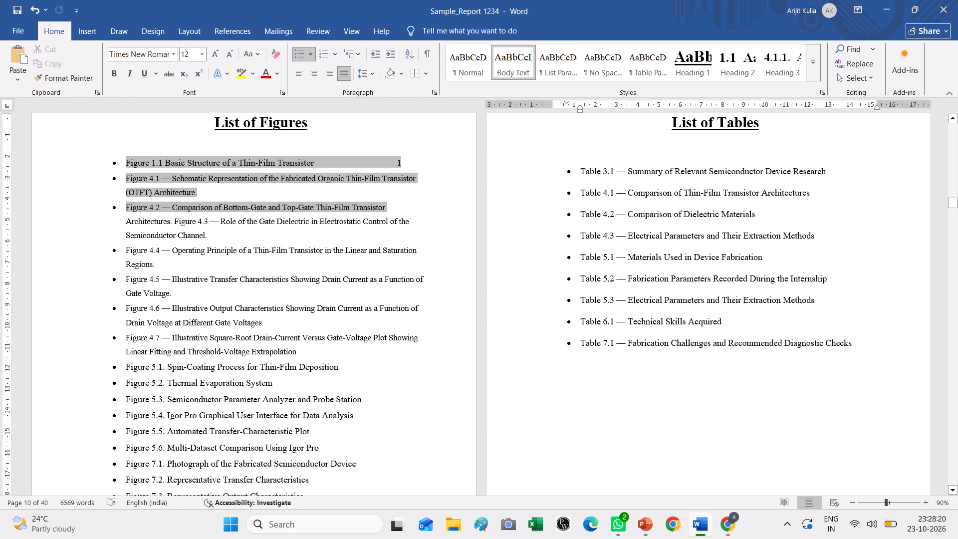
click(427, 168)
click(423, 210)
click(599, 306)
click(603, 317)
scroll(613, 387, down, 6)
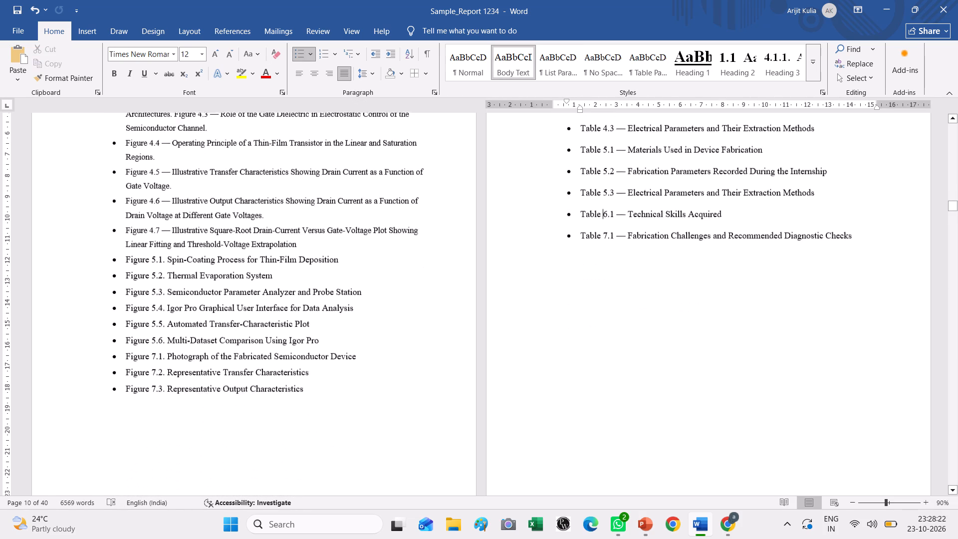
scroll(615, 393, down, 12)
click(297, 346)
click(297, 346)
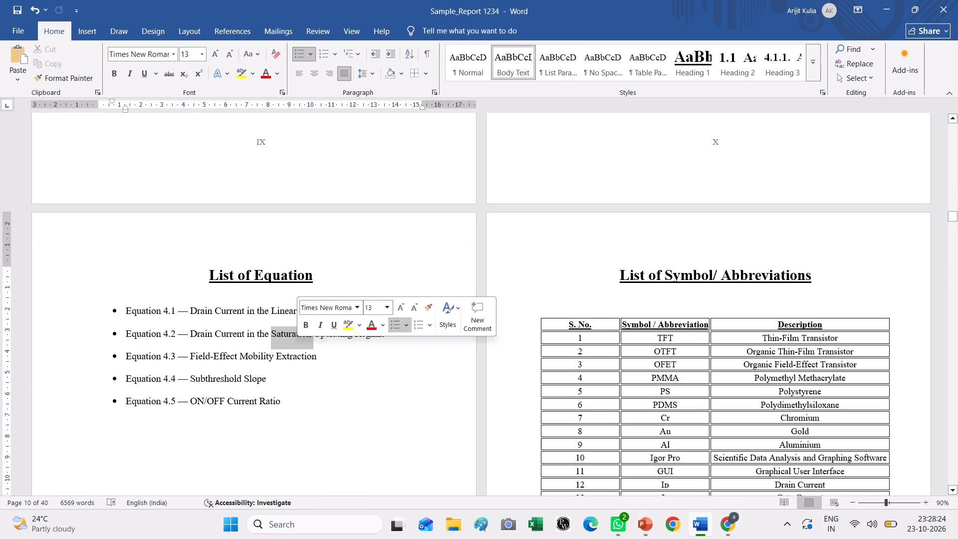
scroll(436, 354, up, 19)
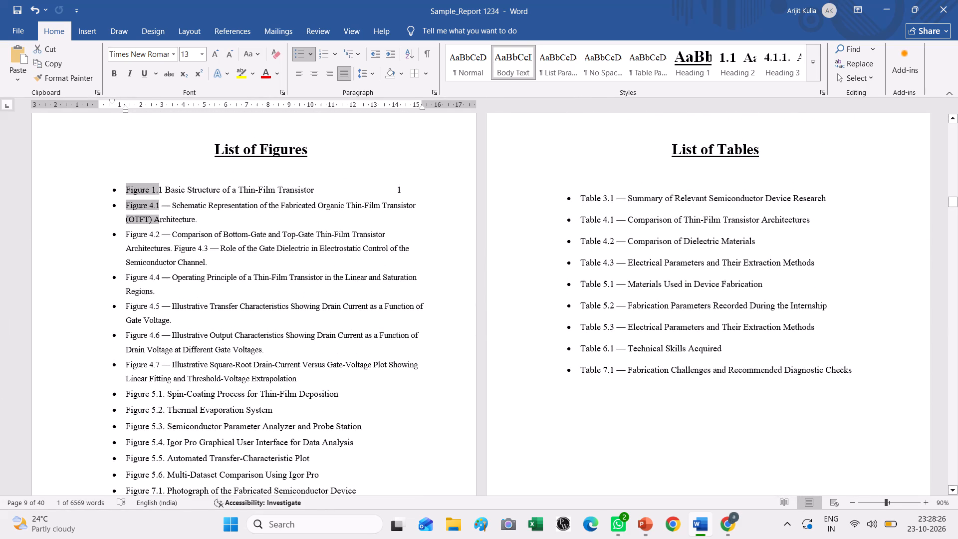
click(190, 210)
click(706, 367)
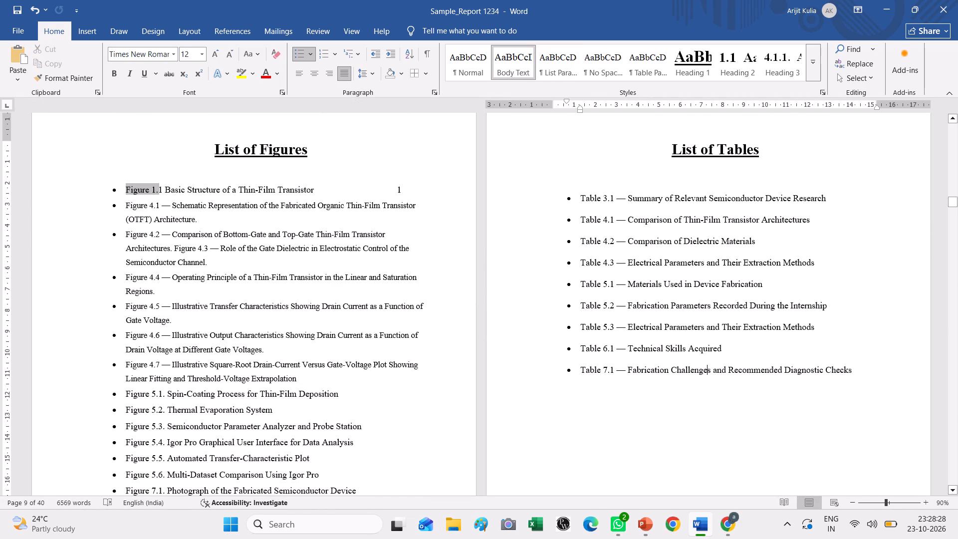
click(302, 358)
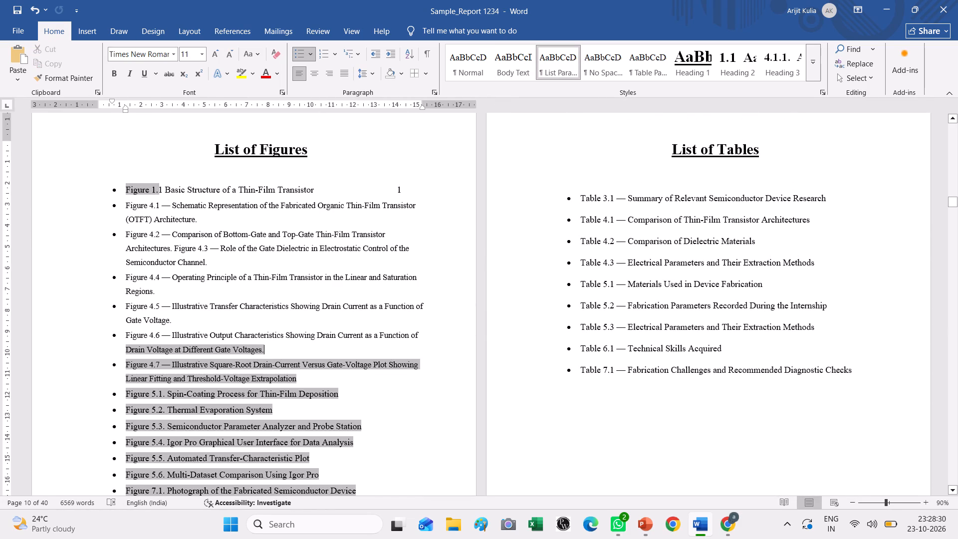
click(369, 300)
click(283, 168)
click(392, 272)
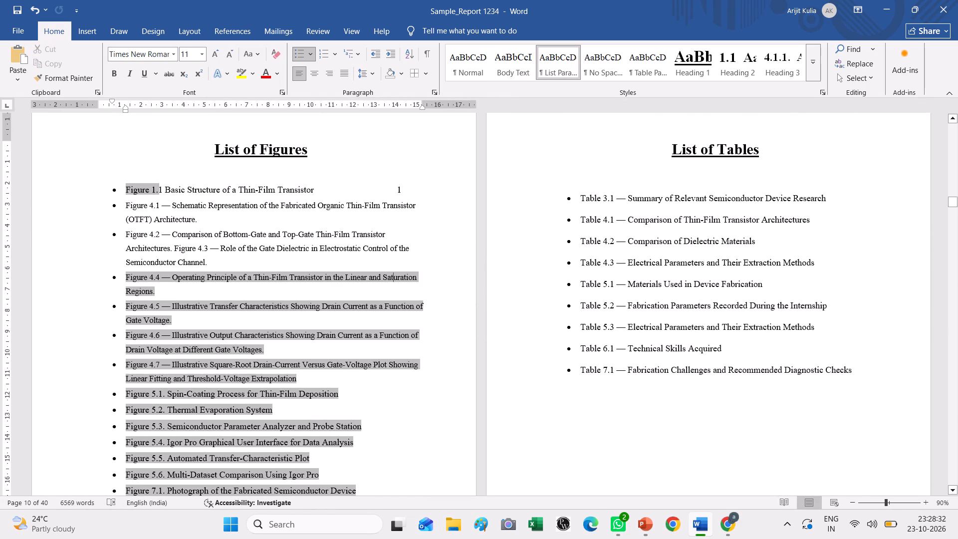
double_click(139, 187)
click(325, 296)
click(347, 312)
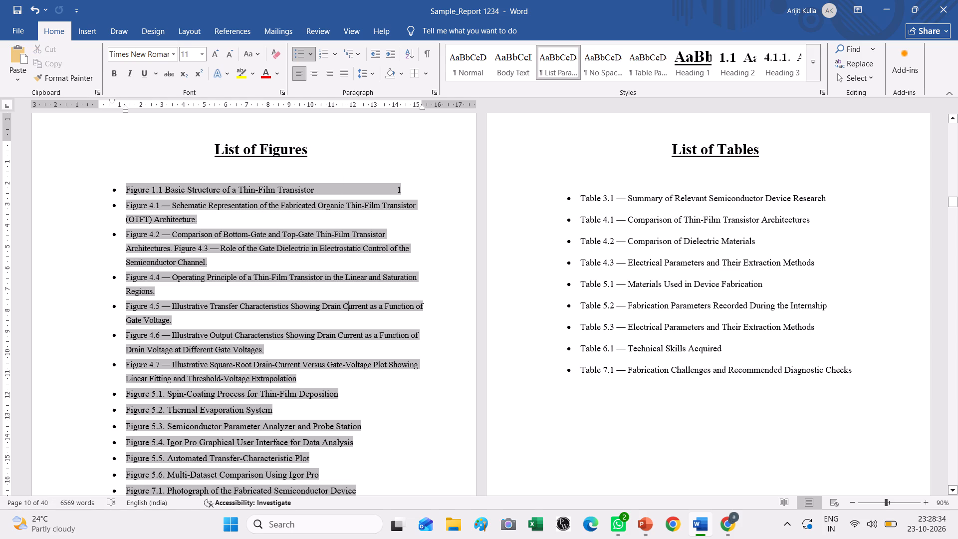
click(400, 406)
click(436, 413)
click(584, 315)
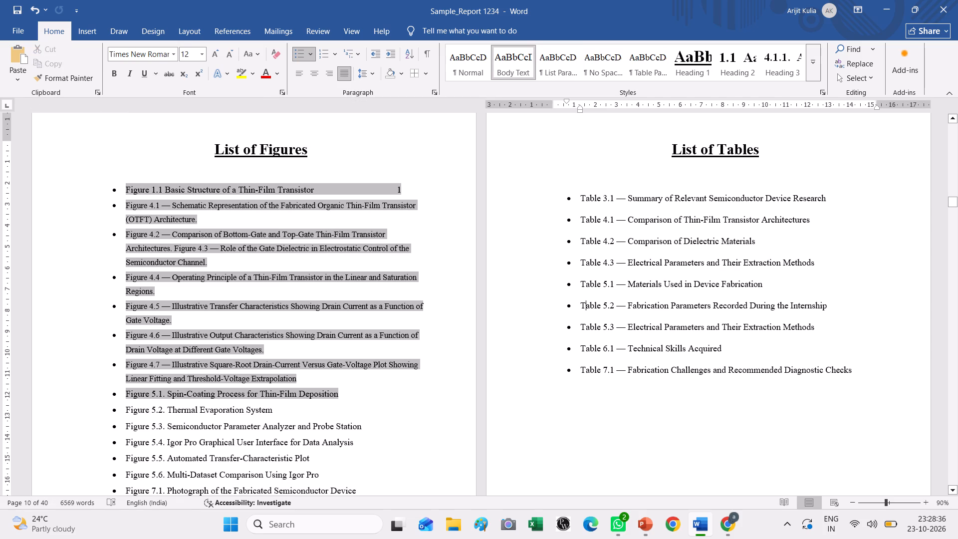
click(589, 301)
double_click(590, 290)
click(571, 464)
Look through the List of Equation and List of Symbol/Abbreviations pages that follow, and return to the List of Figures.
scroll(534, 428, down, 5)
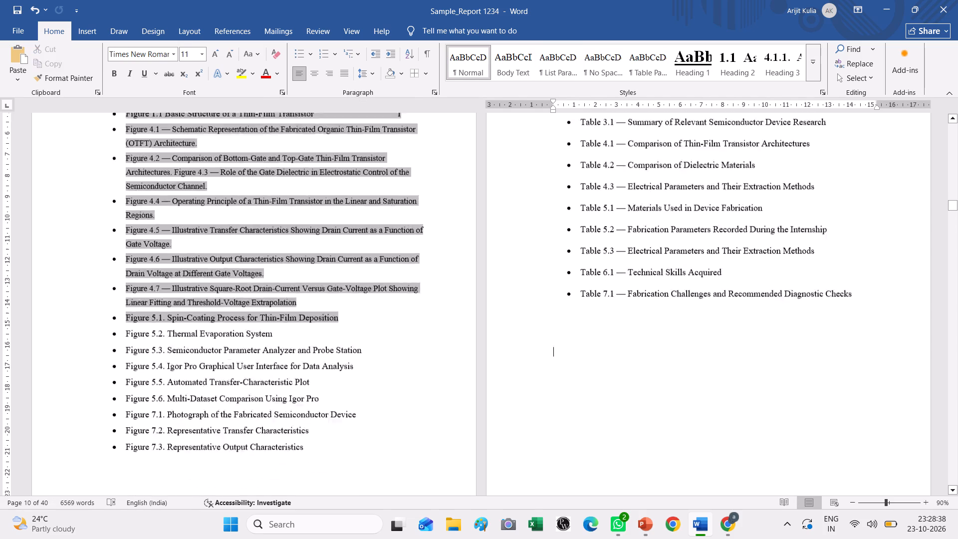
scroll(530, 435, down, 19)
click(385, 409)
scroll(385, 410, down, 12)
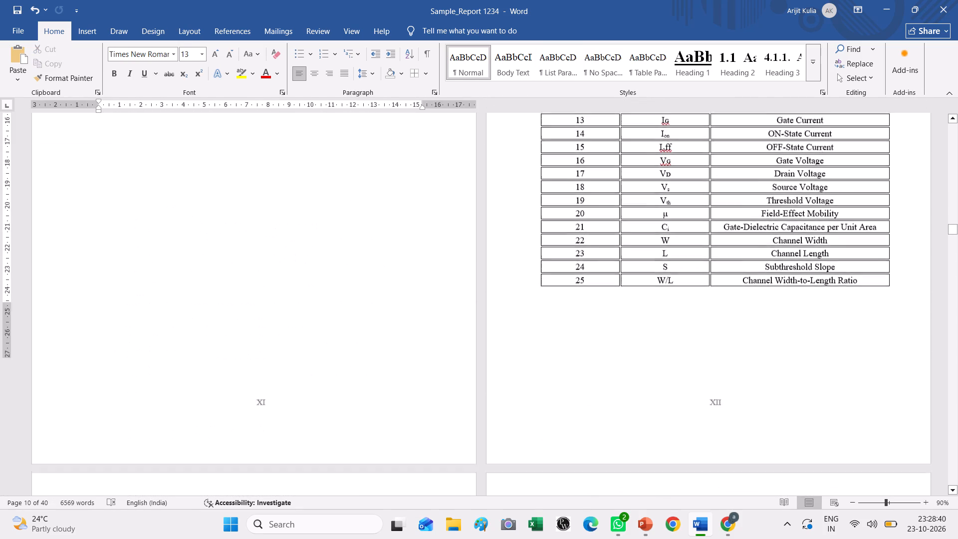
scroll(385, 412, down, 8)
scroll(385, 412, up, 20)
scroll(385, 412, up, 11)
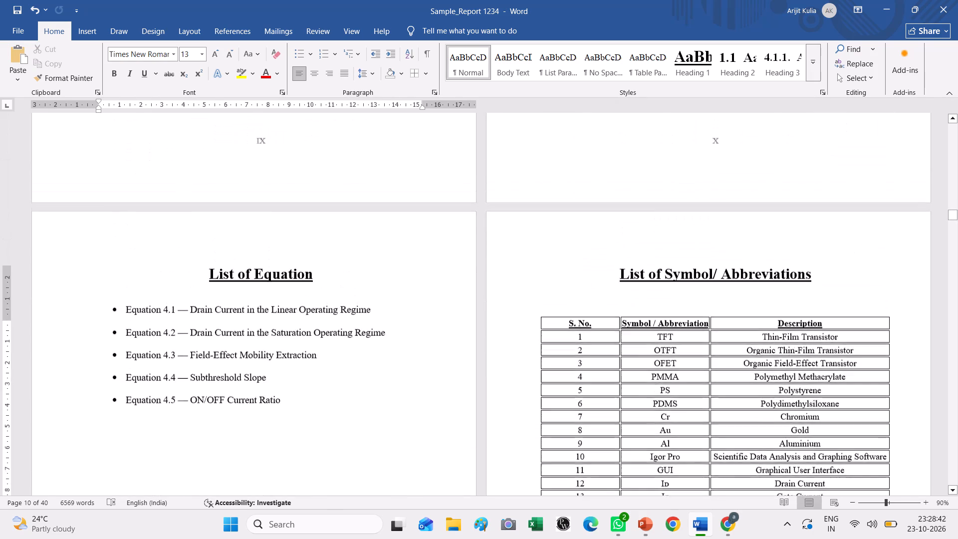
scroll(385, 412, up, 12)
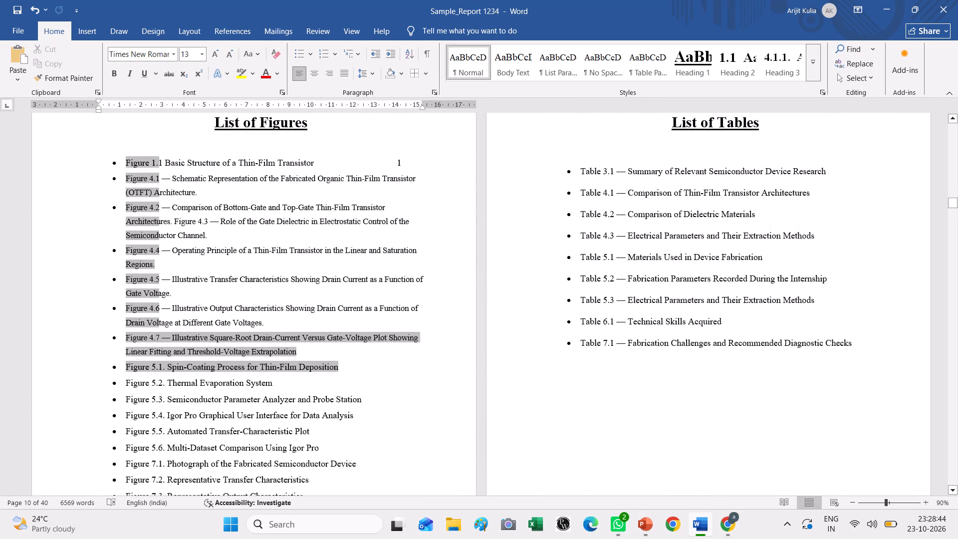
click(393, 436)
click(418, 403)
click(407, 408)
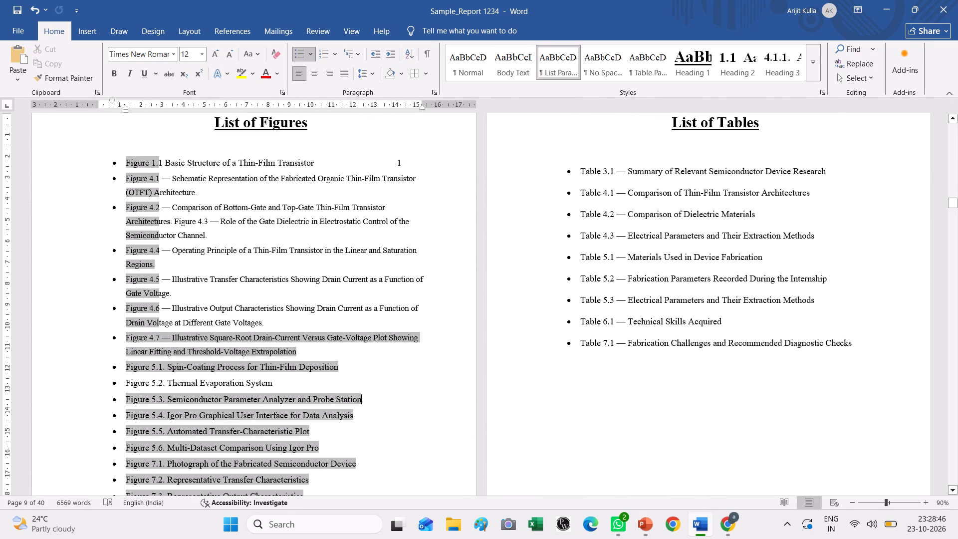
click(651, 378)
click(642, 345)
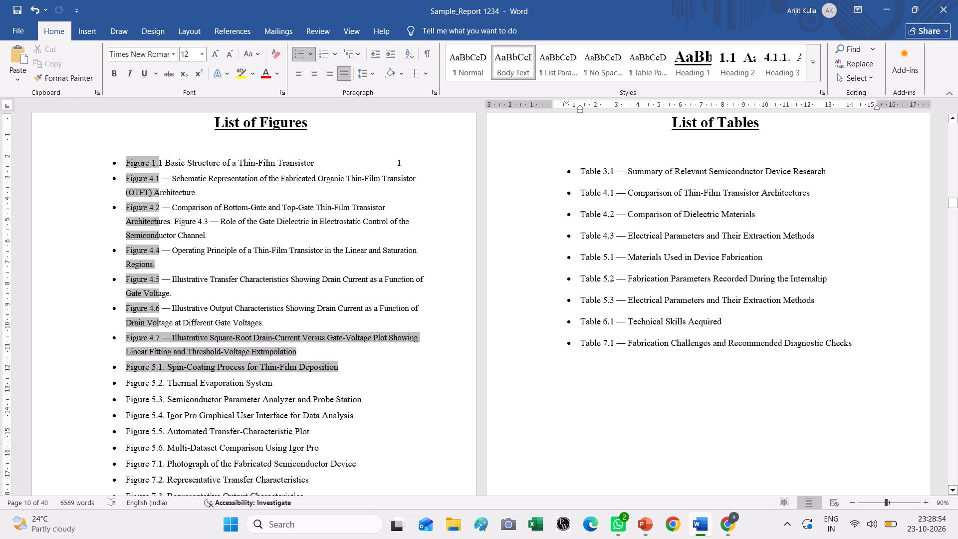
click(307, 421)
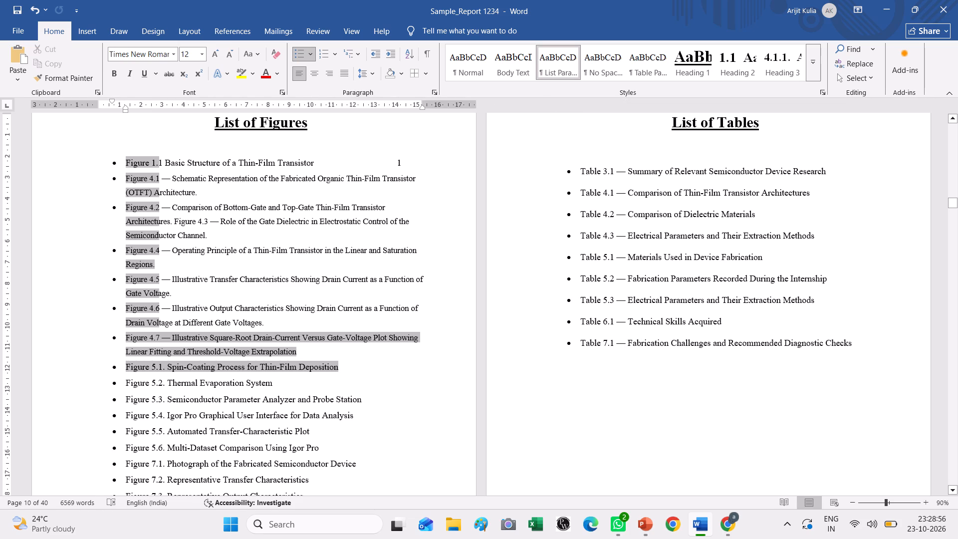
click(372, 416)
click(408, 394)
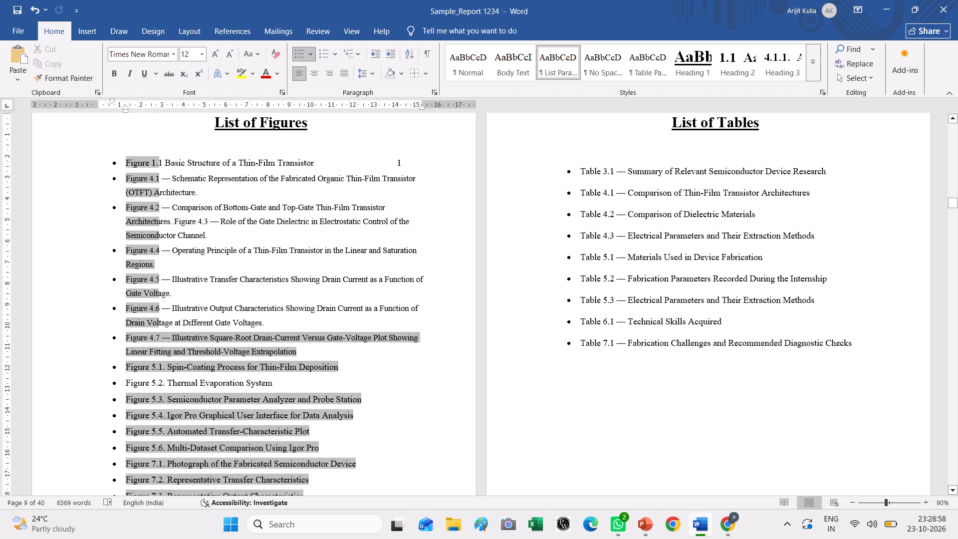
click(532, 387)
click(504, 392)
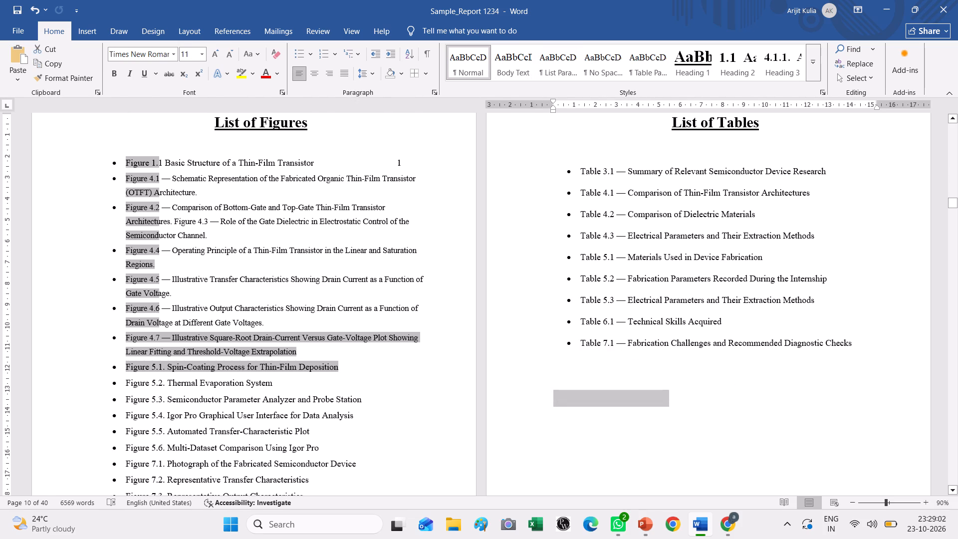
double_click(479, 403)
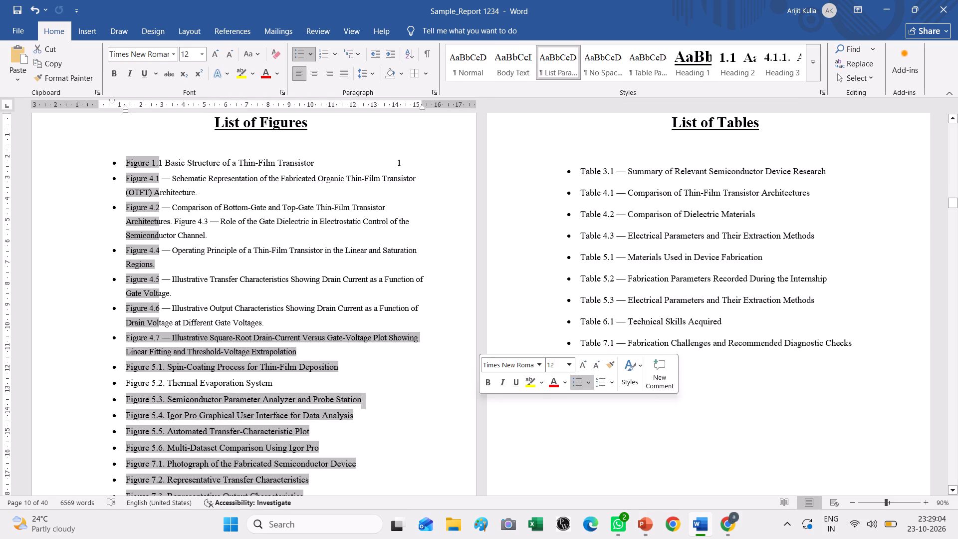
Look over the List of Figures down to Figure 7.3 and the List of Equation page that follows.
click(500, 184)
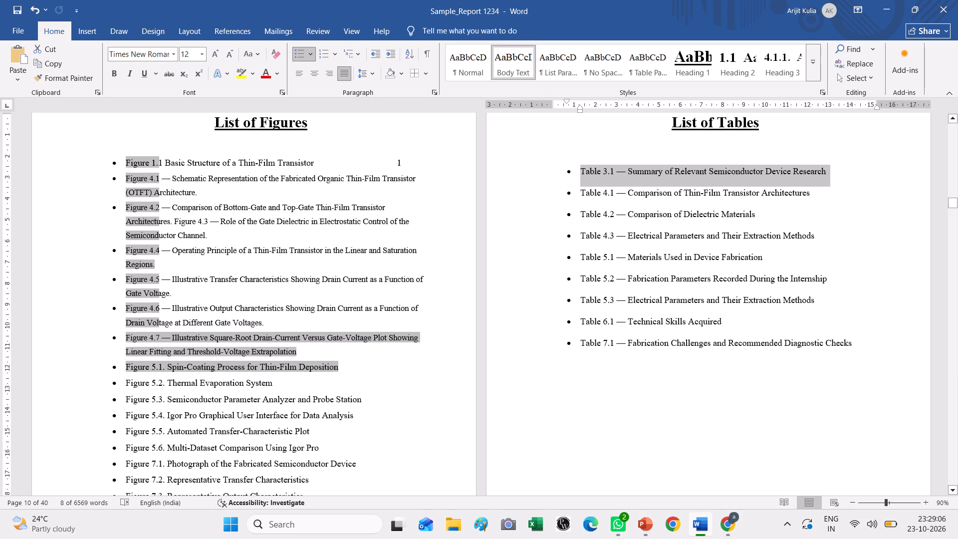
scroll(185, 427, down, 3)
double_click(185, 426)
click(386, 407)
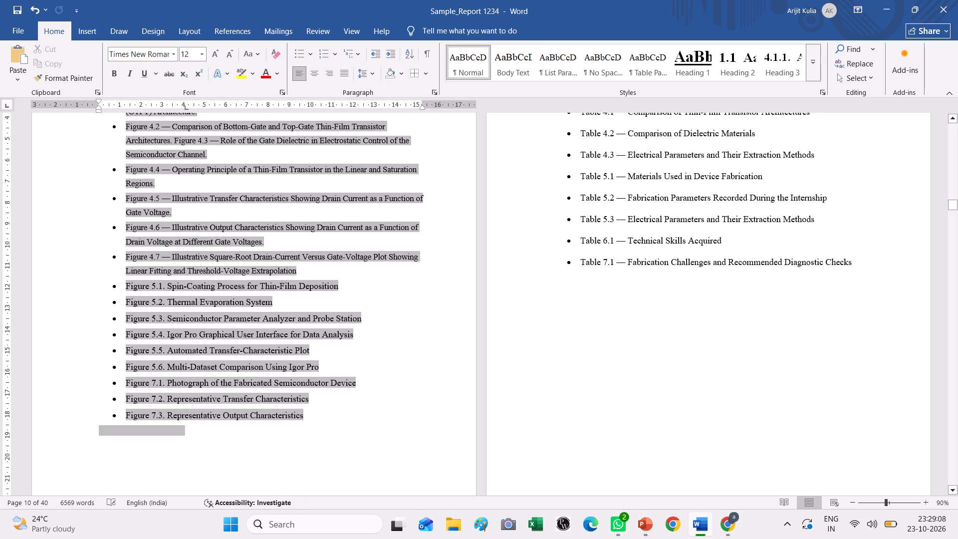
scroll(481, 213, down, 8)
scroll(410, 249, down, 5)
click(364, 377)
scroll(438, 341, up, 4)
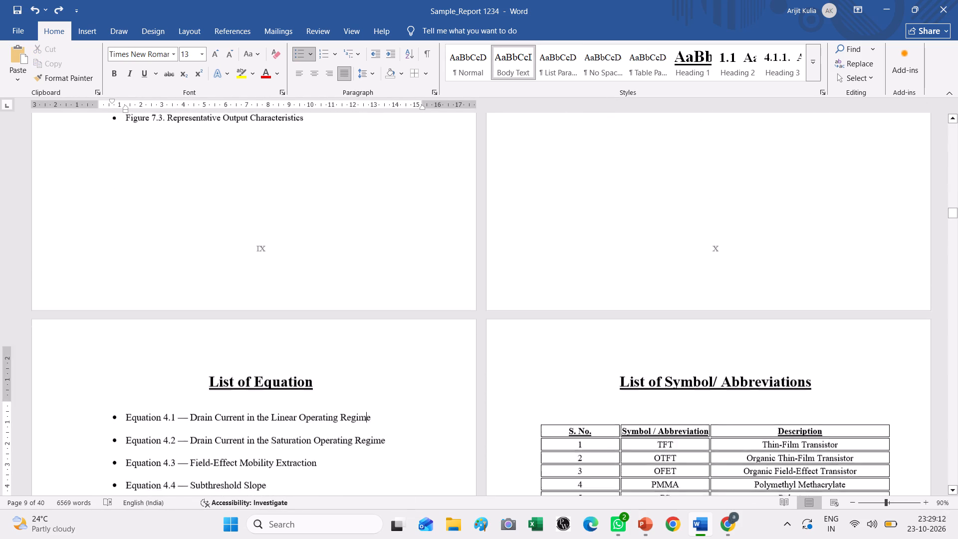
scroll(438, 341, up, 7)
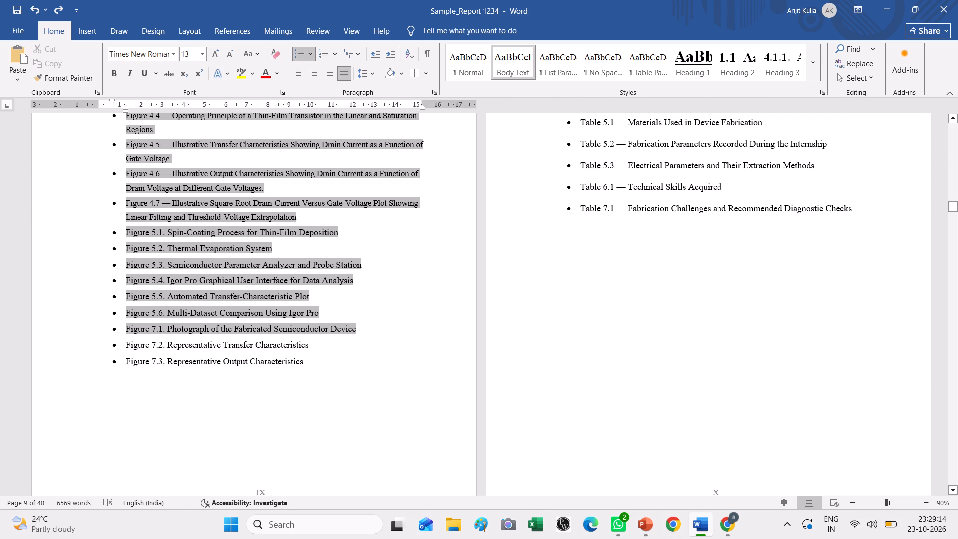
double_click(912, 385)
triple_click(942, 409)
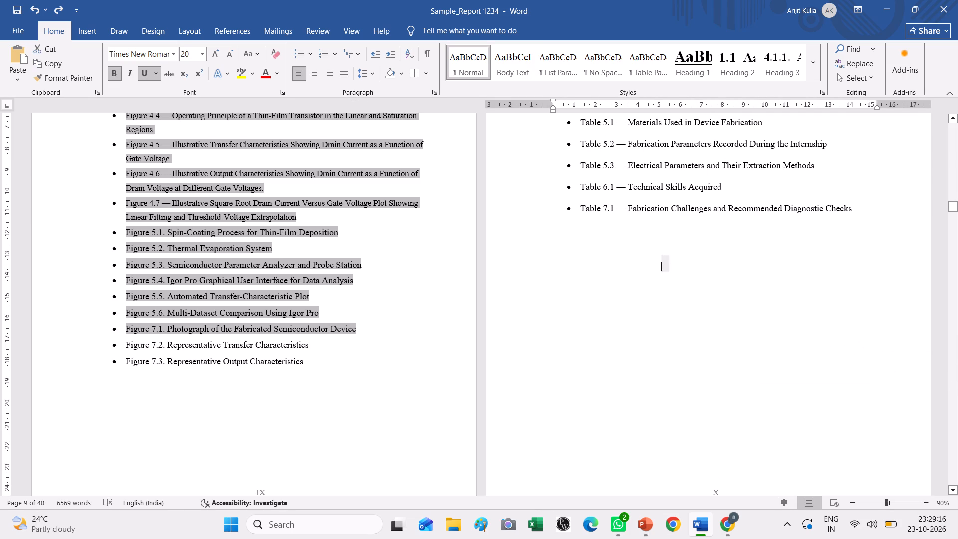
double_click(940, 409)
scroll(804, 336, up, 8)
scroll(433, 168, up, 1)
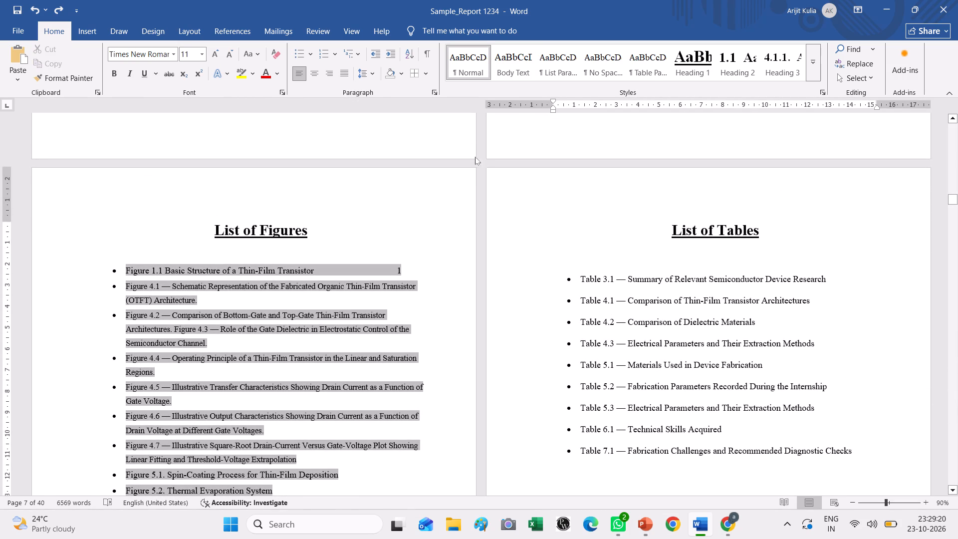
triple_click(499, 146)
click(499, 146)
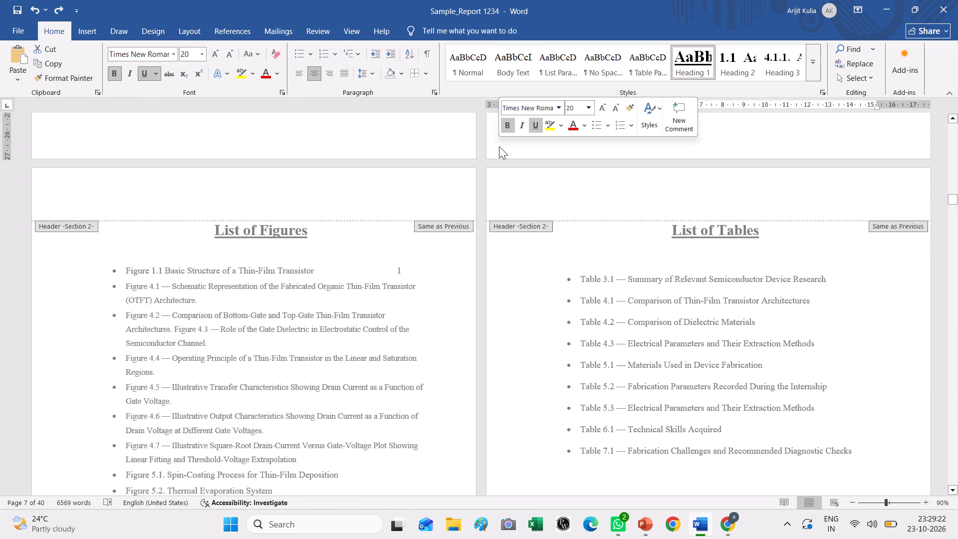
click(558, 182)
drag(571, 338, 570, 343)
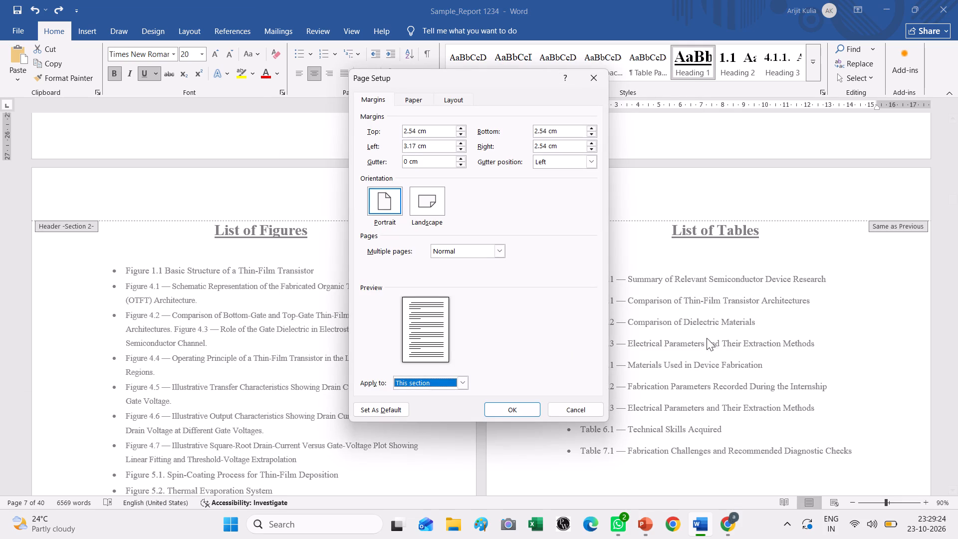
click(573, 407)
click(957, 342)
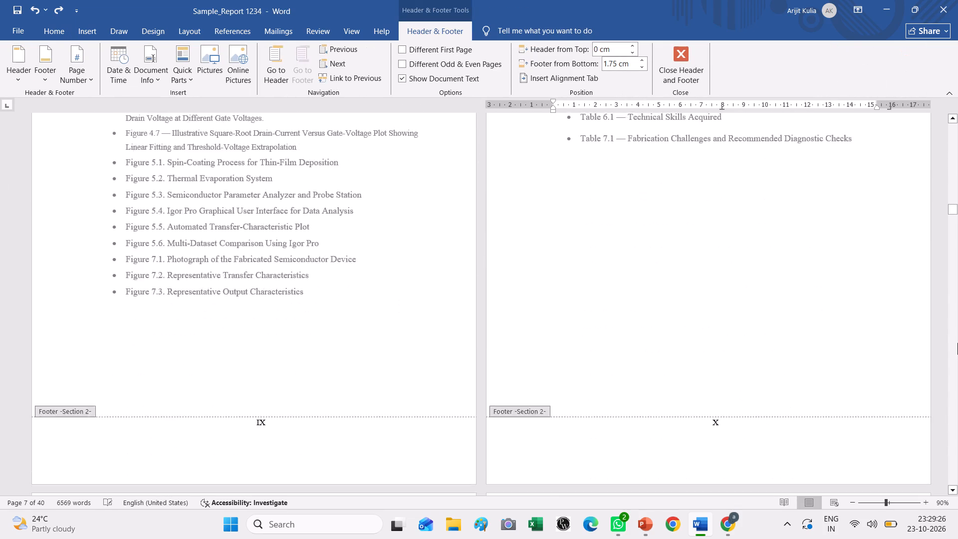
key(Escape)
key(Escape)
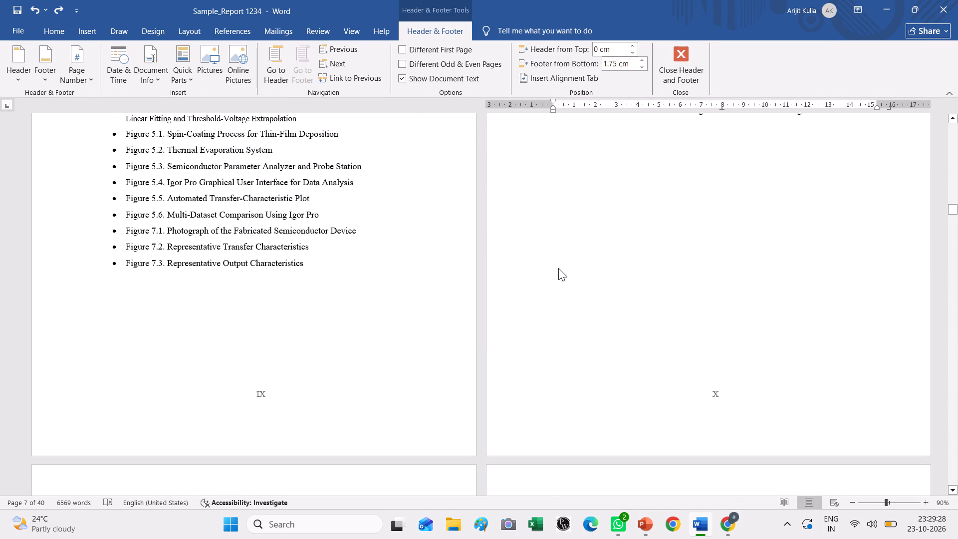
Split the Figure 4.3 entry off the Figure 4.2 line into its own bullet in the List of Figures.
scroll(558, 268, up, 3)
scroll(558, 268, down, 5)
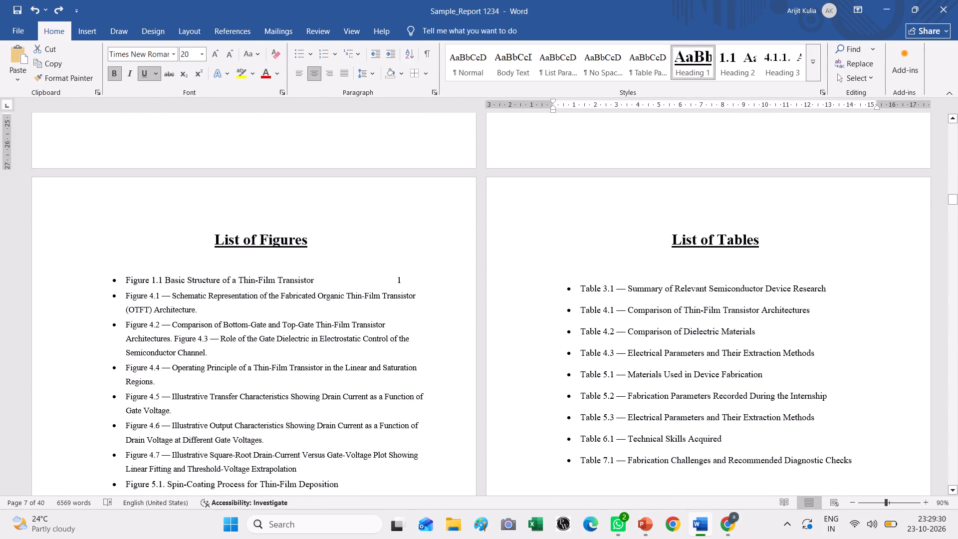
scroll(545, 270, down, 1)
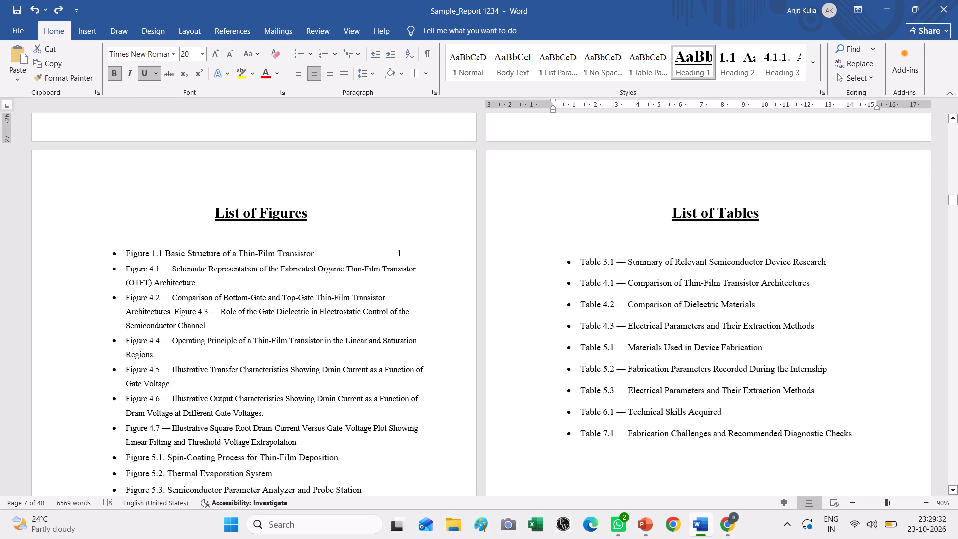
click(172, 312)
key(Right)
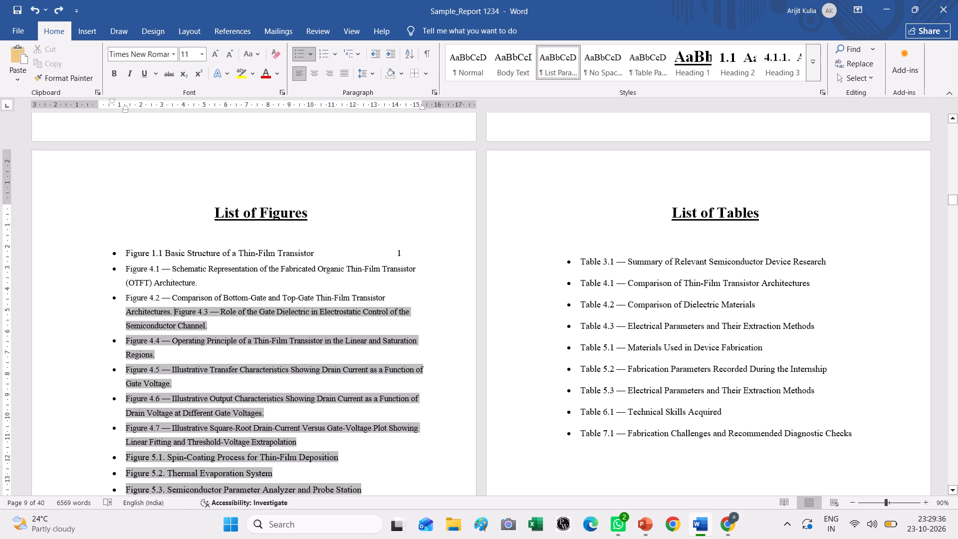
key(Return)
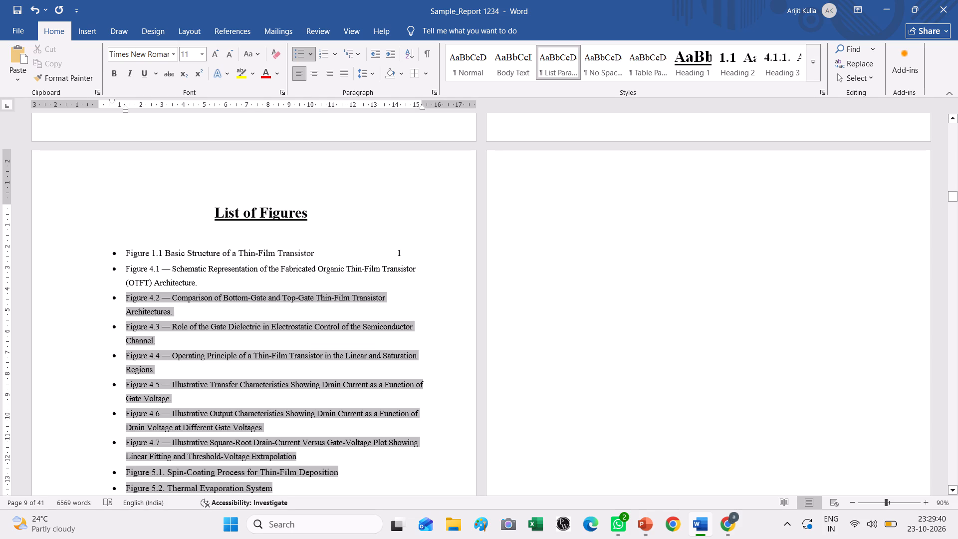
Review the List of Figures entries from Figure 1.1 through Figure 7.3.
click(95, 137)
scroll(636, 300, down, 6)
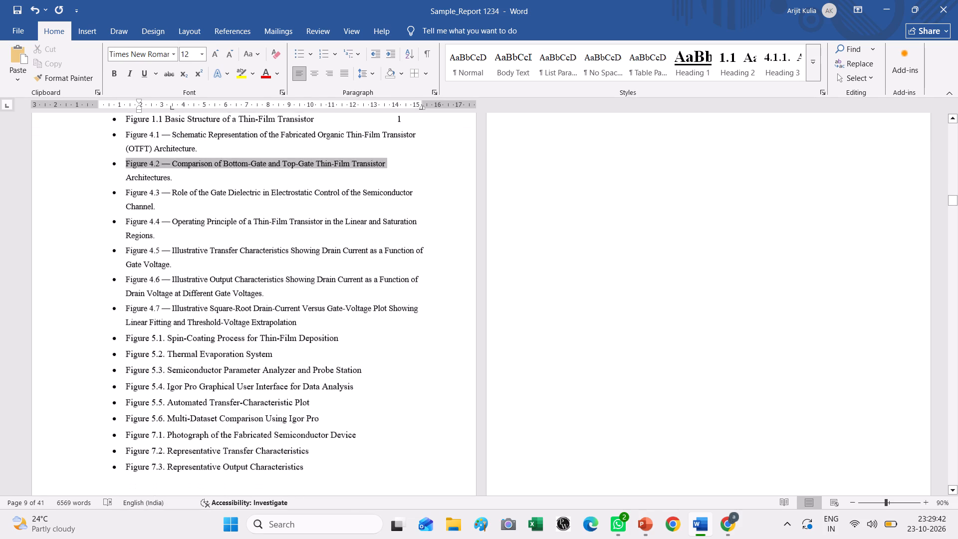
scroll(640, 307, down, 1)
scroll(581, 288, up, 4)
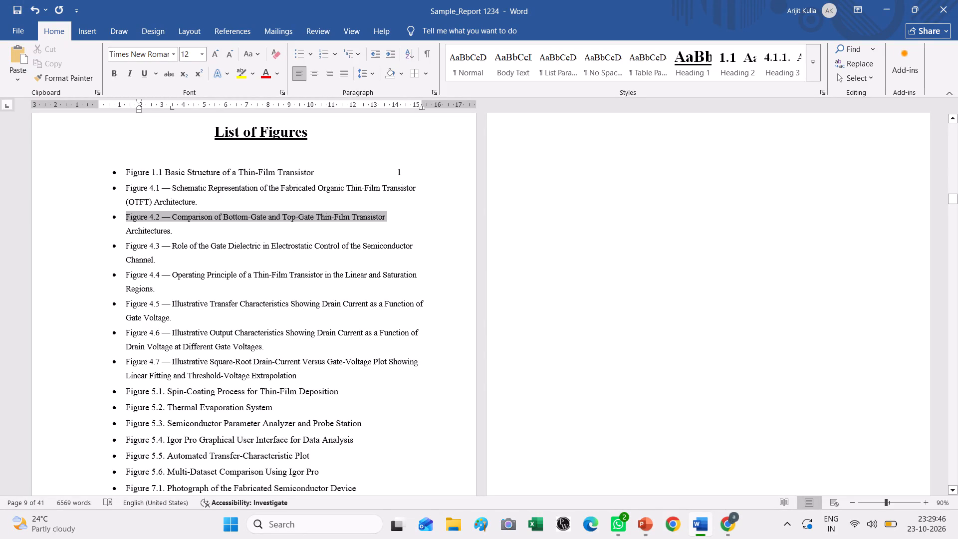
scroll(256, 267, down, 4)
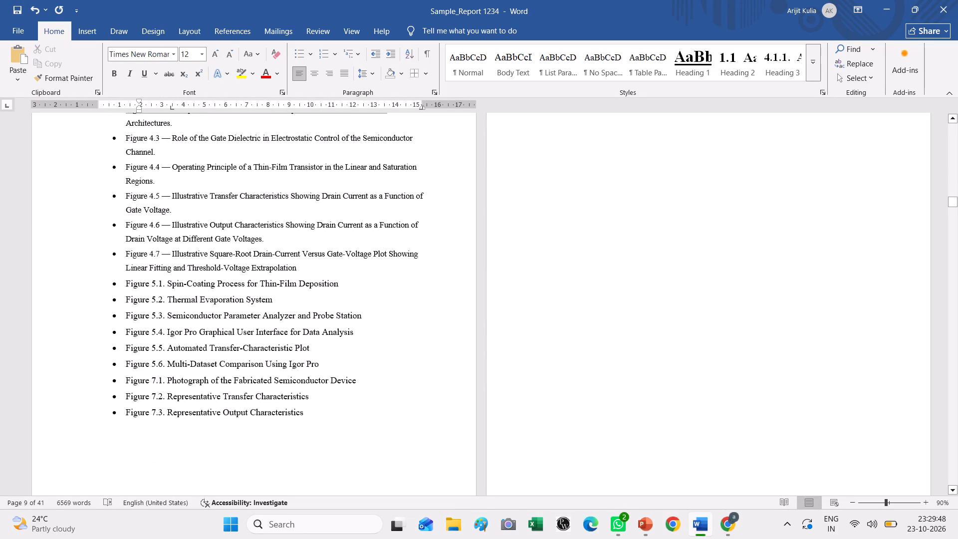
scroll(256, 266, up, 6)
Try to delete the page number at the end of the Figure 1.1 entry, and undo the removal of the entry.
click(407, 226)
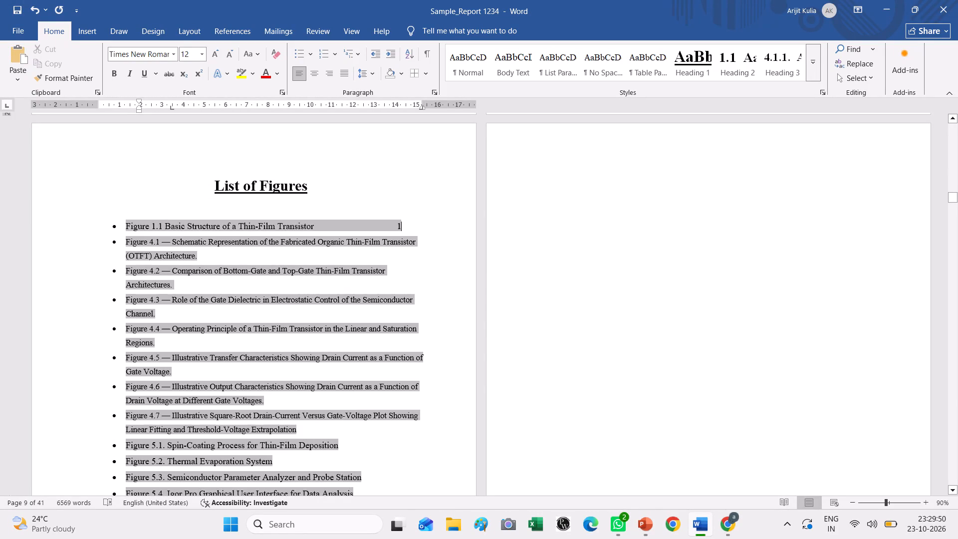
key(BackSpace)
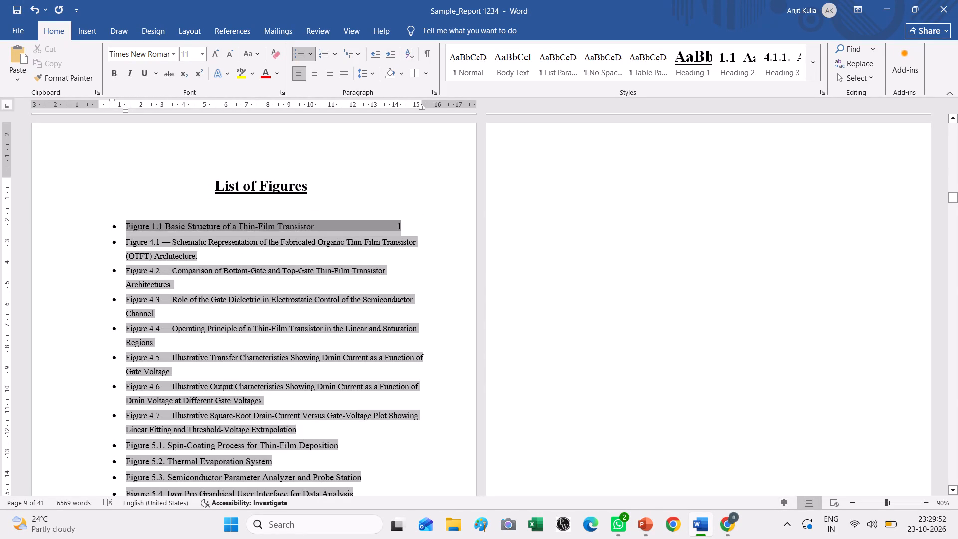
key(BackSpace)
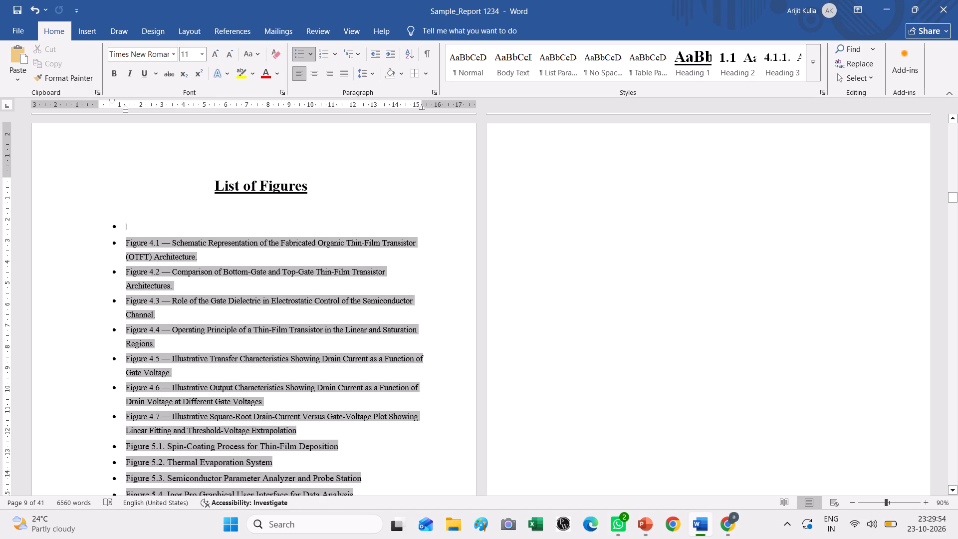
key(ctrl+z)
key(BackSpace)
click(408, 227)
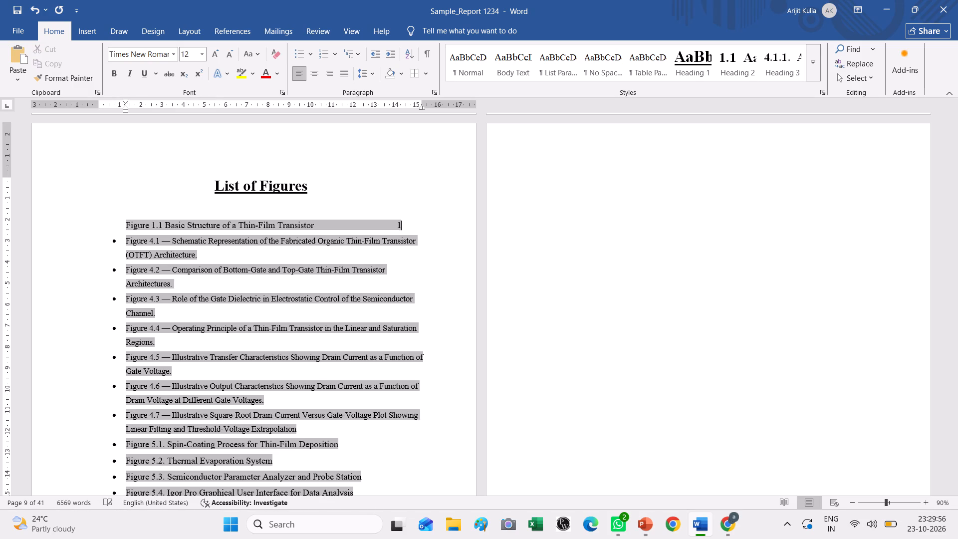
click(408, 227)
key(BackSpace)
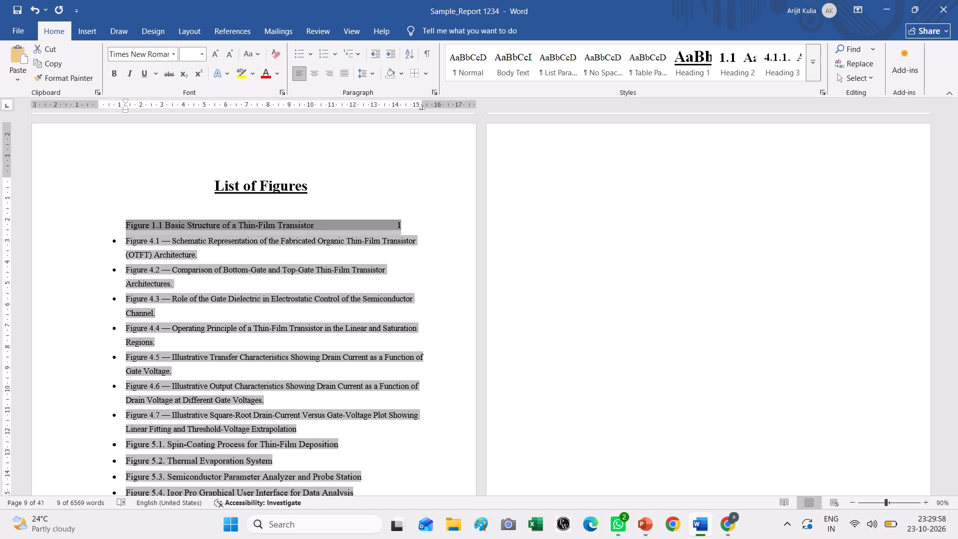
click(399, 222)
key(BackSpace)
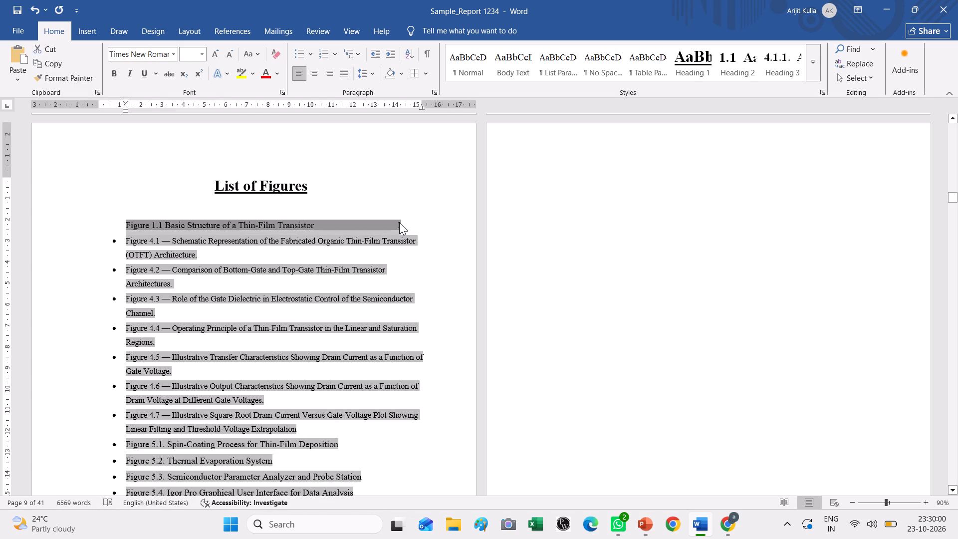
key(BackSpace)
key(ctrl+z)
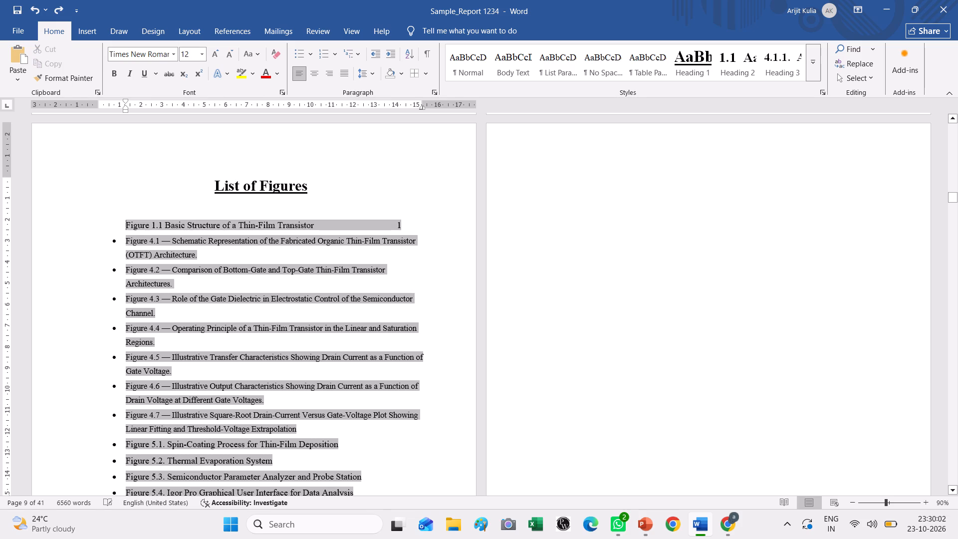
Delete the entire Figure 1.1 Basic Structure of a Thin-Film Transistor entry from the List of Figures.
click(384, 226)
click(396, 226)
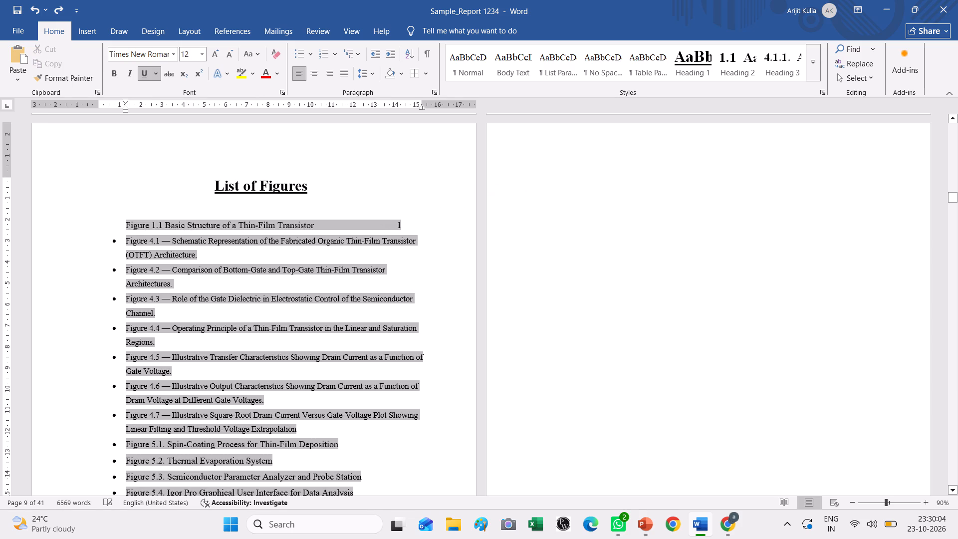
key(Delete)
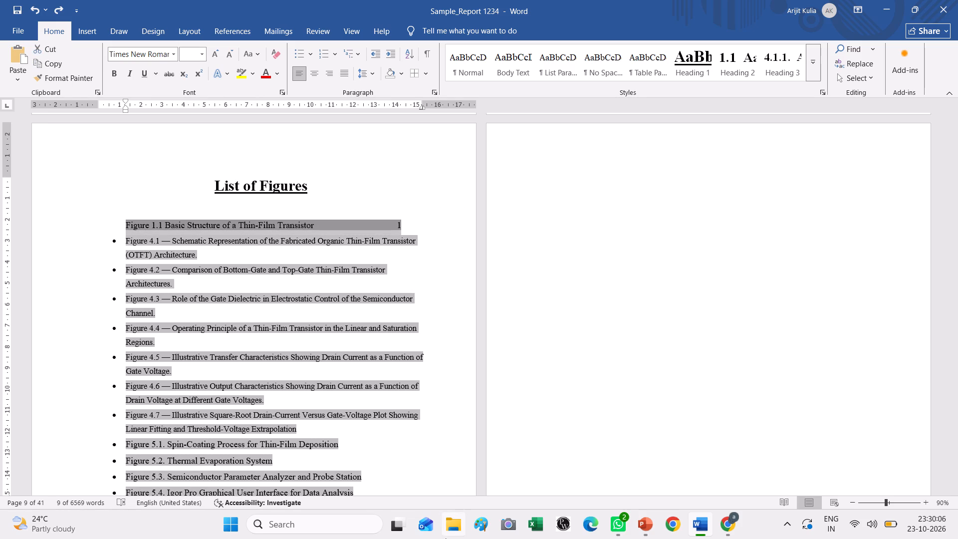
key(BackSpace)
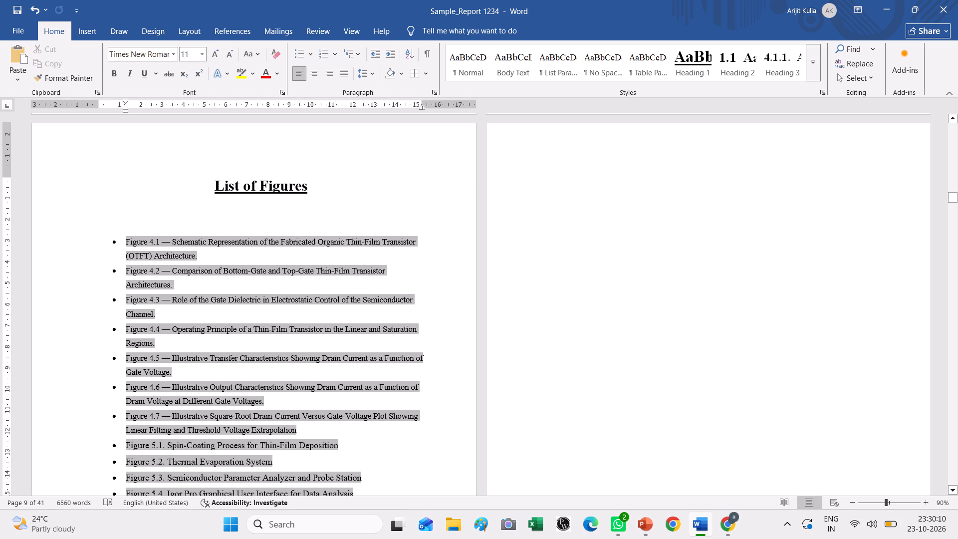
Delete all remaining entries under the List of Figures heading, from Figure 4.1 to Figure 7.3.
scroll(471, 418, down, 3)
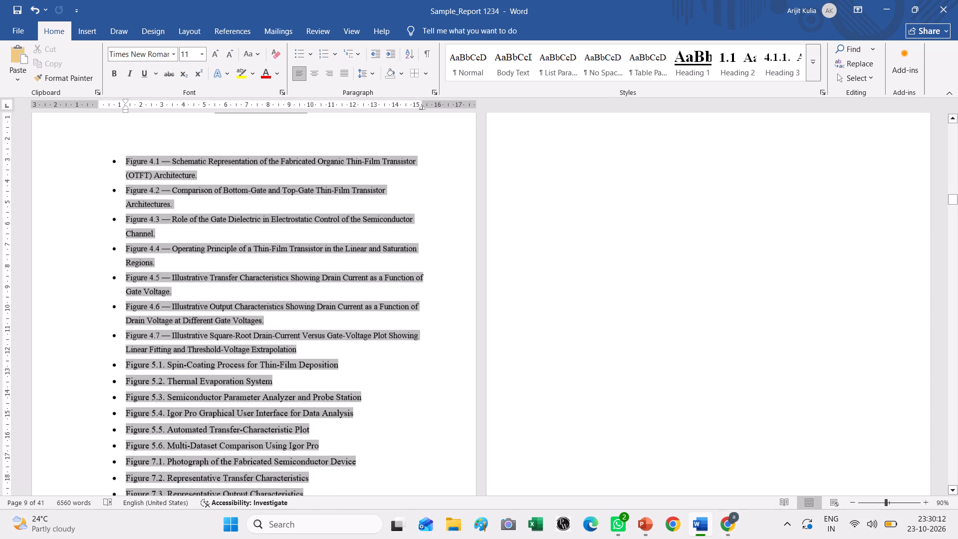
scroll(358, 431, down, 3)
drag(319, 426, 207, 313)
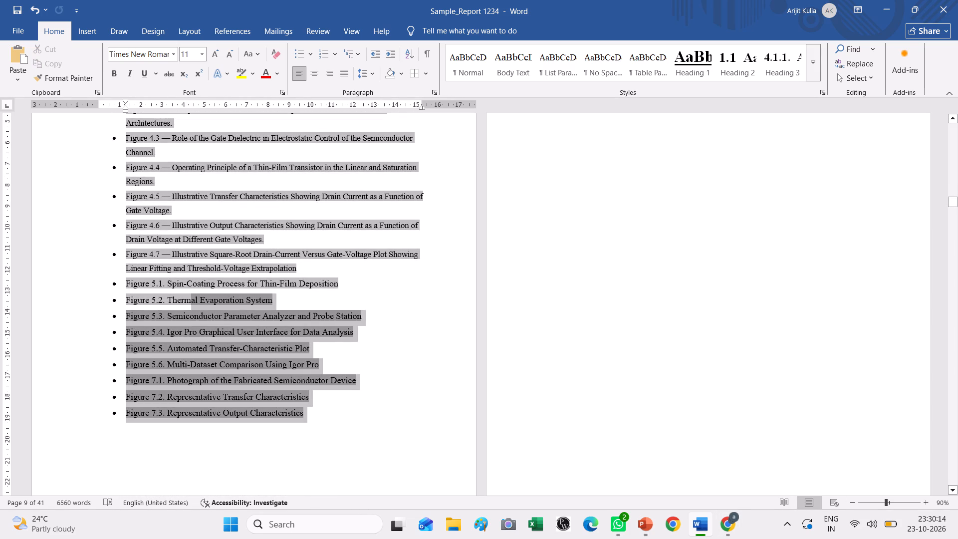
drag(207, 313, 123, 477)
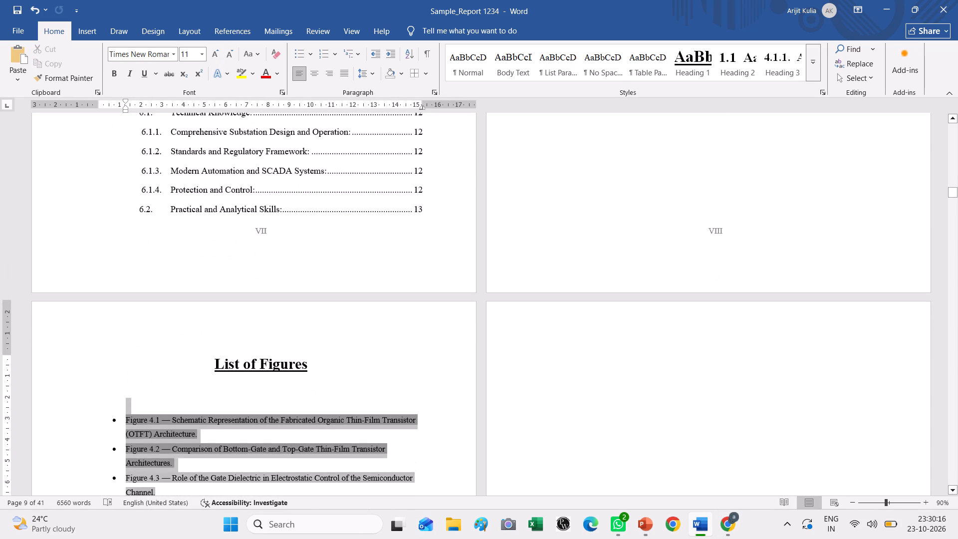
drag(123, 477, 358, 488)
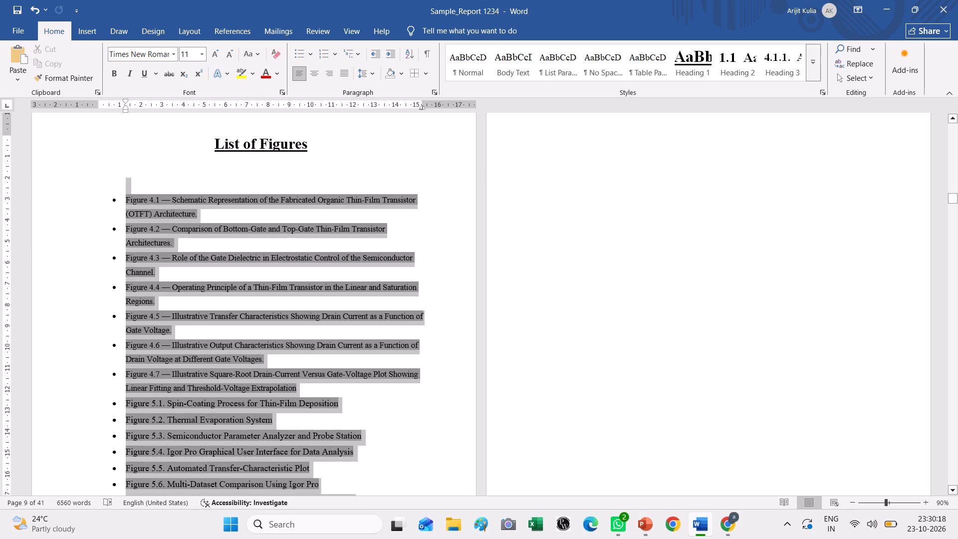
drag(358, 488, 348, 470)
key(BackSpace)
scroll(419, 371, up, 4)
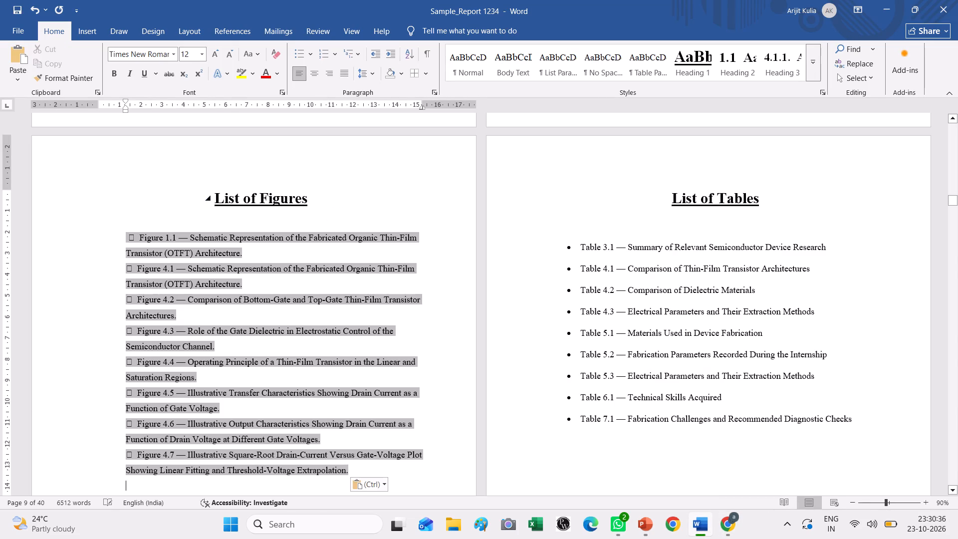
click(302, 57)
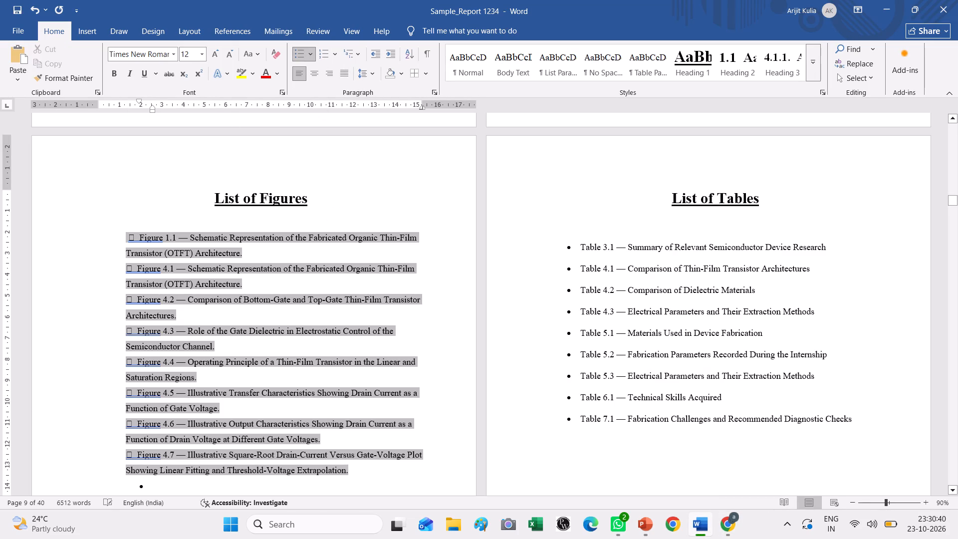
key(BackSpace)
drag(360, 478, 293, 415)
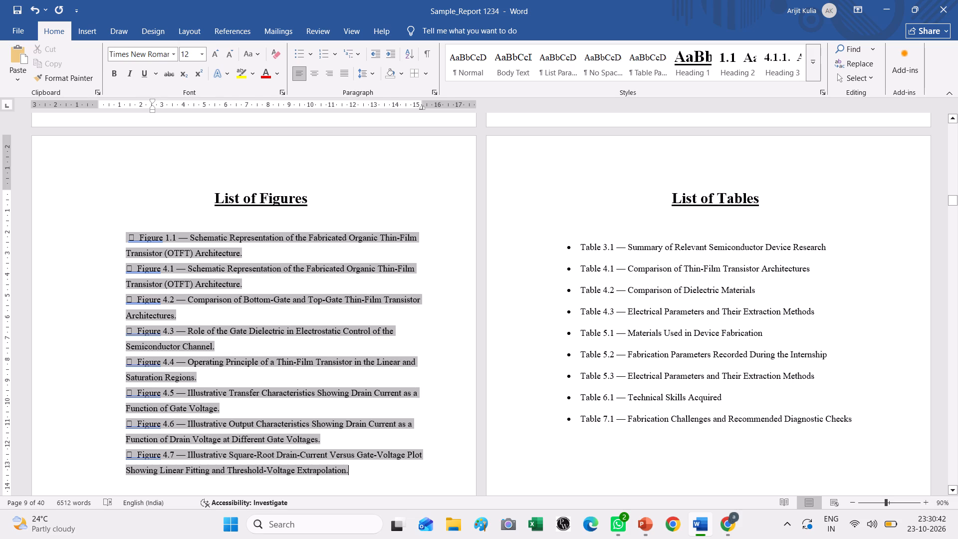
drag(293, 415, 122, 240)
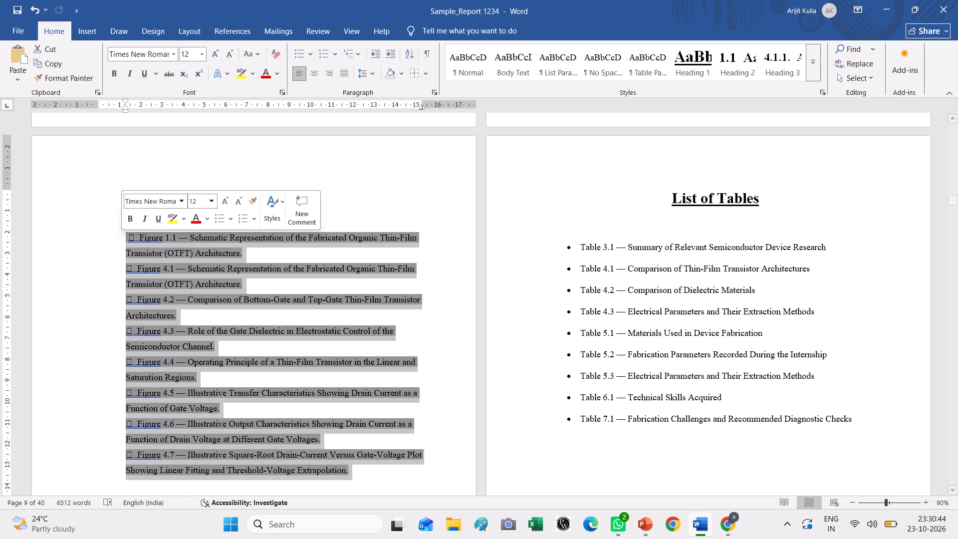
click(297, 59)
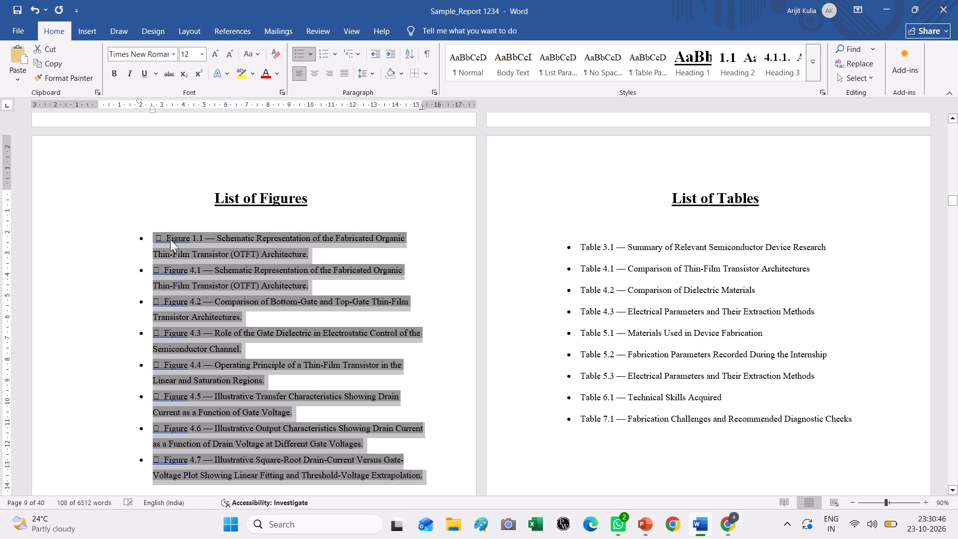
Remove the stray box symbols and spaces before the Figure 1.1 and Figure 4.1 entries in the List of Figures.
click(168, 238)
click(168, 238)
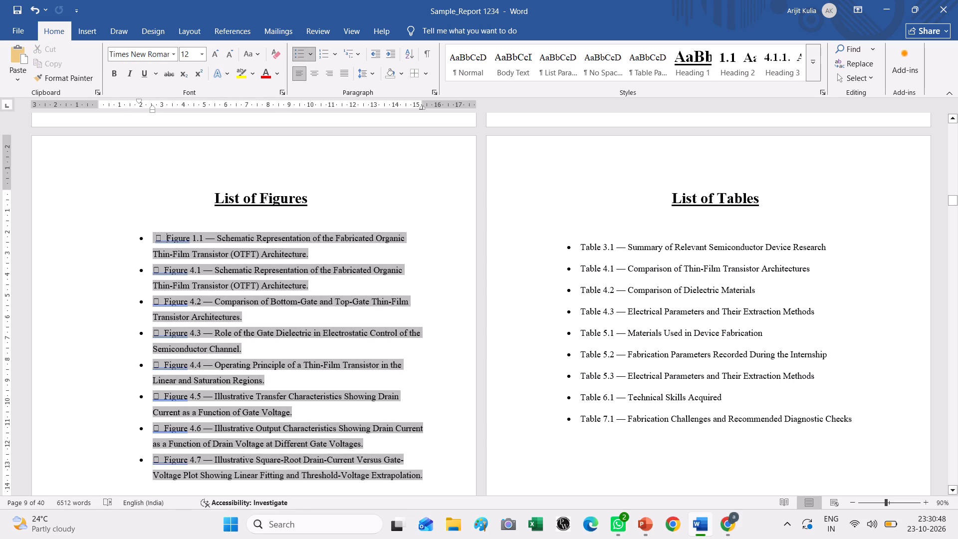
key(BackSpace)
key(BackSpace)
key(BackSpace)
key(BackSpace)
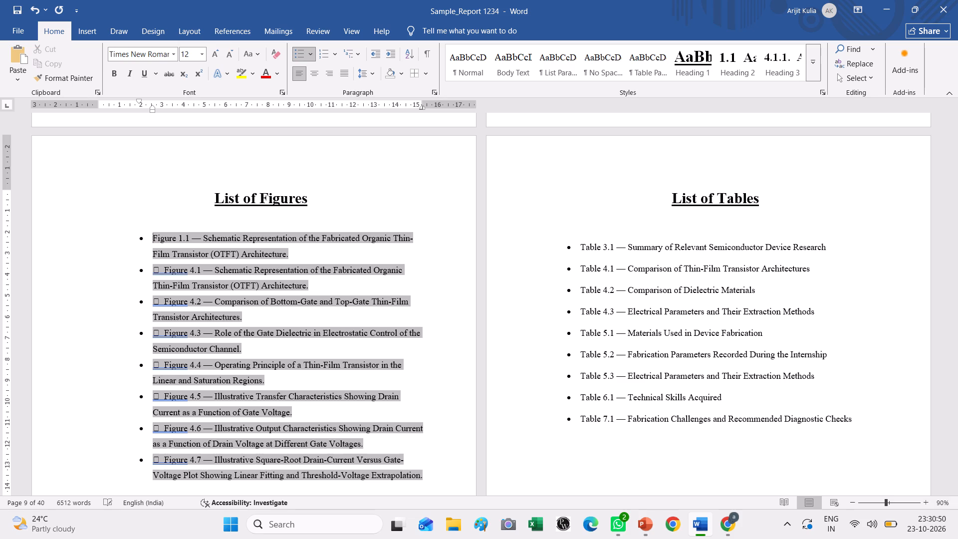
key(Down)
key(Down)
key(Right)
key(Right)
key(Right)
key(BackSpace)
key(BackSpace)
key(BackSpace)
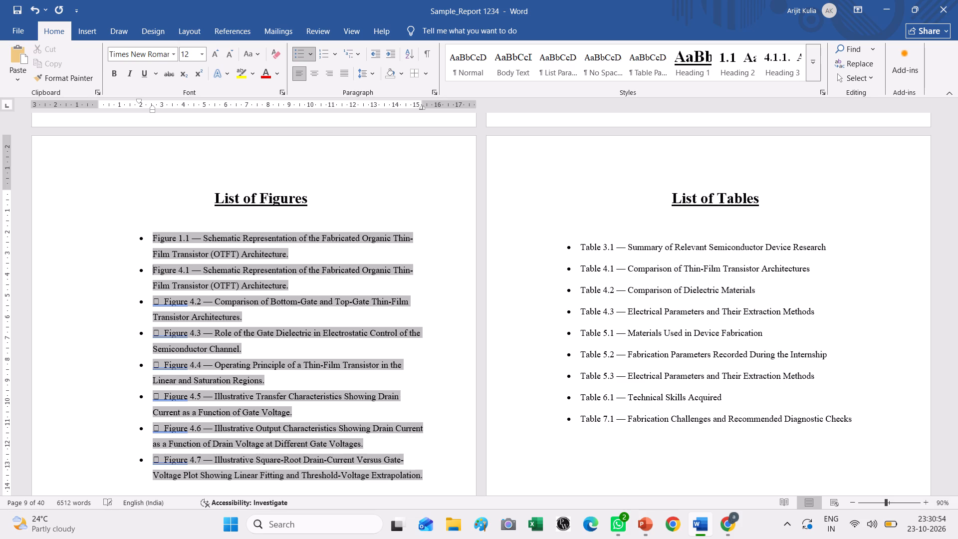
Remove the stray box symbols and spaces before the Figure 4.2 and Figure 4.3 entries.
key(Down)
key(Down)
key(Right)
key(Right)
key(Right)
key(BackSpace)
key(BackSpace)
key(BackSpace)
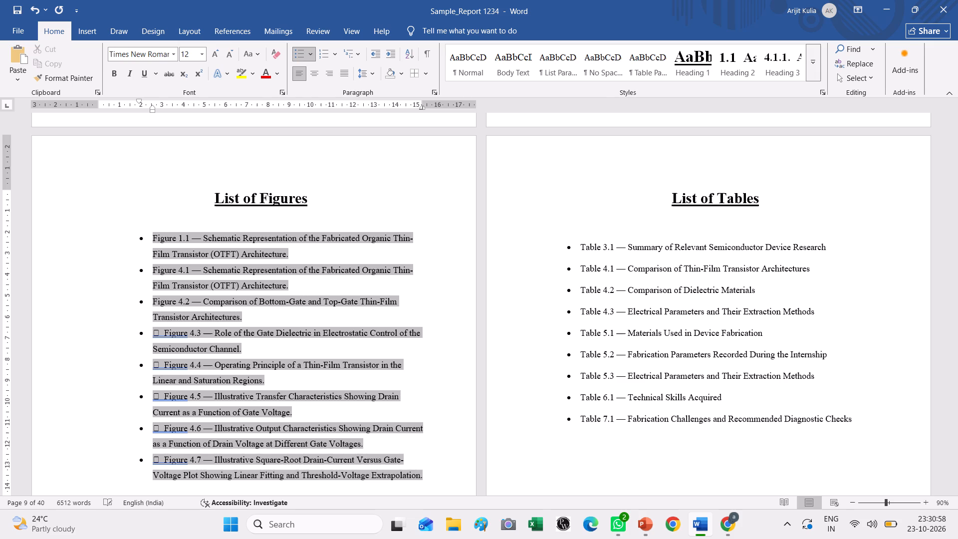
key(Down)
key(Down)
key(Right)
key(Right)
key(Right)
key(BackSpace)
key(BackSpace)
key(BackSpace)
Remove the stray box symbols and spaces before the Figure 4.4 and Figure 4.5 entries.
key(Down)
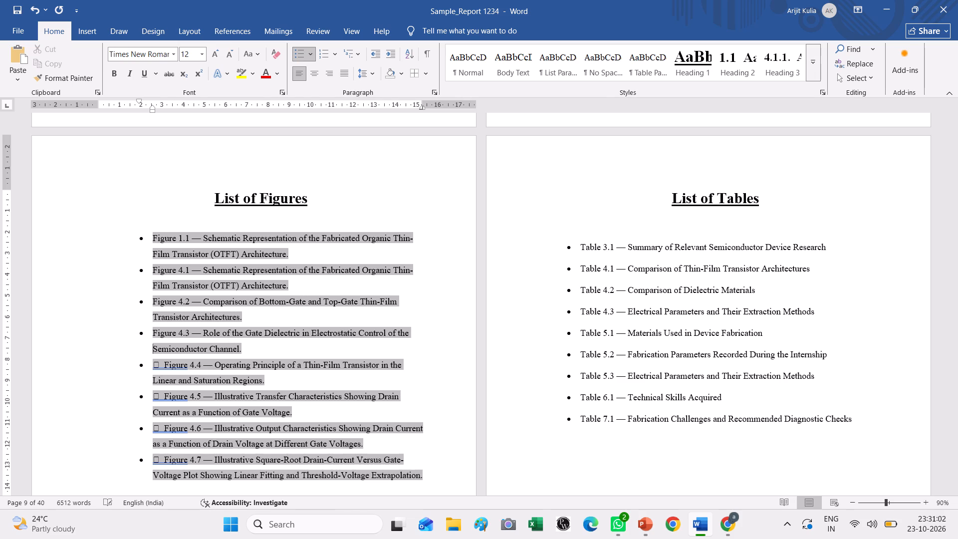
key(Down)
key(Right)
key(Right)
key(Right)
key(BackSpace)
key(BackSpace)
key(BackSpace)
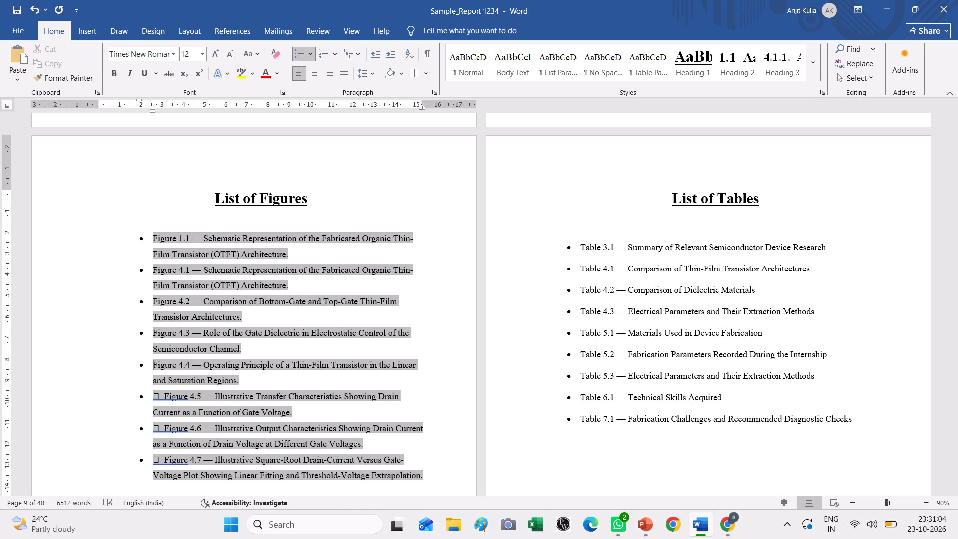
key(Down)
key(Down)
key(Right)
key(Right)
key(Right)
key(BackSpace)
key(BackSpace)
key(BackSpace)
Remove the stray box symbols and spaces before the Figure 4.6 and Figure 4.7 entries.
key(Down)
key(Down)
key(Right)
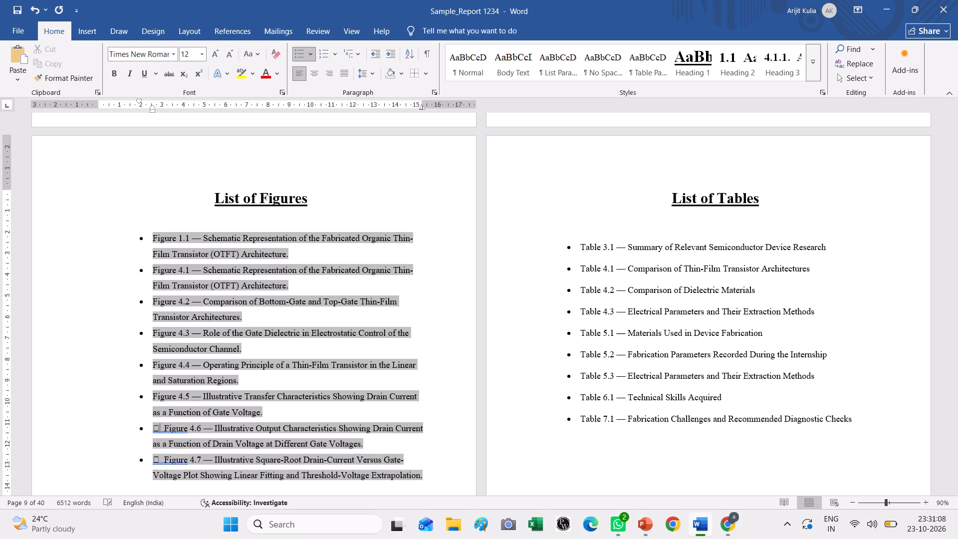
key(Right)
key(Right)
key(BackSpace)
key(BackSpace)
key(BackSpace)
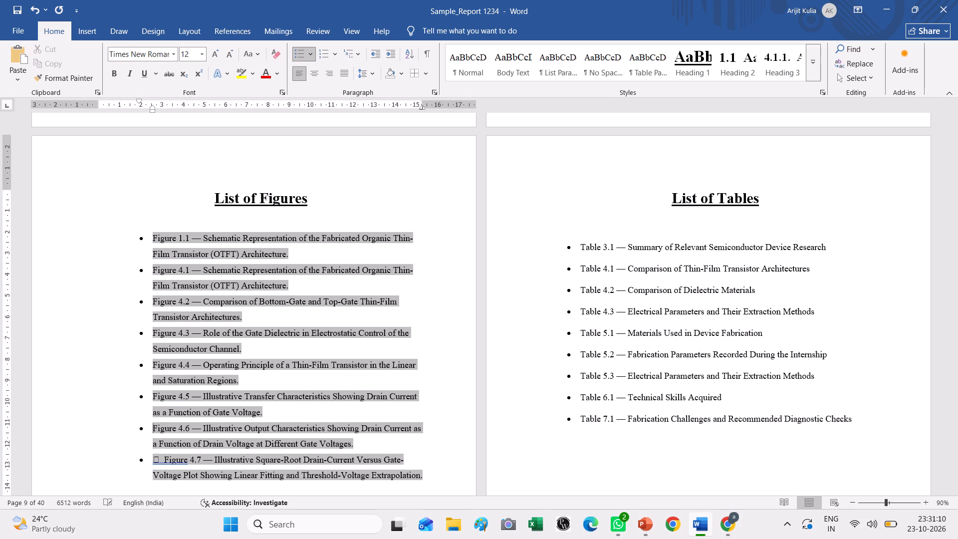
key(Down)
key(Down)
key(Right)
key(Right)
key(Right)
key(BackSpace)
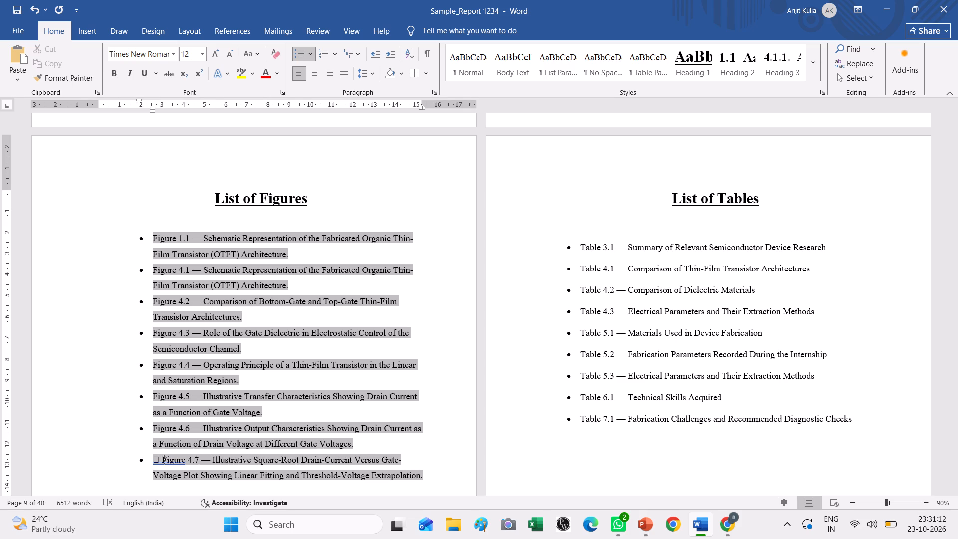
key(BackSpace)
key(BackSpace)
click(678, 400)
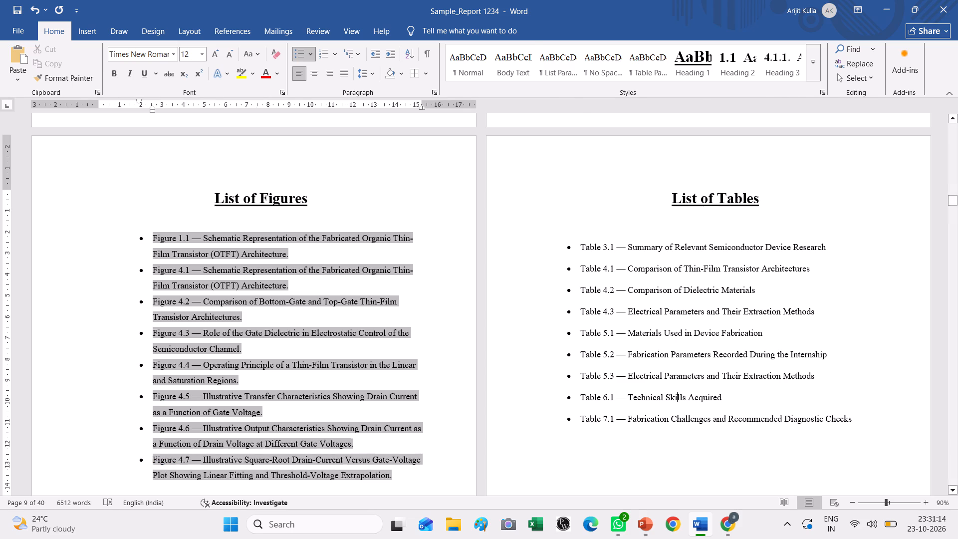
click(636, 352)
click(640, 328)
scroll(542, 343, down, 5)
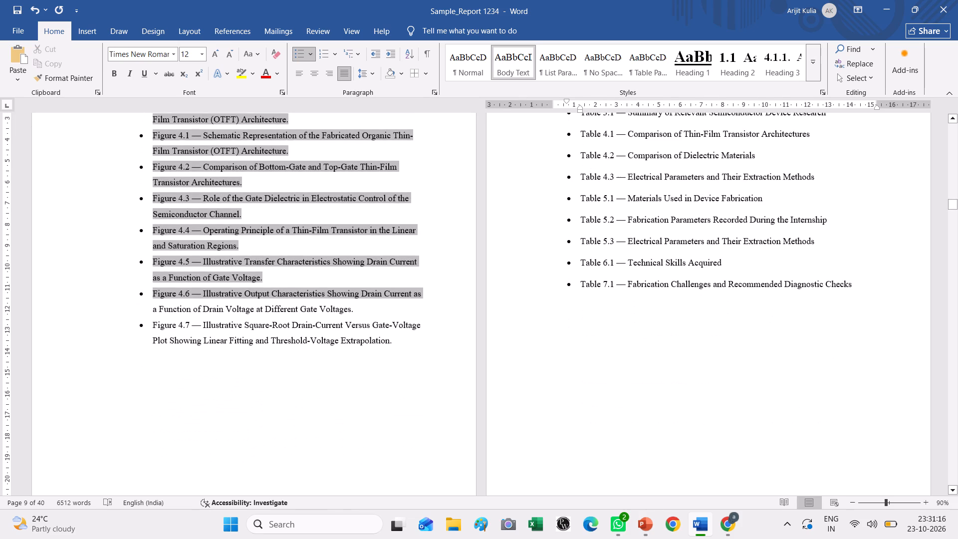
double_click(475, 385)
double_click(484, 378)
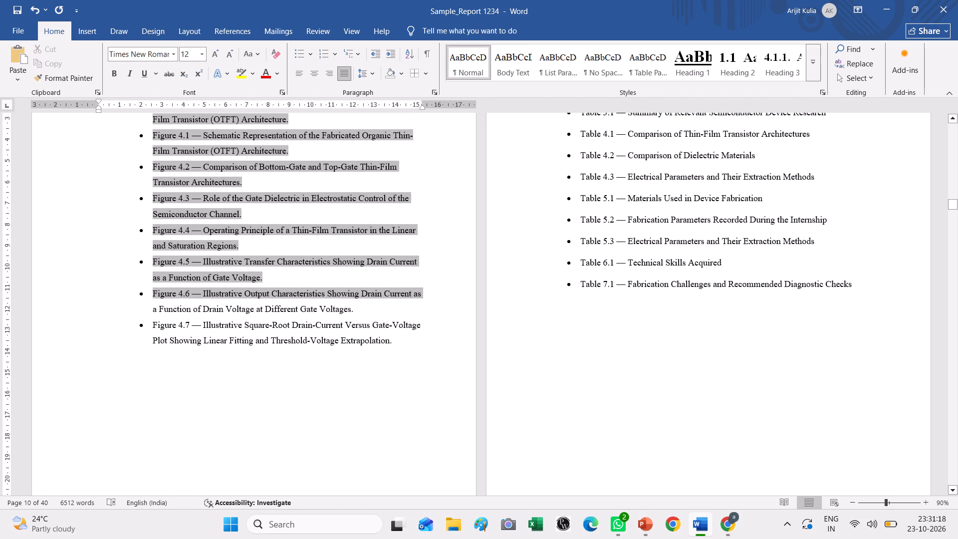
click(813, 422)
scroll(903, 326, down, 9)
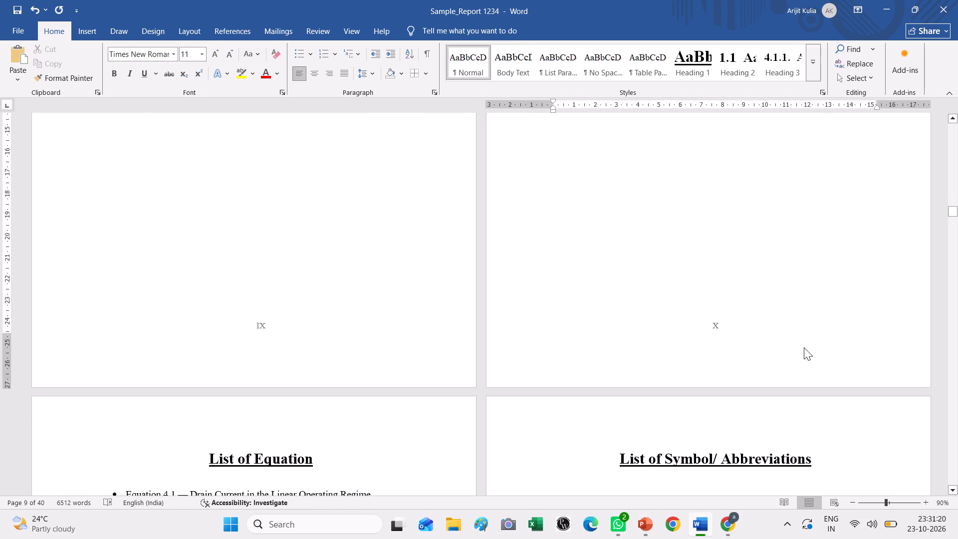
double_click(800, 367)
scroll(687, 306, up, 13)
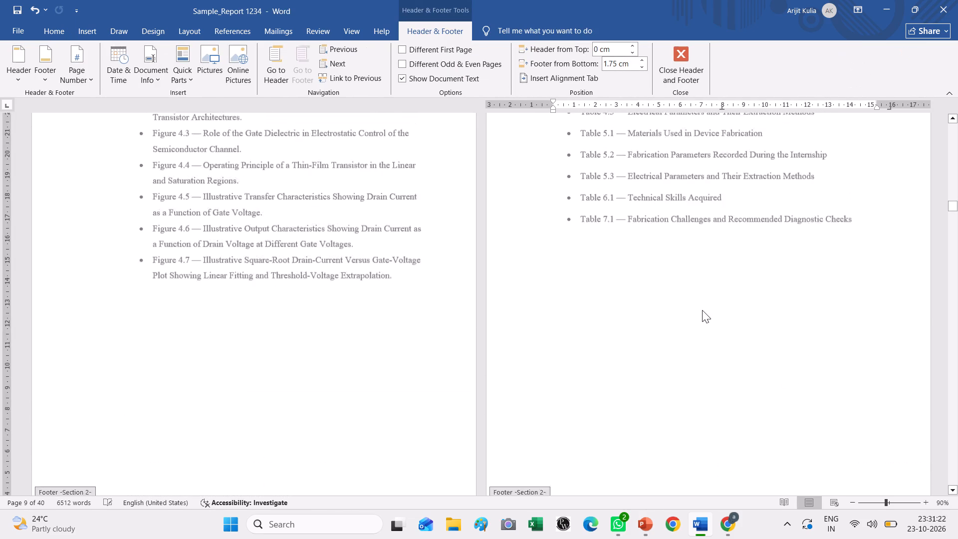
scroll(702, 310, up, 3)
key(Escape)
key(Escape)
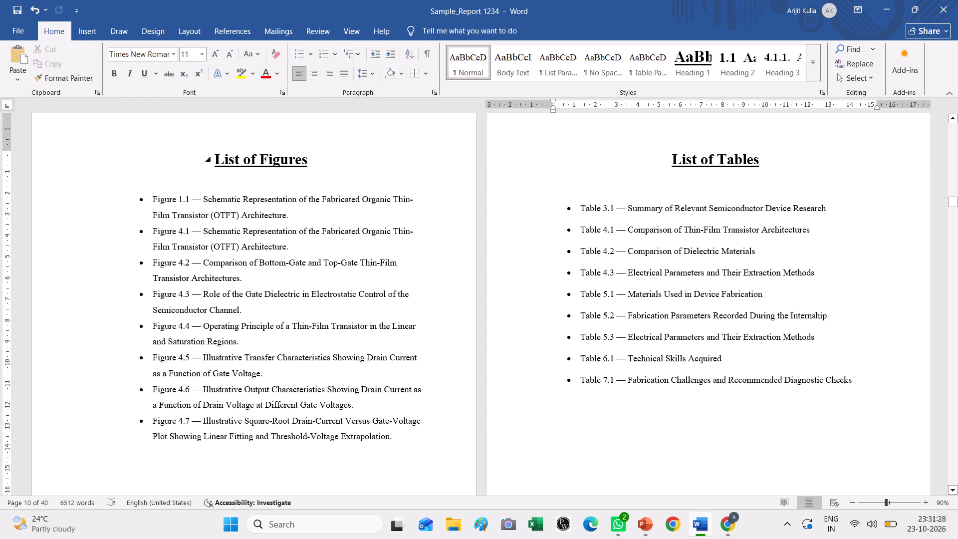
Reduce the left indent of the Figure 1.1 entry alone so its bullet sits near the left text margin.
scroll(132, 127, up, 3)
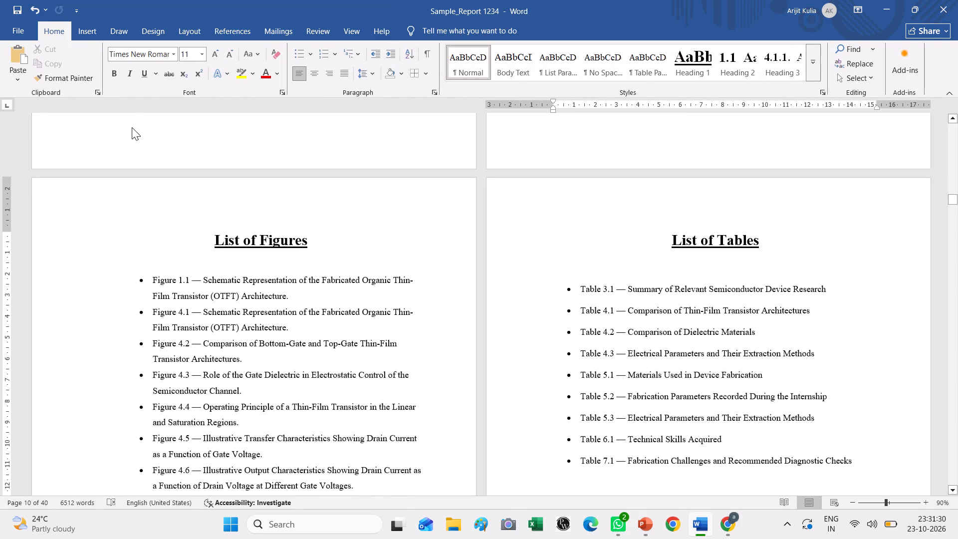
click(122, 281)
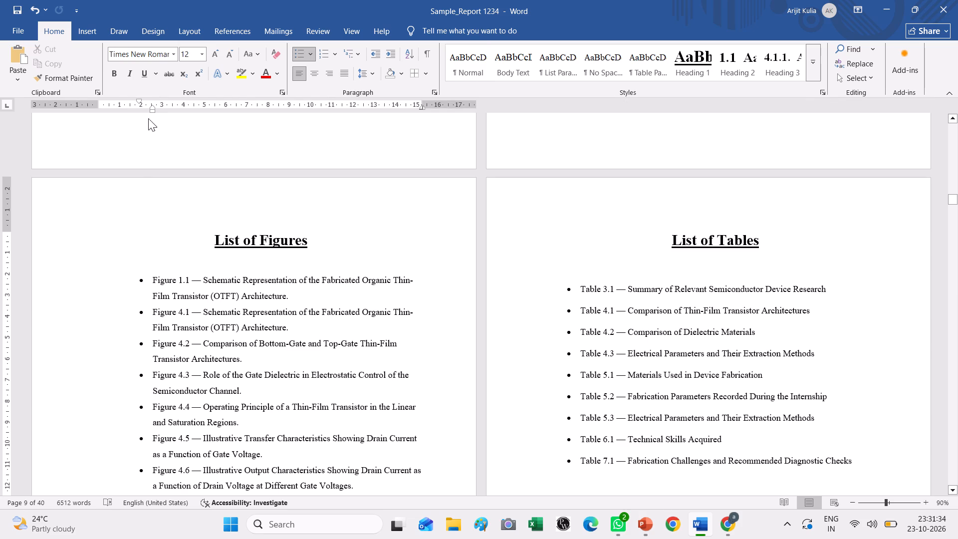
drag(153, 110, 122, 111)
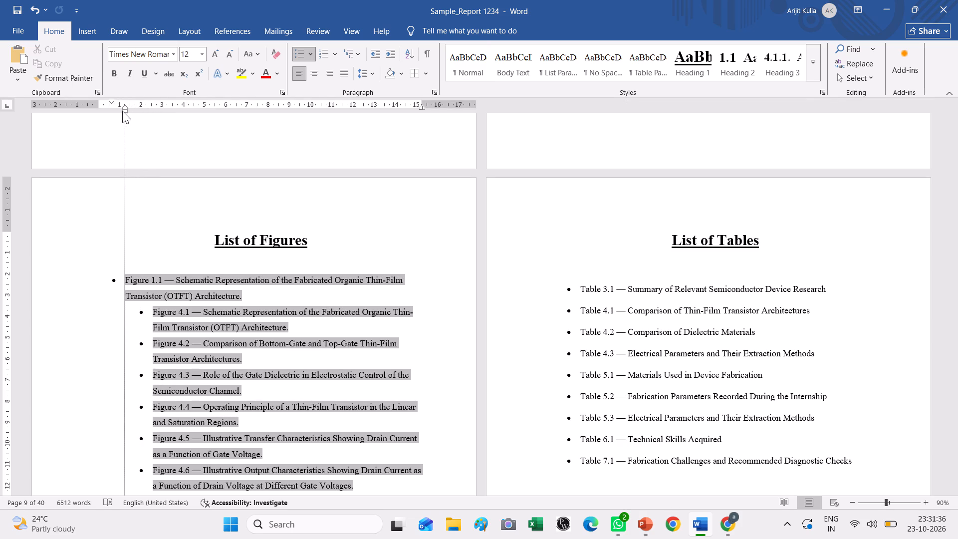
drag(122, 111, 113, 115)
Reduce the left indent of all entries from Figure 1.1 to Figure 4.7 together, aligning their text with the 0 cm margin.
scroll(440, 440, down, 2)
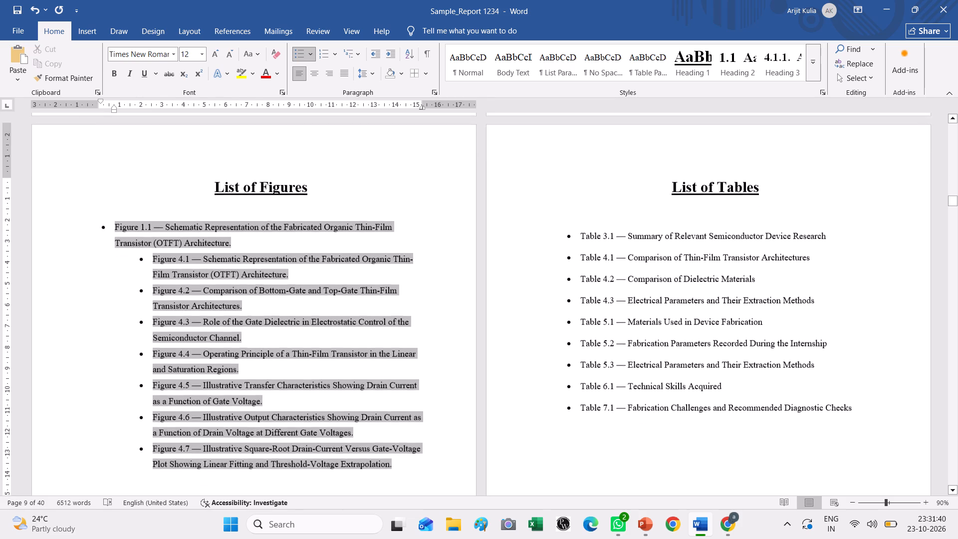
drag(418, 466, 120, 225)
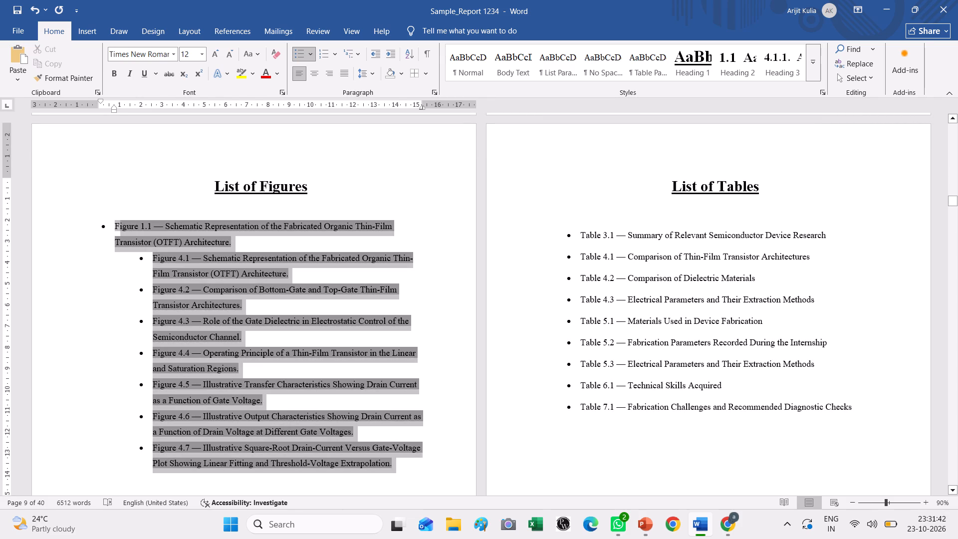
drag(120, 225, 107, 222)
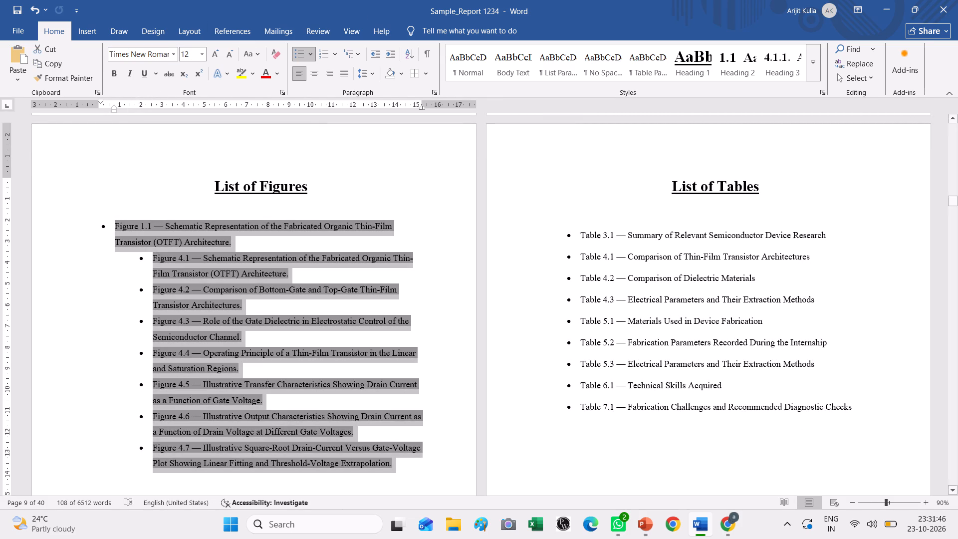
drag(114, 109, 93, 110)
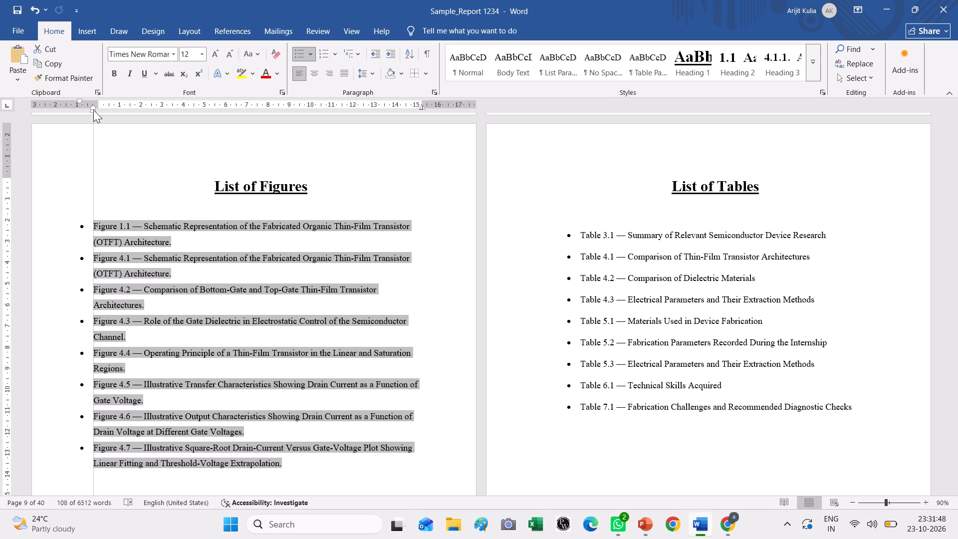
drag(93, 110, 98, 111)
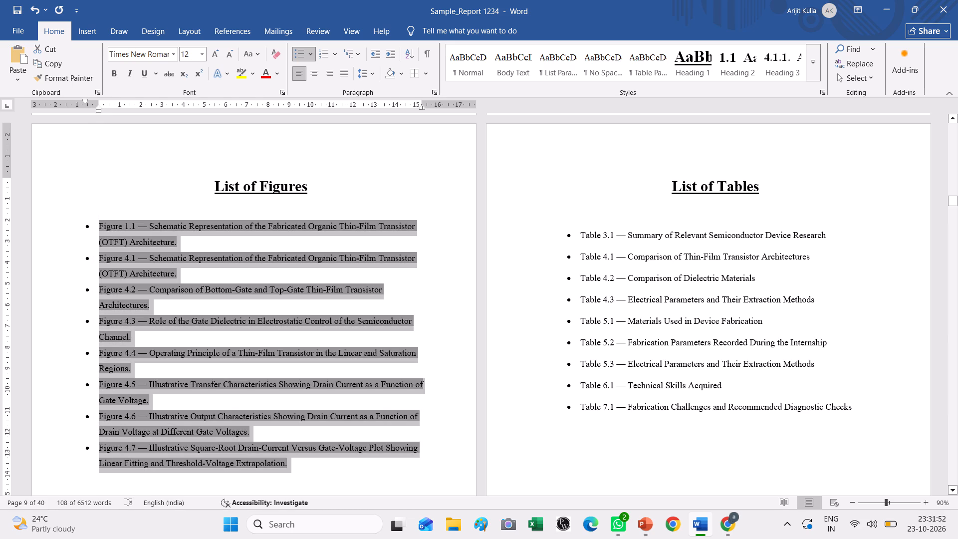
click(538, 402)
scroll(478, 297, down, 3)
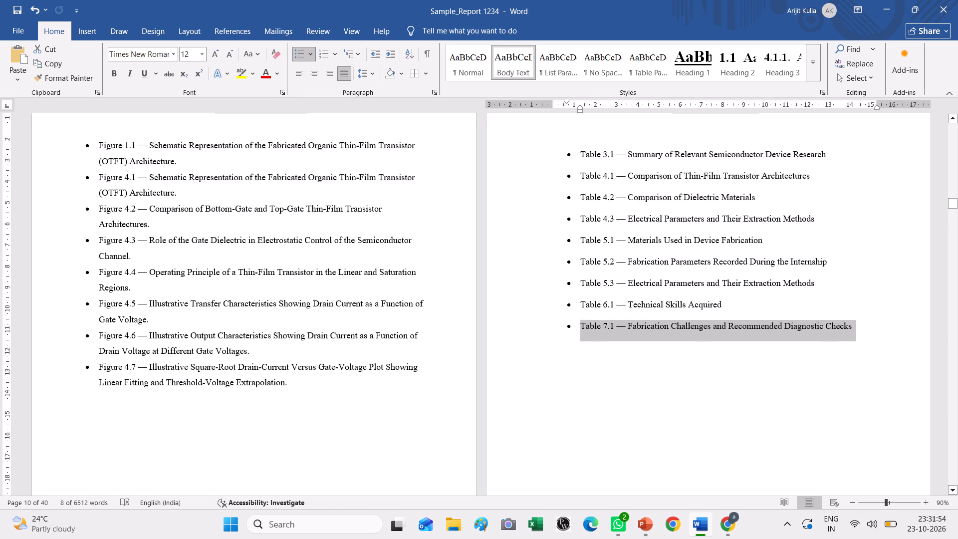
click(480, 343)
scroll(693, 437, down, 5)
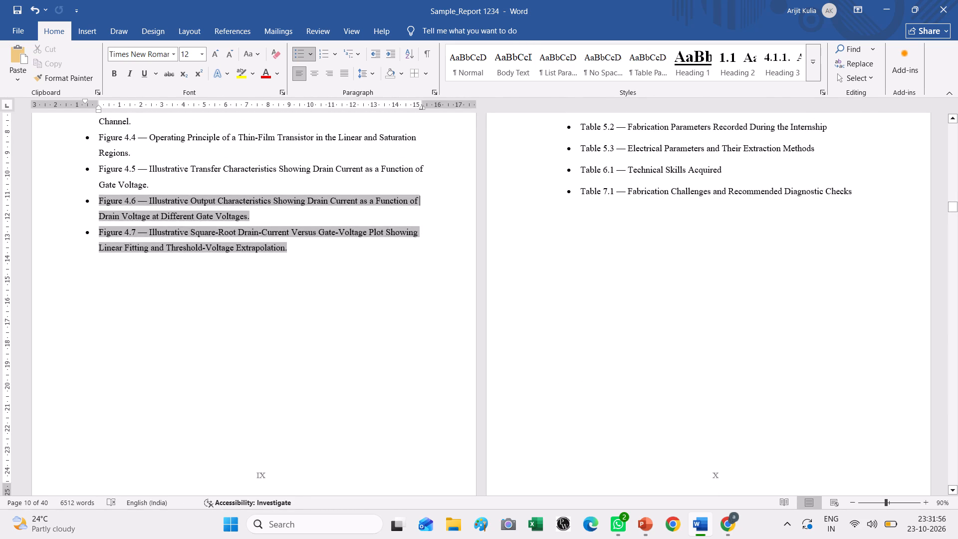
Increase the left indent of all entries from Figure 1.1 to Figure 4.7 together to about 0.5 cm.
click(732, 429)
scroll(613, 338, up, 13)
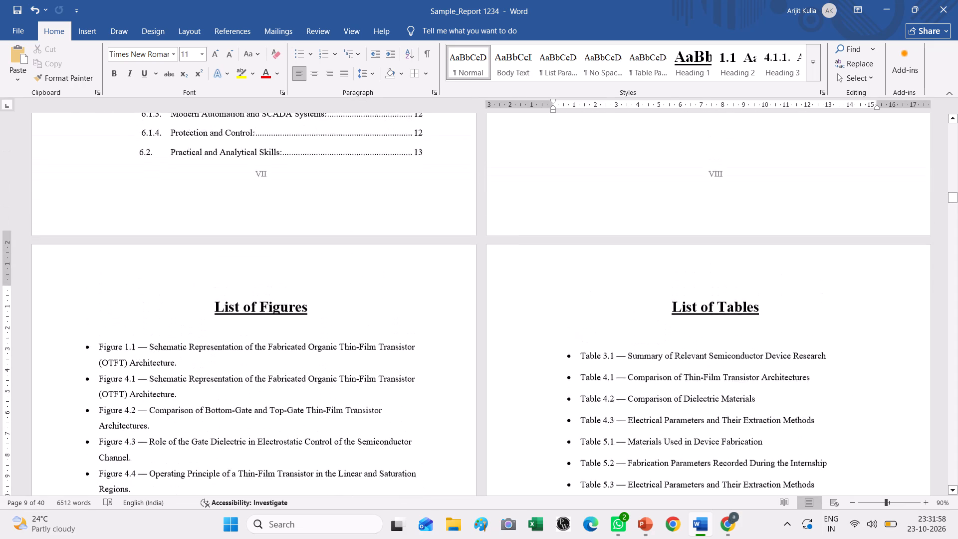
scroll(602, 332, up, 7)
scroll(602, 331, down, 15)
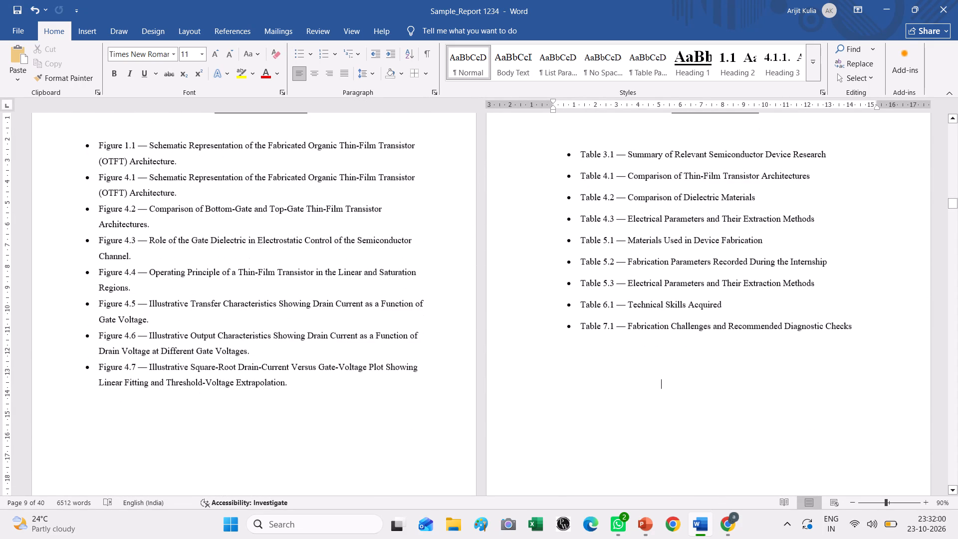
drag(332, 386, 359, 160)
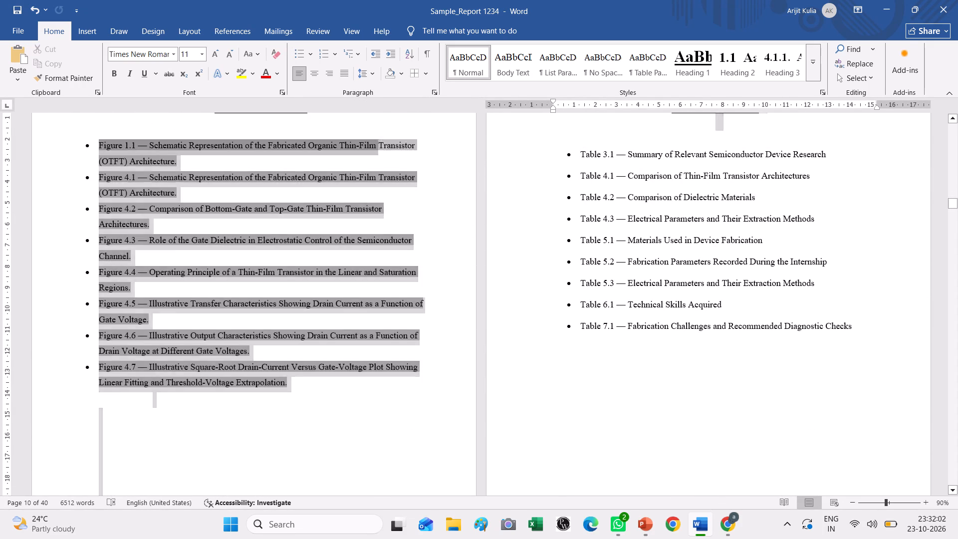
drag(359, 160, 299, 387)
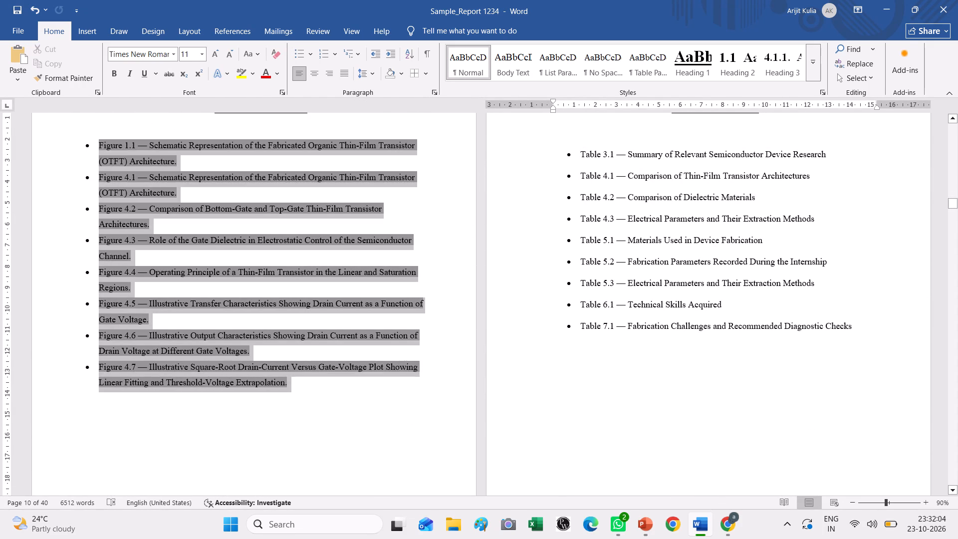
drag(99, 110, 109, 111)
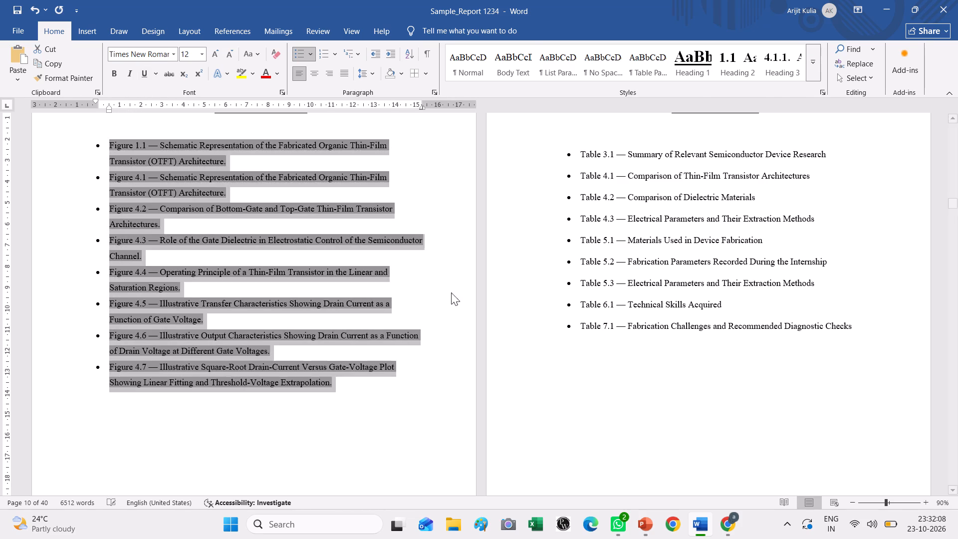
click(521, 365)
scroll(525, 357, down, 3)
scroll(526, 352, up, 4)
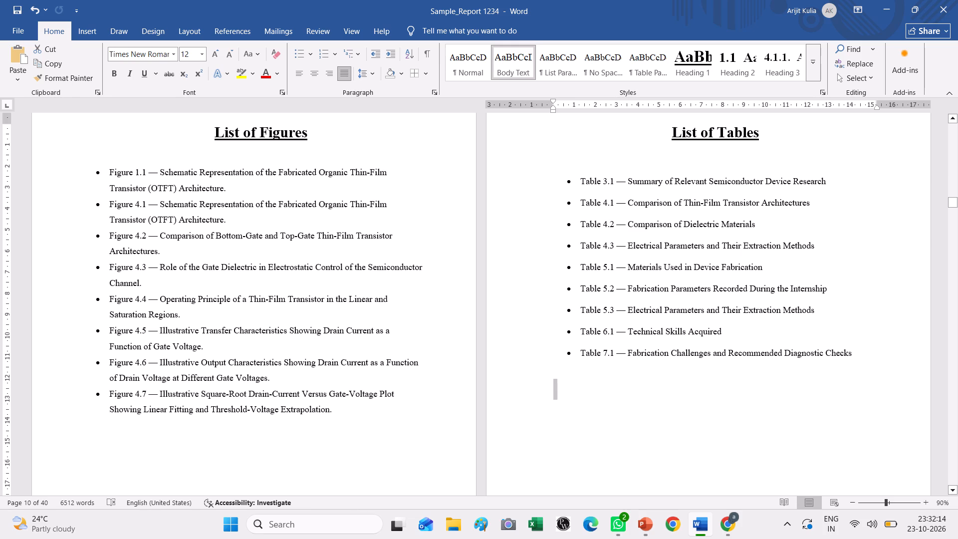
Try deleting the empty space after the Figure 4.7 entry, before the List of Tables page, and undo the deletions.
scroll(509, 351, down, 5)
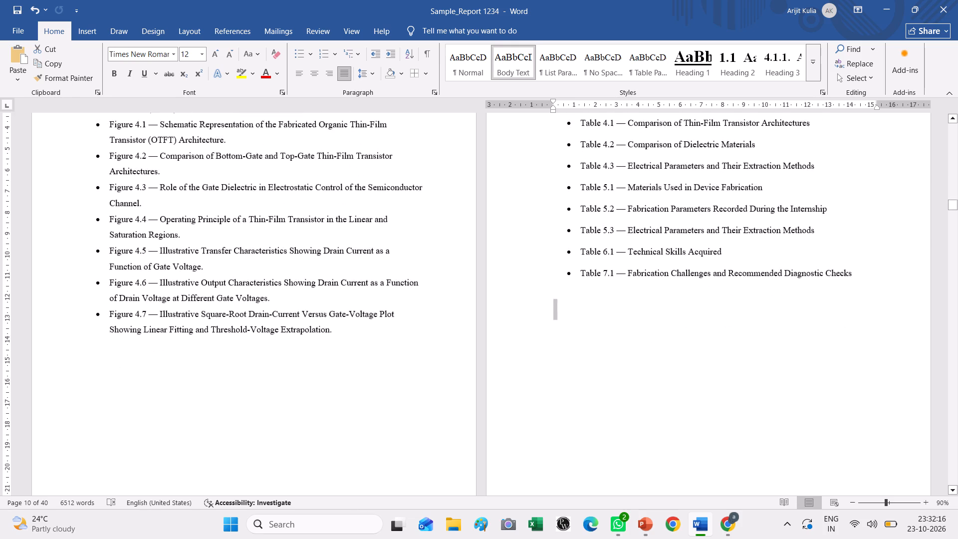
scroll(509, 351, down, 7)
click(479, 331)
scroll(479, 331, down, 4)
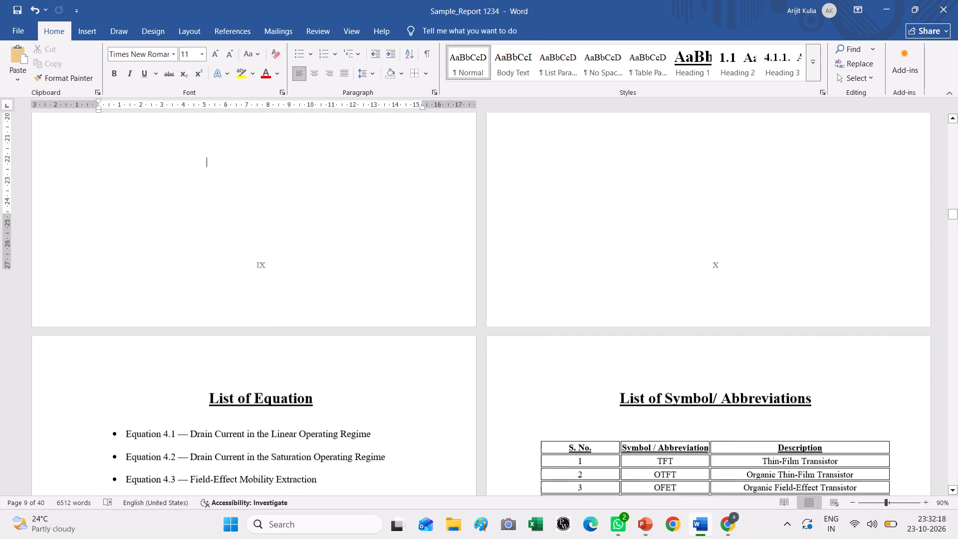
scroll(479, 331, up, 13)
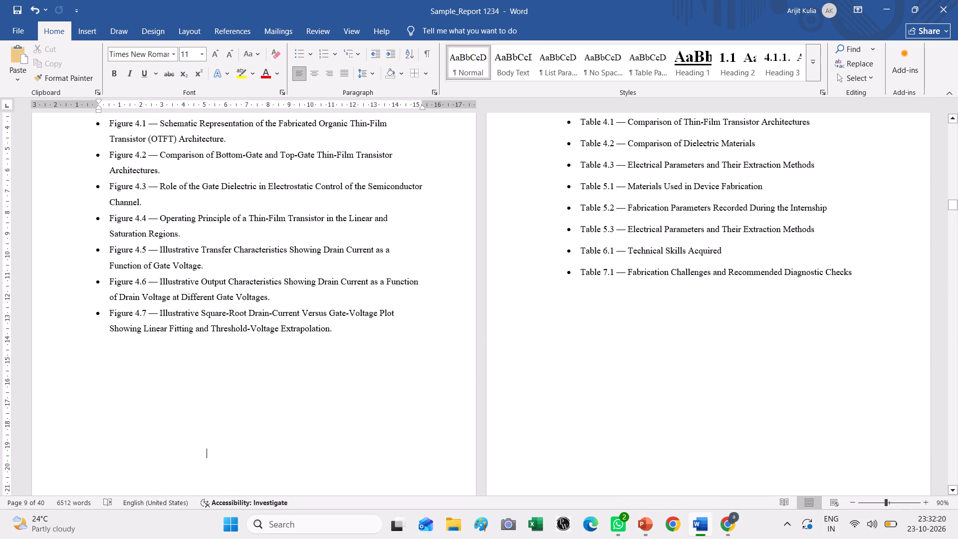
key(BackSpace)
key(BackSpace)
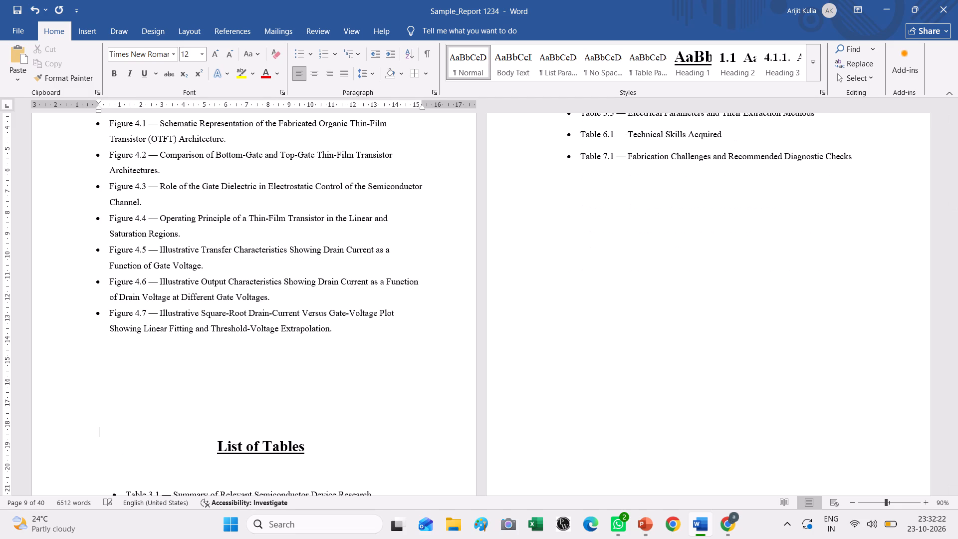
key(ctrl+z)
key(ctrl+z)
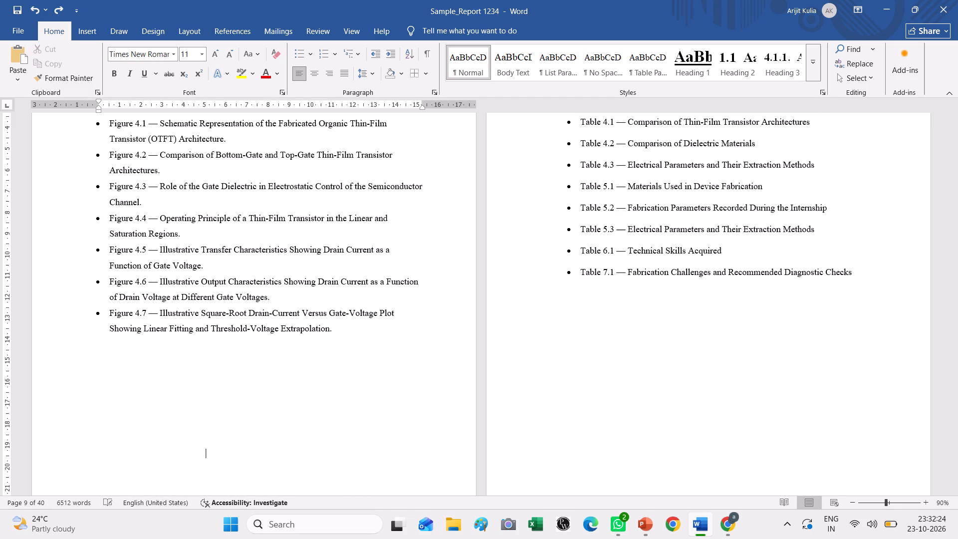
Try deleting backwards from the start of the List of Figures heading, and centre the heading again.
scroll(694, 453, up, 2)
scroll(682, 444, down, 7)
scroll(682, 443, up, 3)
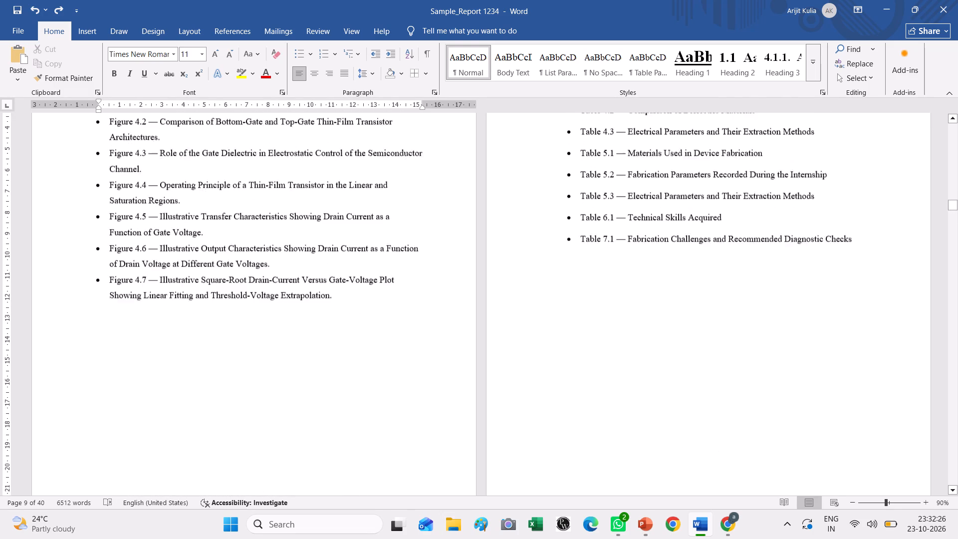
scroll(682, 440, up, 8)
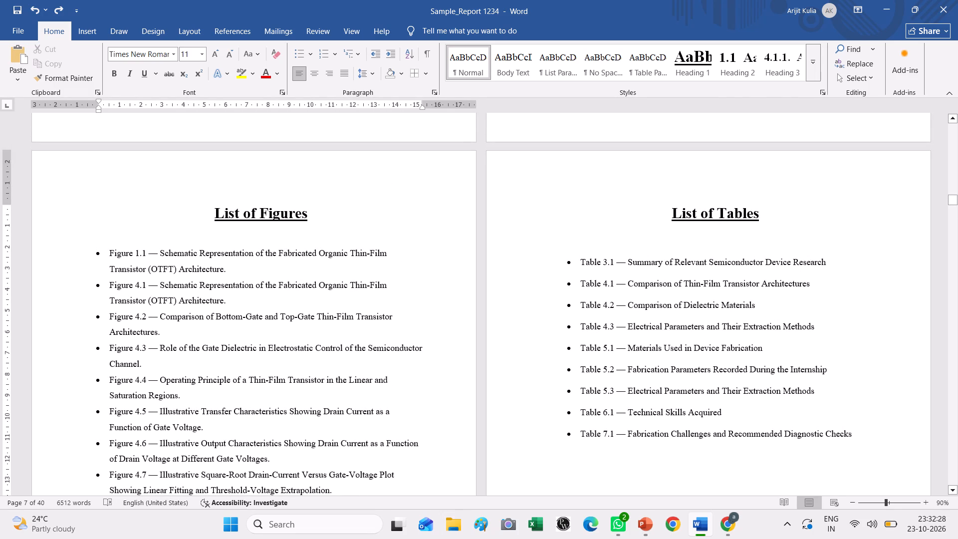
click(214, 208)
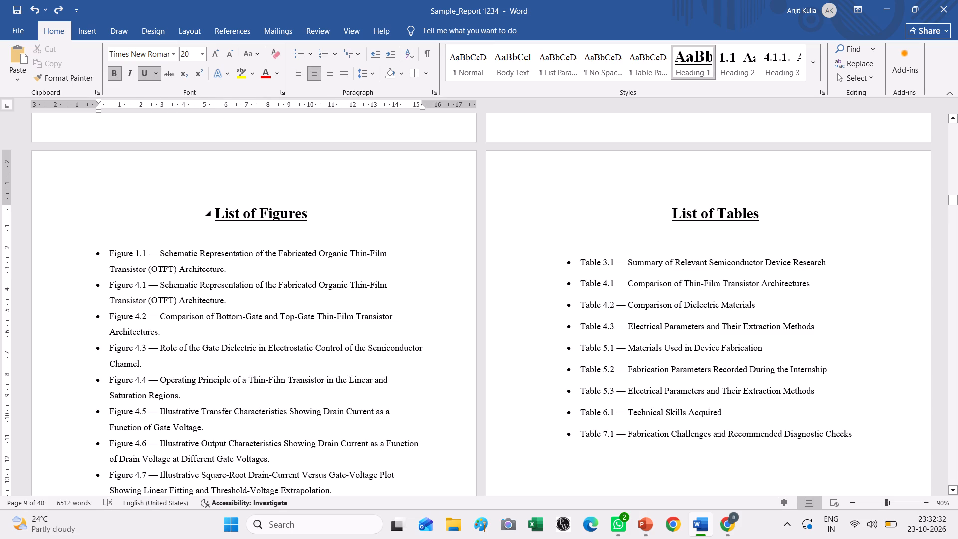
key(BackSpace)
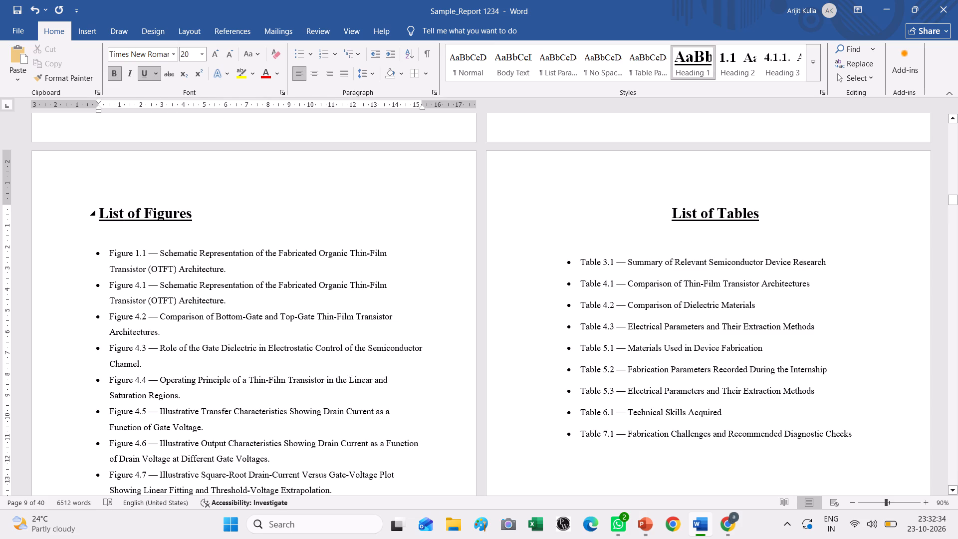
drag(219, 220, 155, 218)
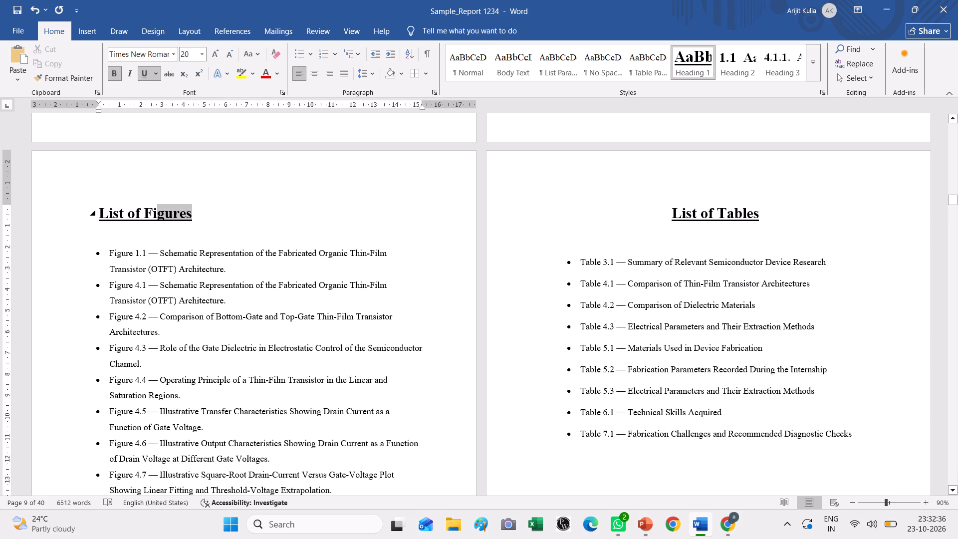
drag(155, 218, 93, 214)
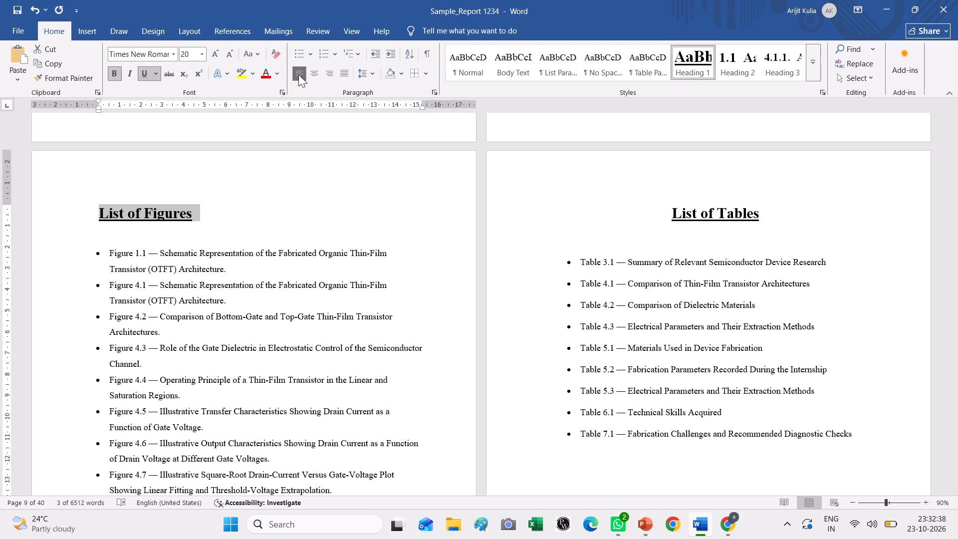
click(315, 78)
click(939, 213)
Review the List of Equation, the List of Symbol/ Abbreviations table, chapters 1 and 2, and the start of chapter 3.
scroll(720, 245, down, 6)
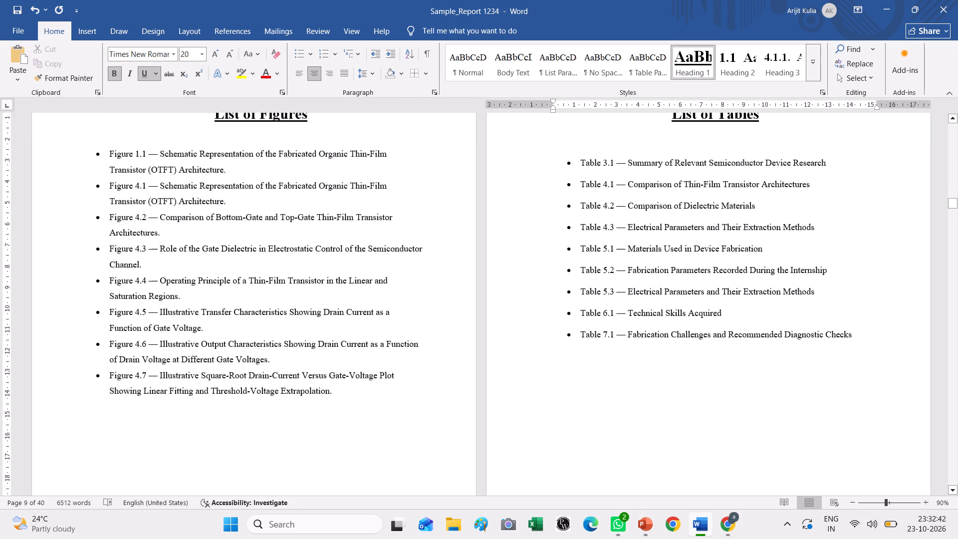
scroll(718, 248, down, 18)
scroll(717, 255, down, 3)
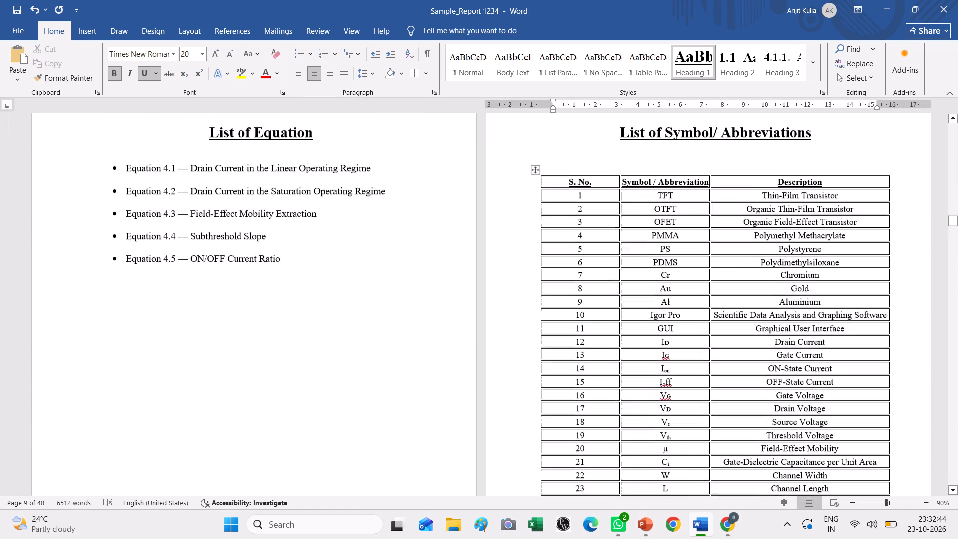
scroll(714, 259, down, 18)
scroll(713, 269, up, 1)
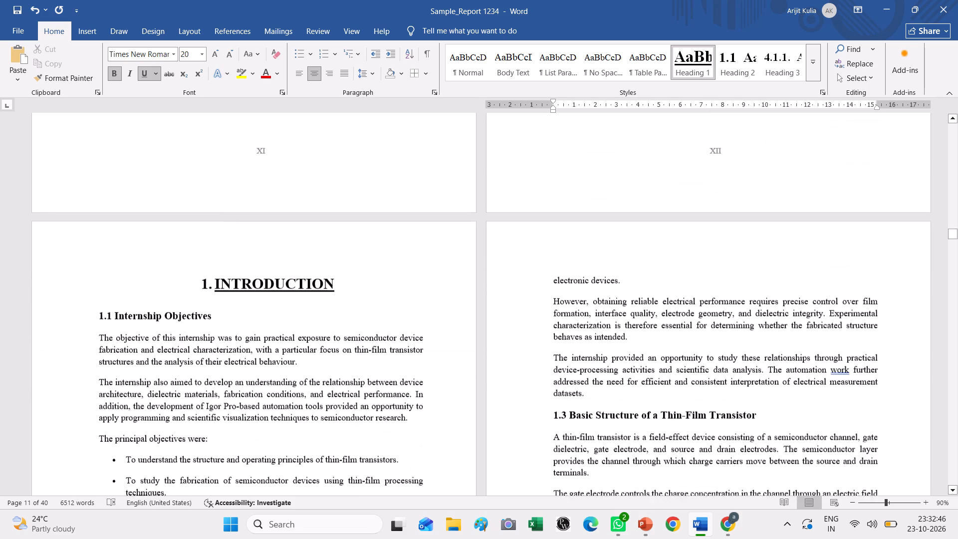
scroll(713, 269, down, 7)
scroll(712, 271, down, 20)
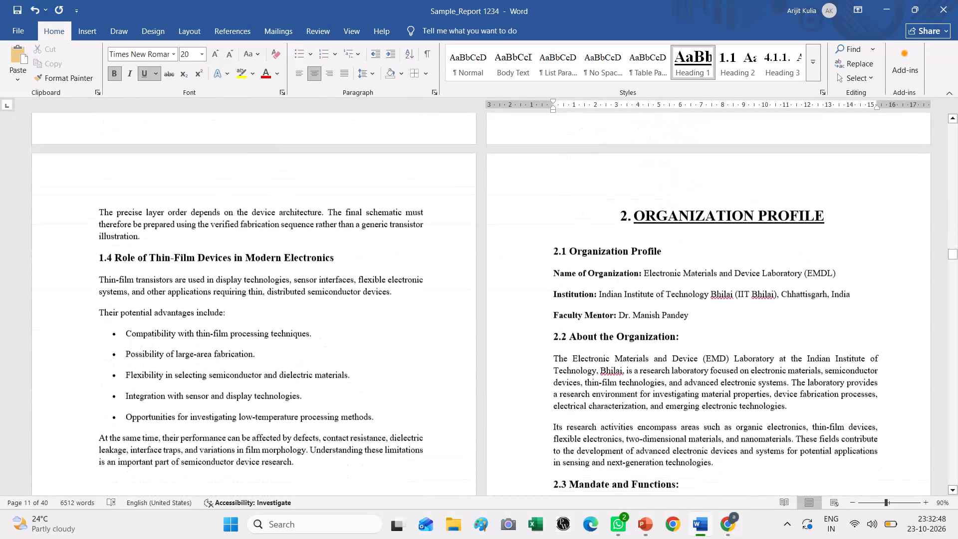
scroll(709, 271, down, 20)
scroll(709, 271, down, 18)
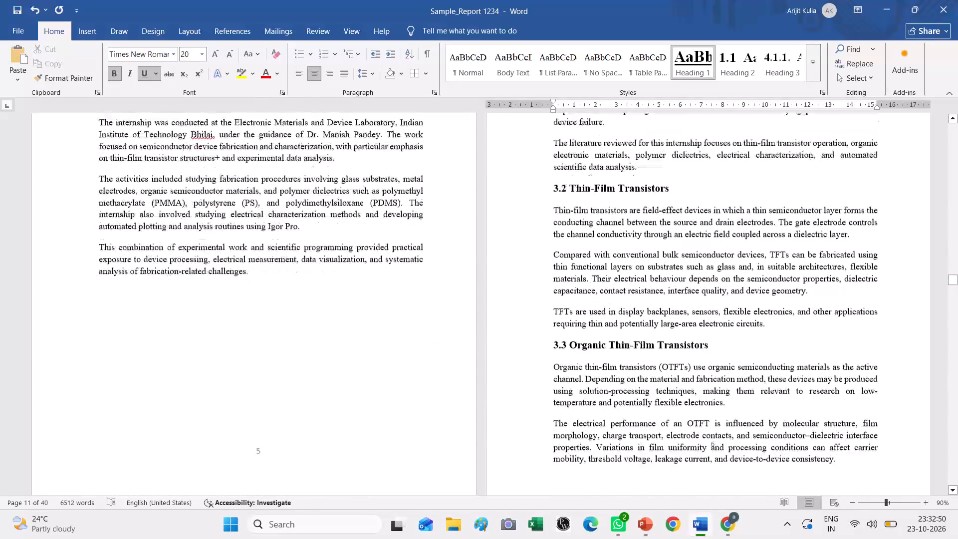
Check the rest of chapter 3 and chapter 4's figures, equations and tables, through to the Internship Work Description chapter.
scroll(705, 269, down, 16)
scroll(705, 268, down, 15)
scroll(705, 268, down, 14)
scroll(705, 268, down, 20)
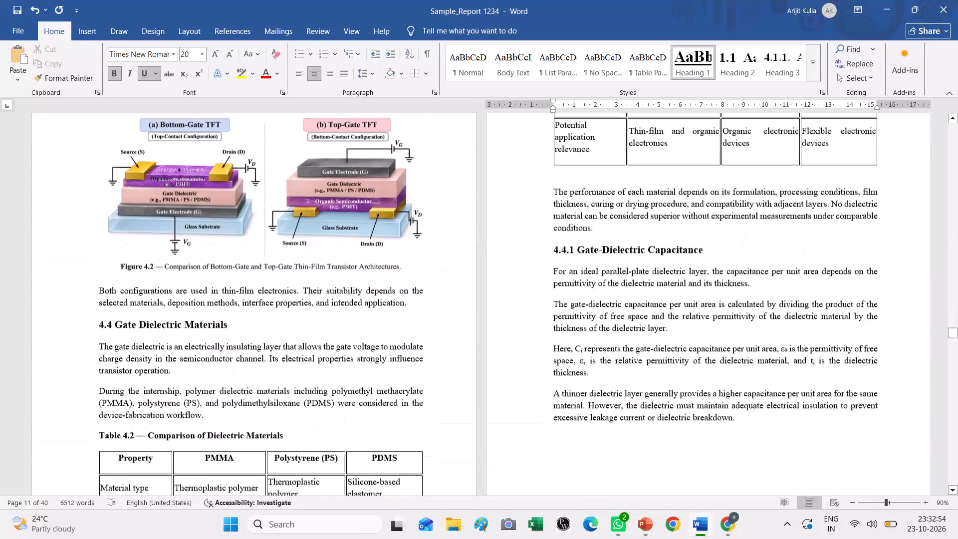
scroll(704, 268, down, 13)
scroll(704, 268, down, 10)
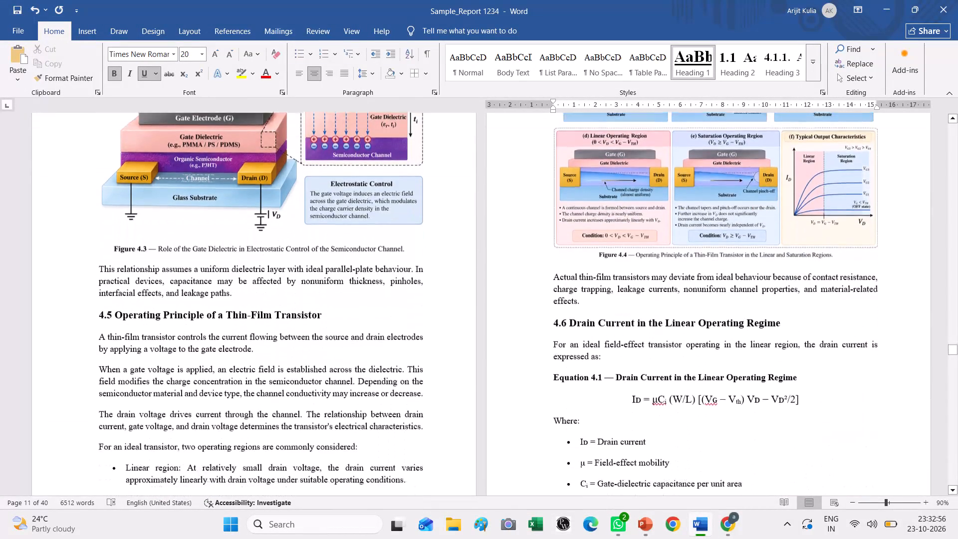
scroll(702, 266, down, 18)
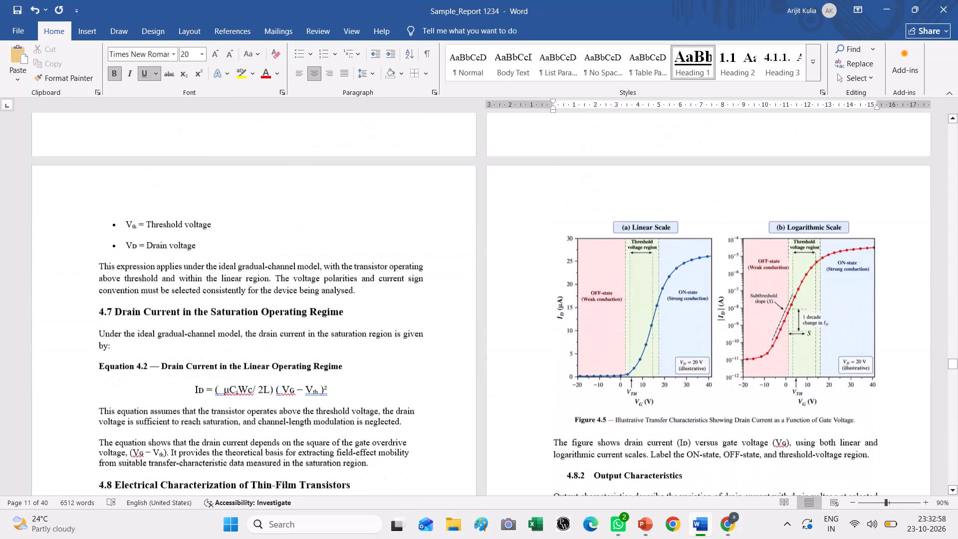
scroll(702, 267, down, 19)
scroll(702, 267, down, 6)
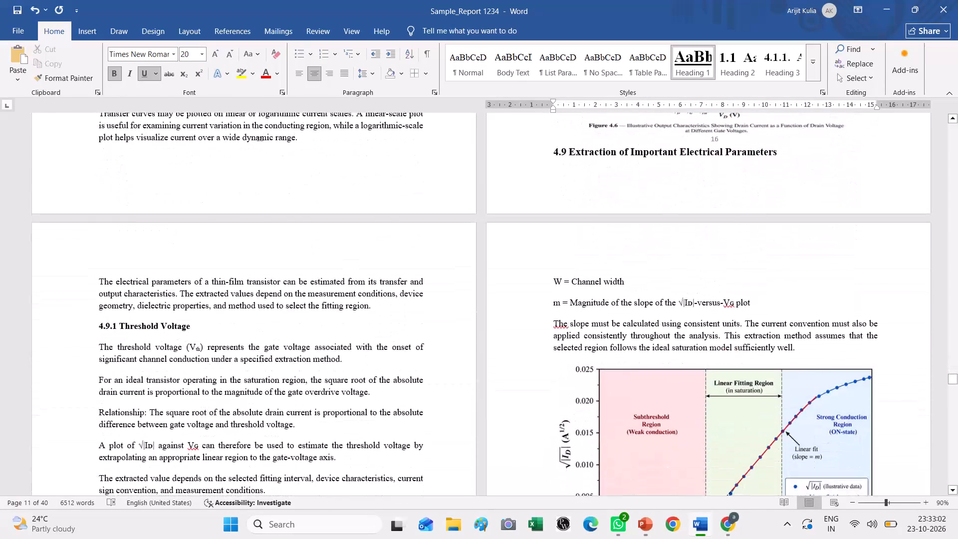
scroll(702, 267, down, 10)
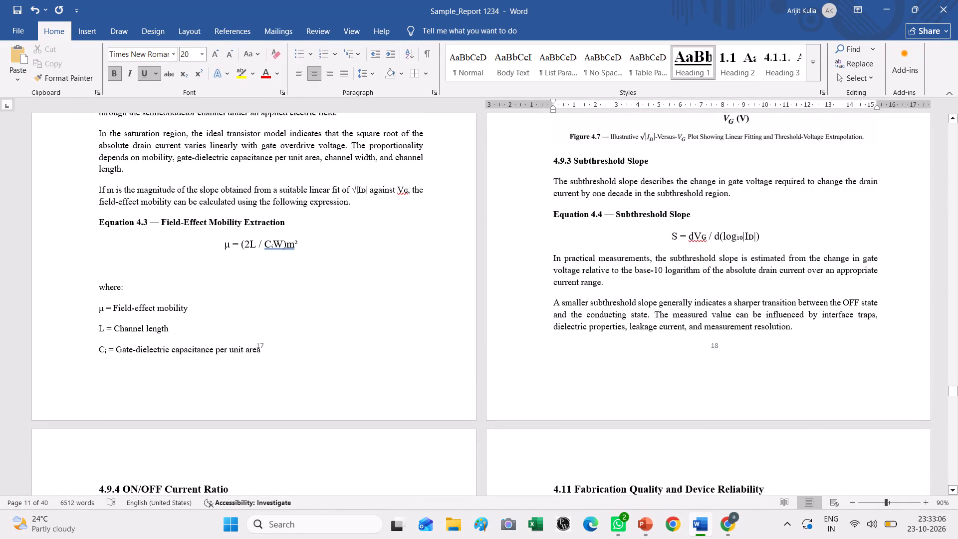
scroll(672, 266, down, 1)
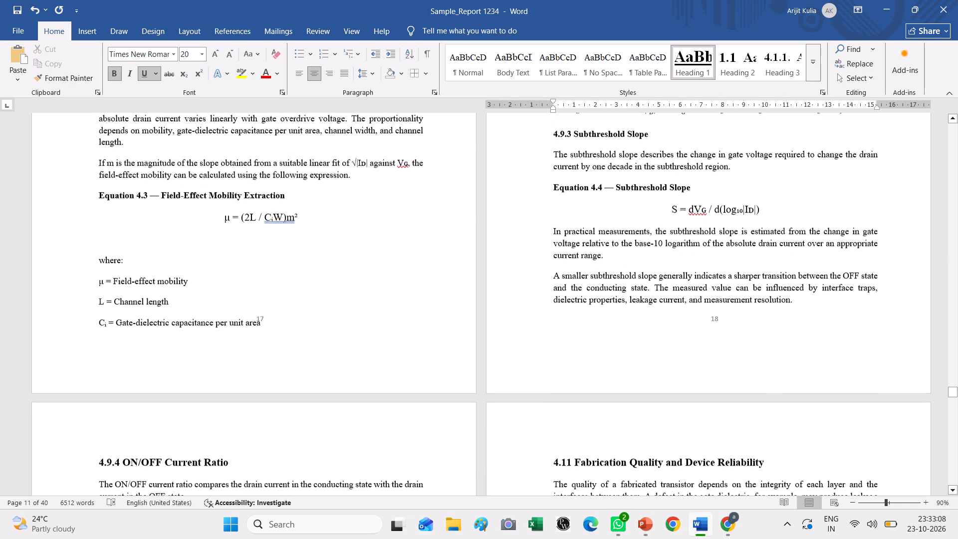
scroll(672, 266, up, 4)
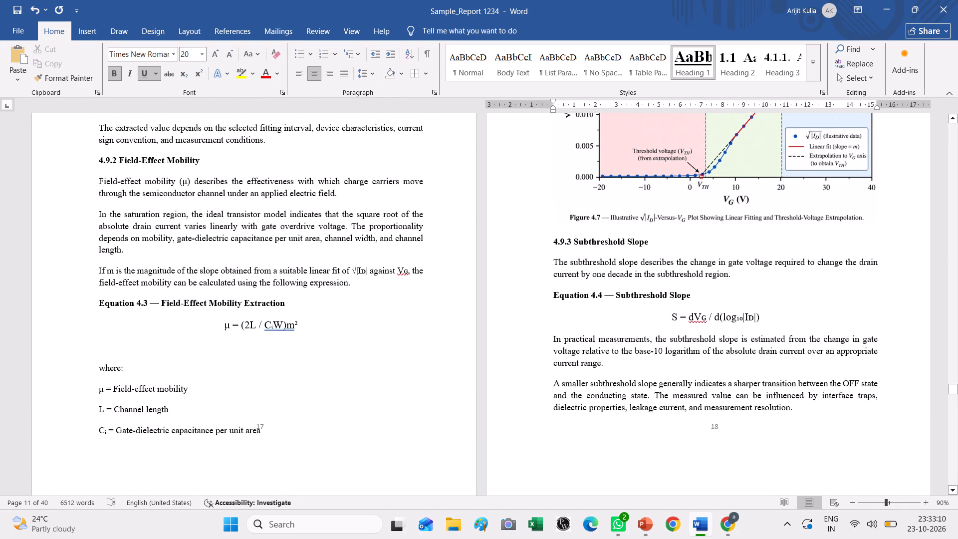
scroll(671, 263, down, 14)
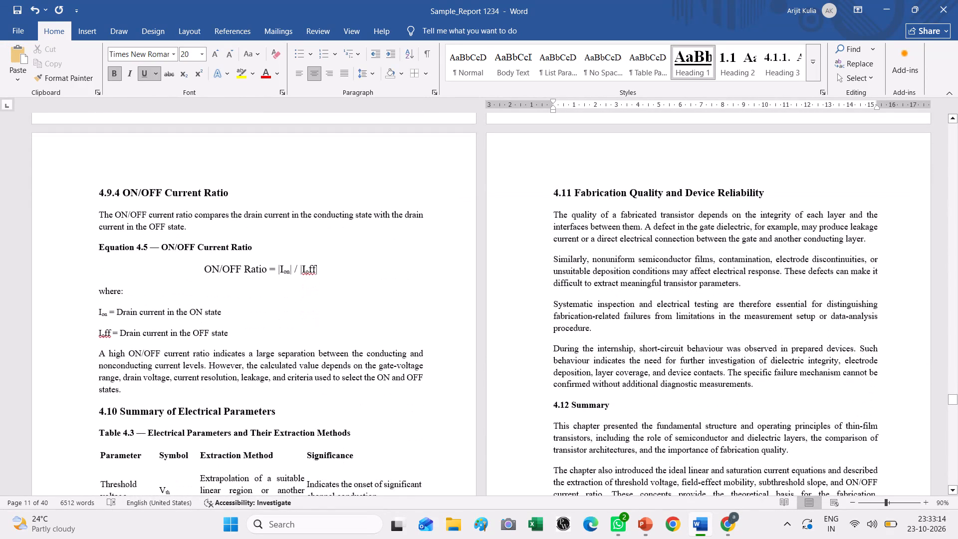
scroll(668, 263, down, 13)
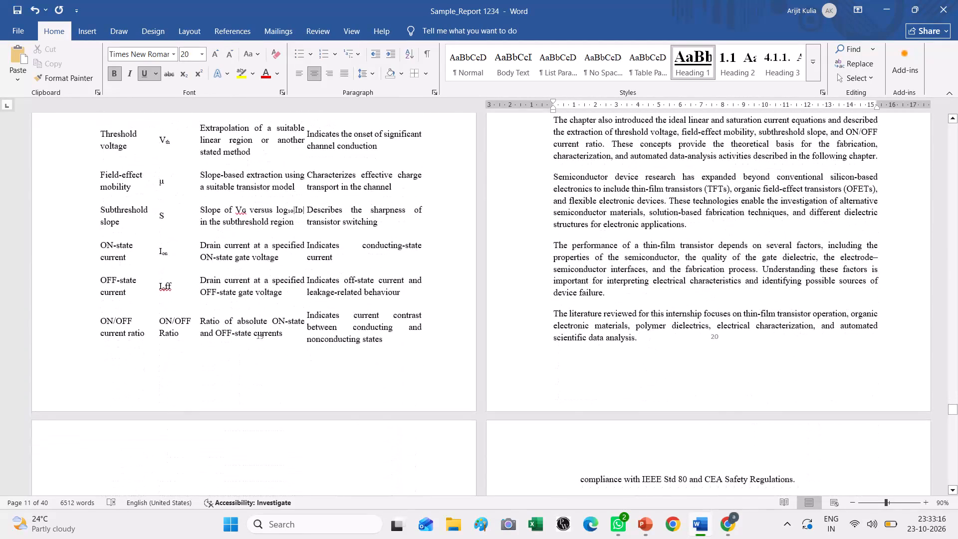
scroll(667, 262, up, 14)
scroll(661, 261, down, 6)
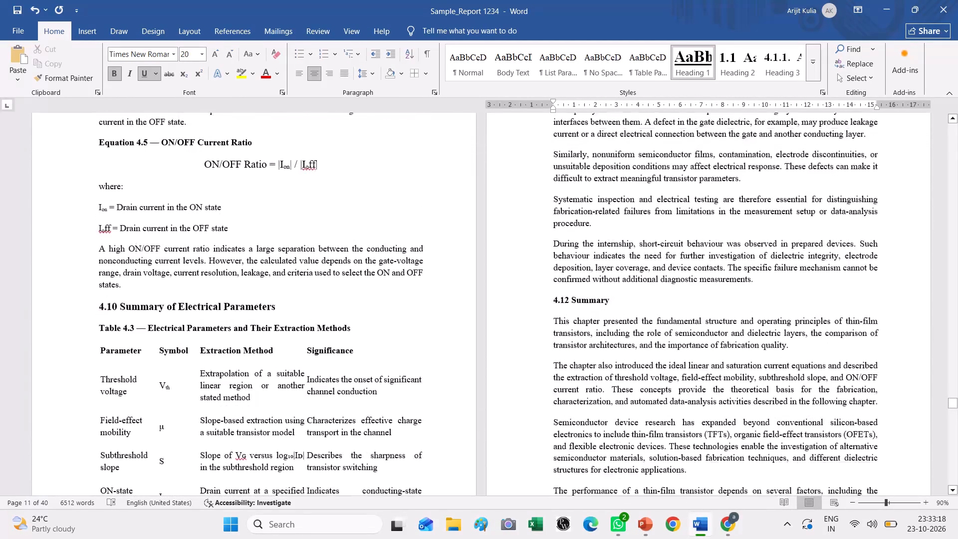
scroll(661, 262, down, 16)
scroll(659, 261, down, 5)
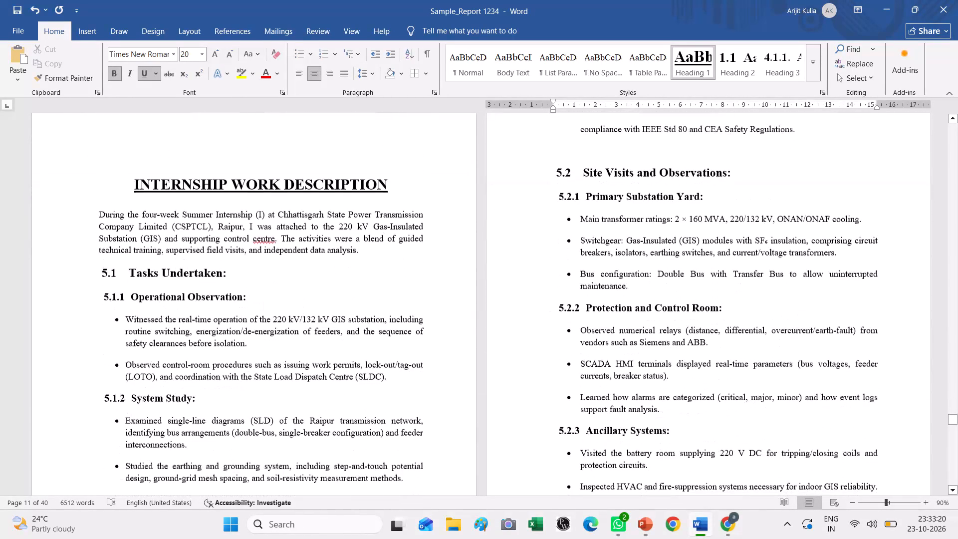
scroll(659, 261, down, 1)
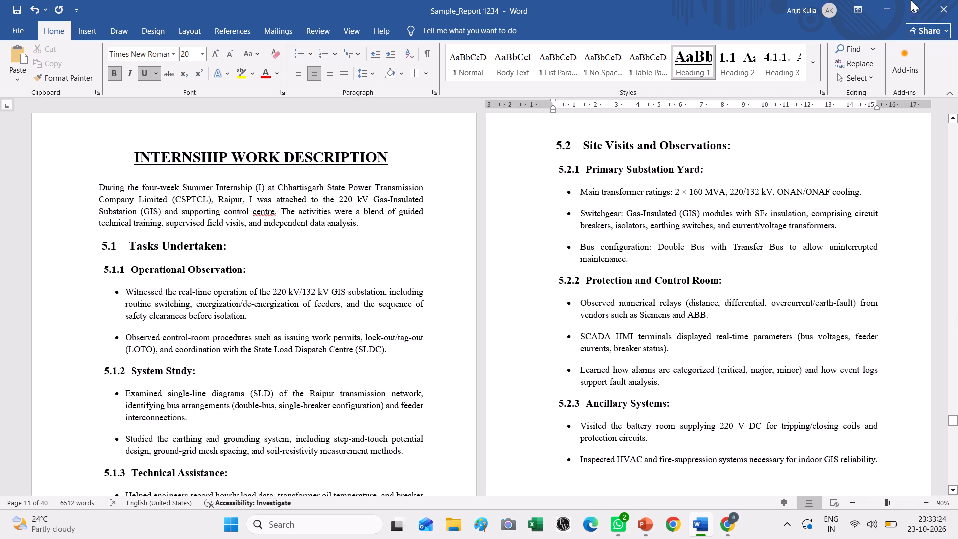
Review the Internship Work Description chapter, from Tasks Undertaken through Data Collection and Analysis.
scroll(661, 326, down, 4)
scroll(661, 326, up, 4)
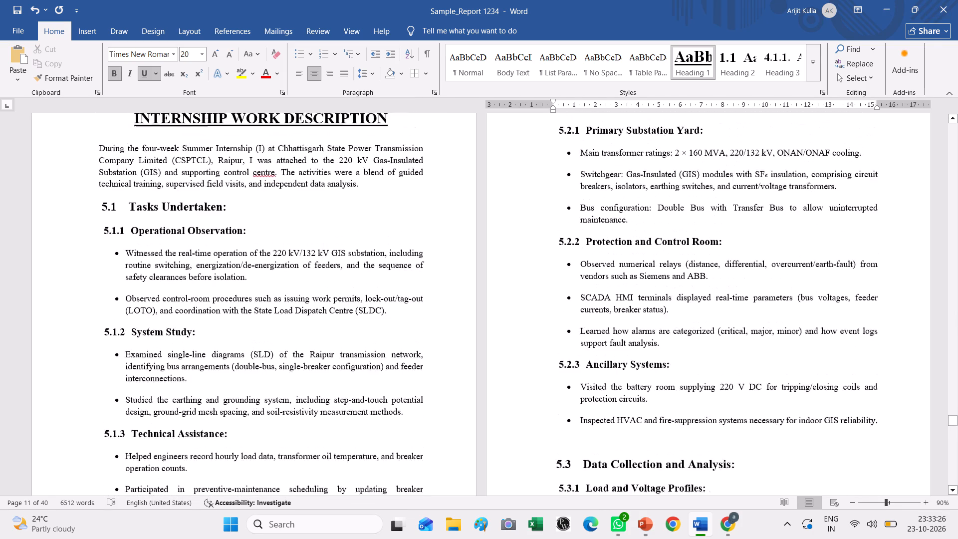
scroll(661, 326, down, 5)
scroll(664, 331, down, 17)
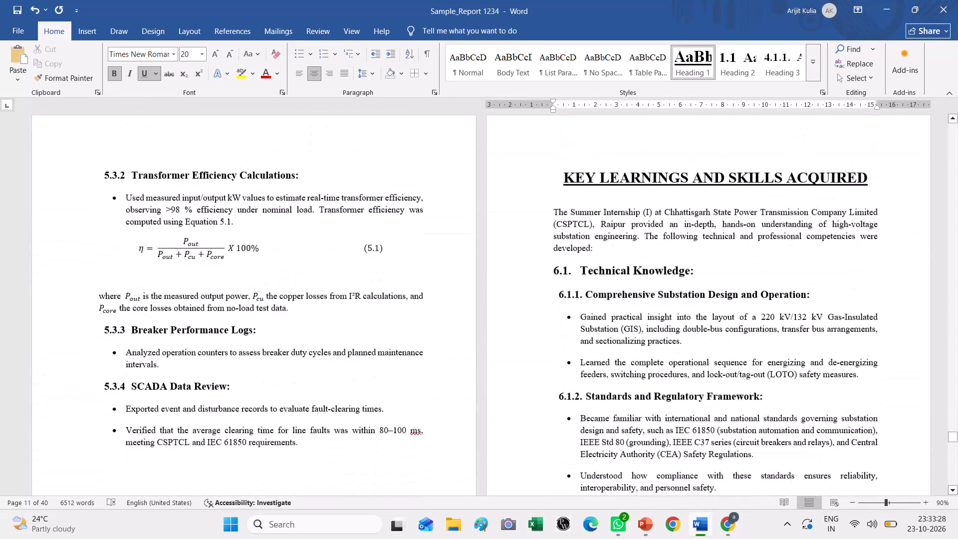
scroll(666, 337, down, 5)
scroll(671, 334, up, 20)
scroll(671, 334, up, 4)
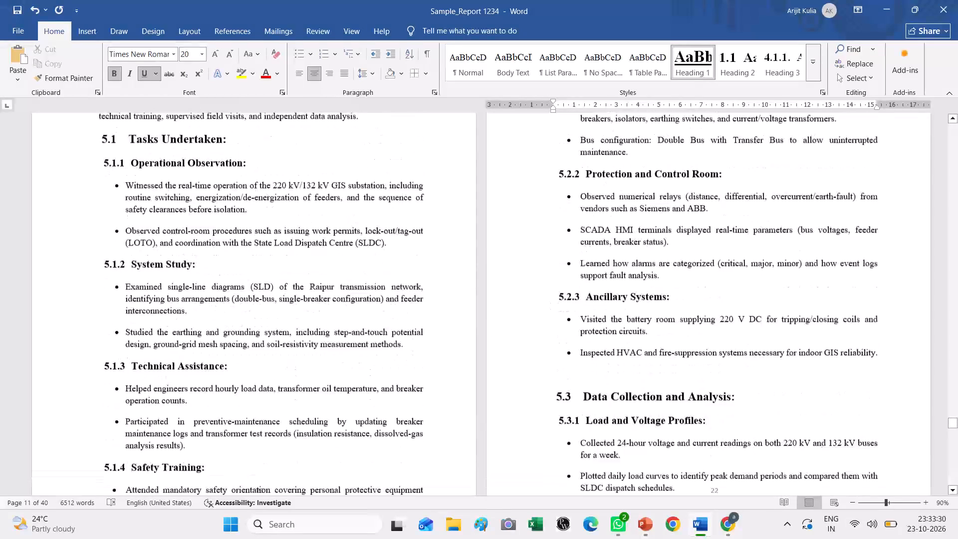
scroll(666, 311, up, 12)
scroll(666, 311, down, 11)
scroll(665, 317, up, 2)
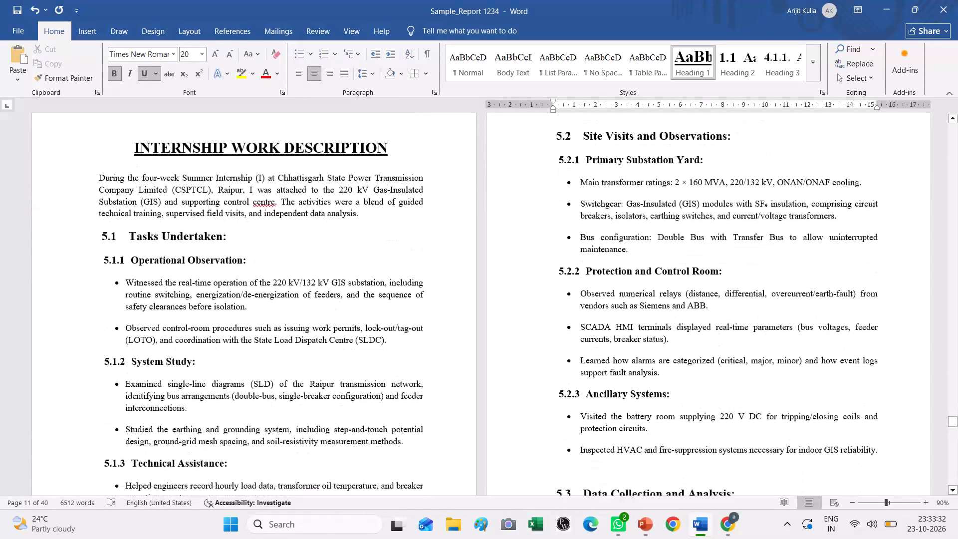
scroll(665, 317, up, 2)
Check the end of the report, covering chapters 6 and 7, Conclusion and Future Scope, and the References list.
drag(954, 425, 957, 444)
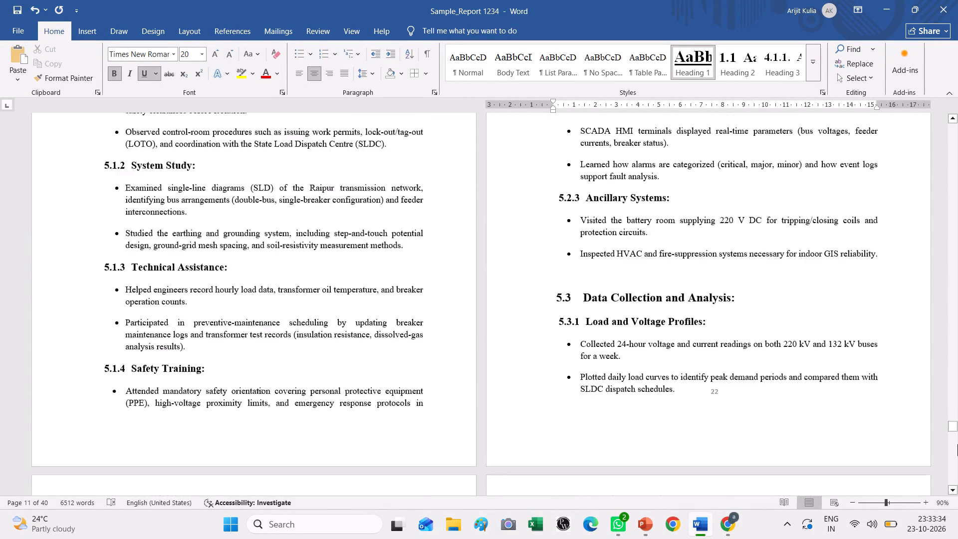
drag(957, 444, 946, 464)
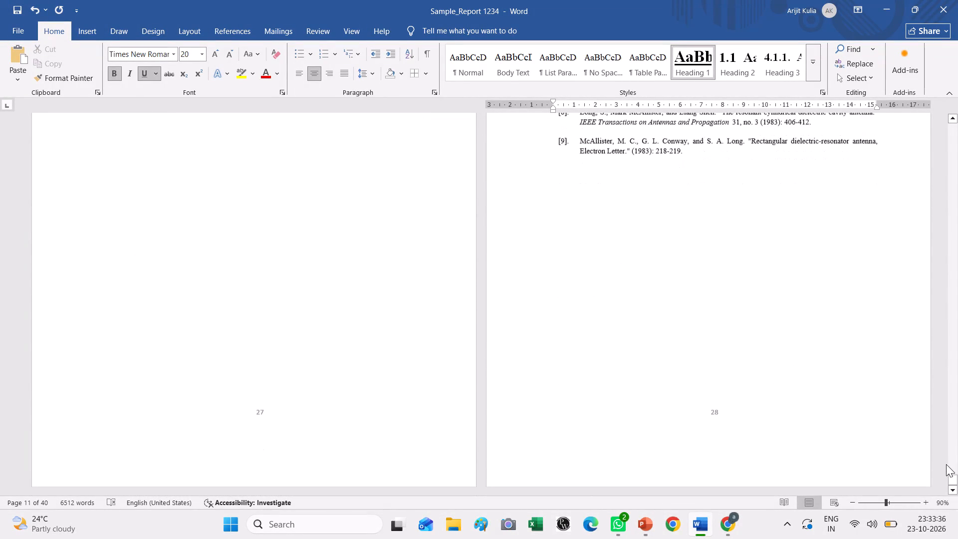
drag(946, 464, 957, 494)
scroll(854, 400, up, 7)
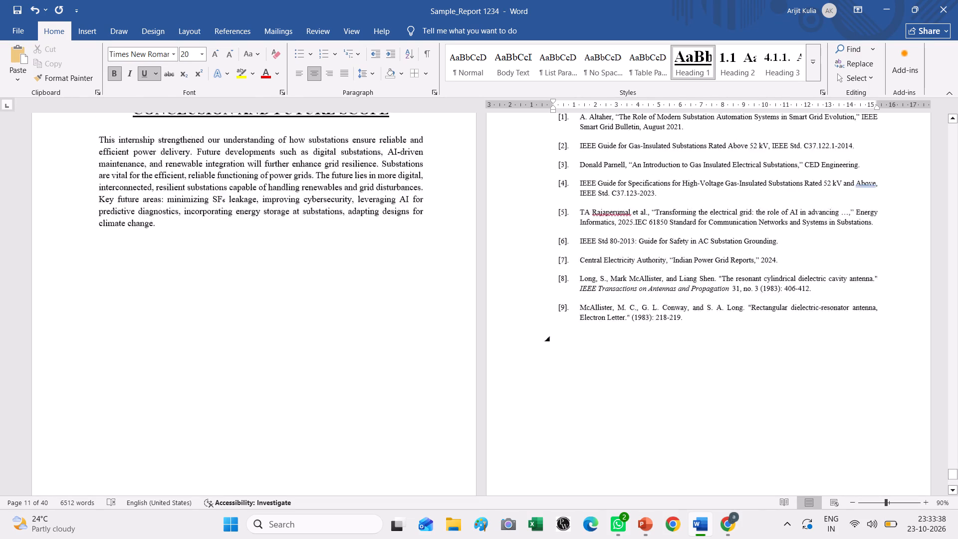
scroll(853, 400, up, 11)
scroll(853, 401, up, 12)
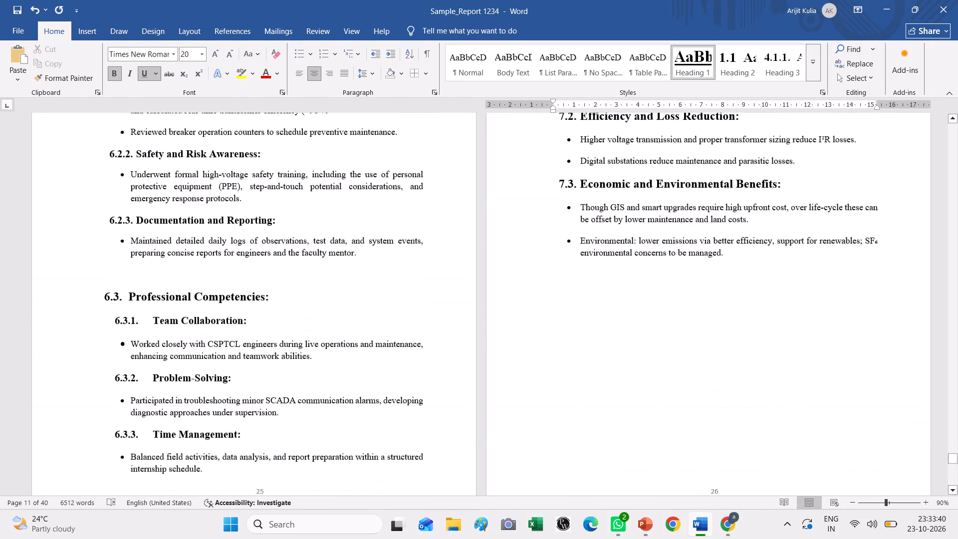
scroll(853, 401, up, 12)
scroll(853, 401, down, 20)
scroll(853, 401, down, 17)
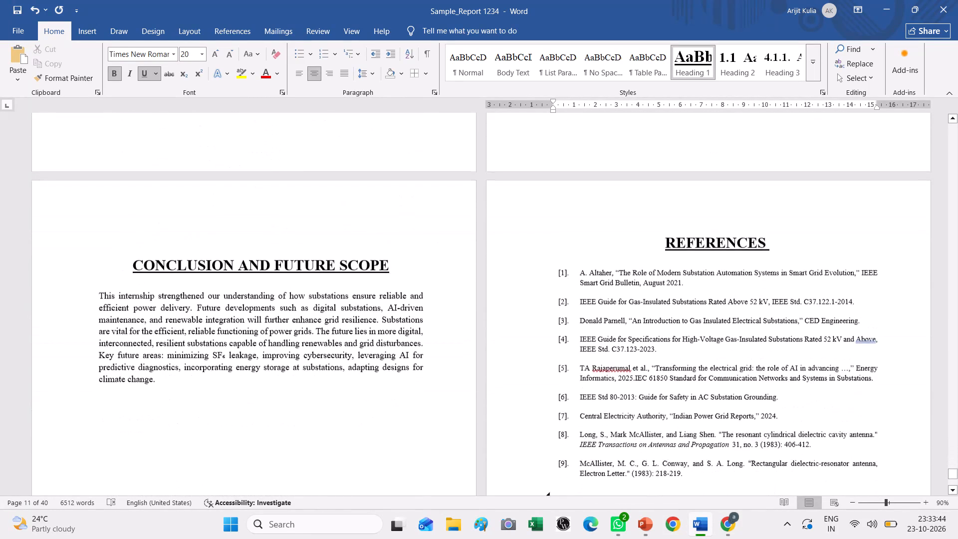
scroll(853, 401, down, 3)
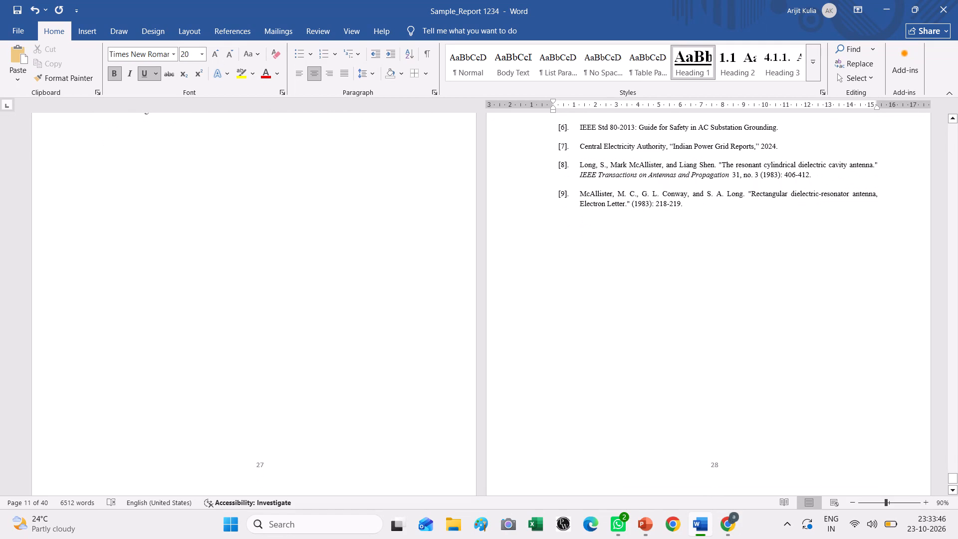
ctrl+scroll(777, 405, up, 3)
scroll(777, 405, down, 9)
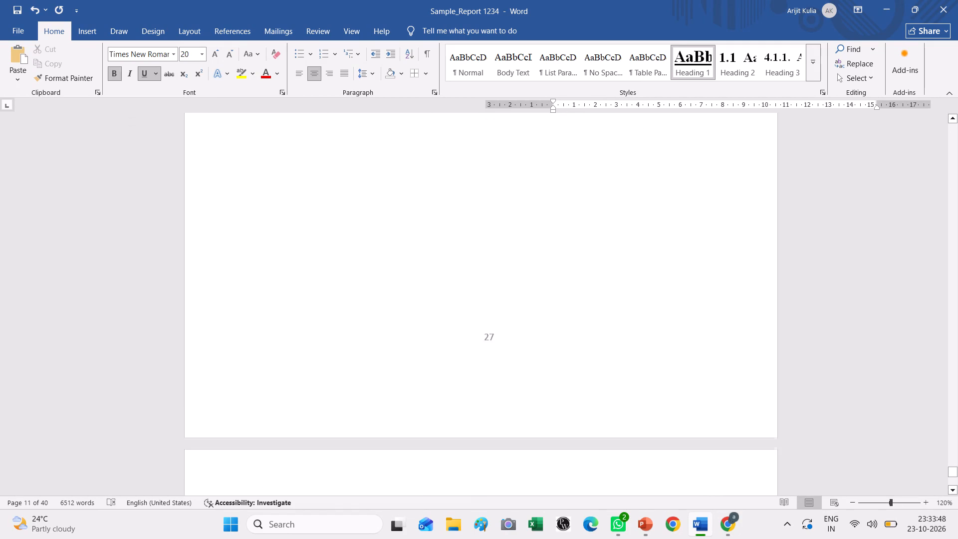
scroll(758, 397, up, 10)
scroll(733, 402, down, 20)
scroll(733, 402, down, 2)
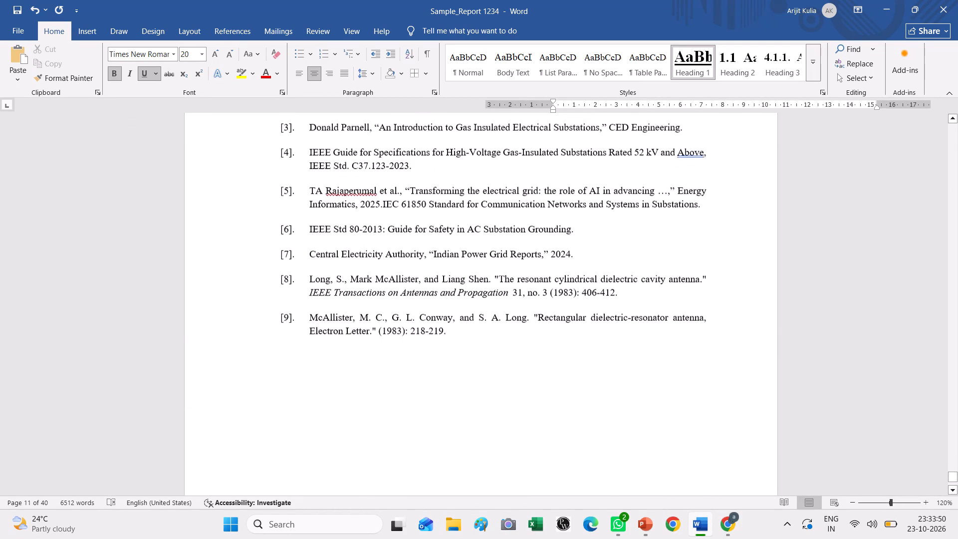
click(728, 394)
scroll(728, 394, down, 11)
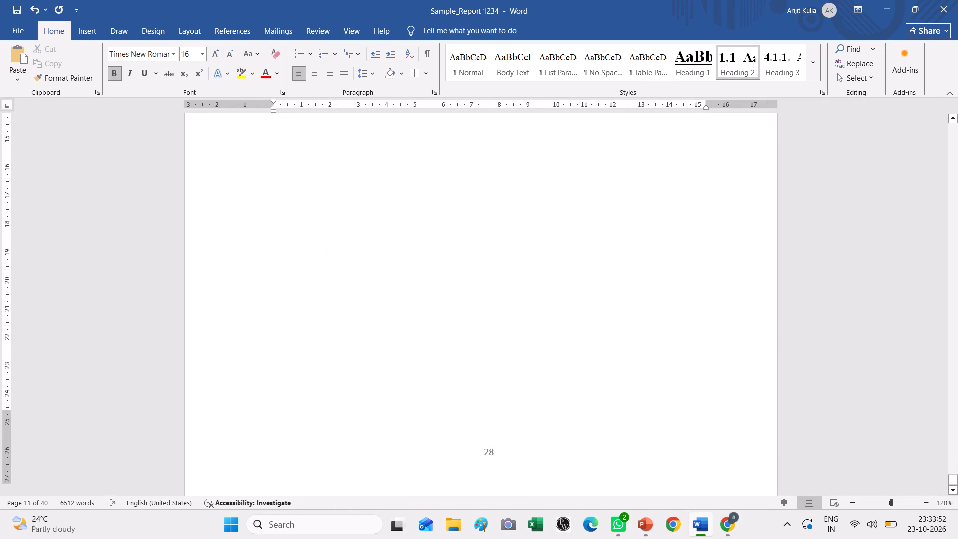
scroll(728, 394, down, 8)
scroll(728, 394, up, 16)
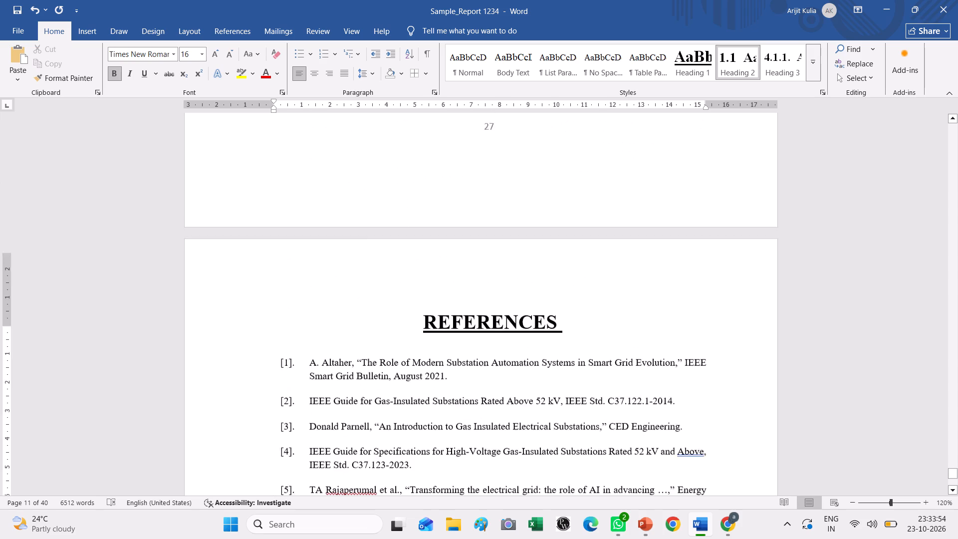
Review the report backwards from the References through chapters 7, 6 and 5 to the end of chapter 4.
scroll(727, 394, up, 20)
scroll(727, 394, up, 14)
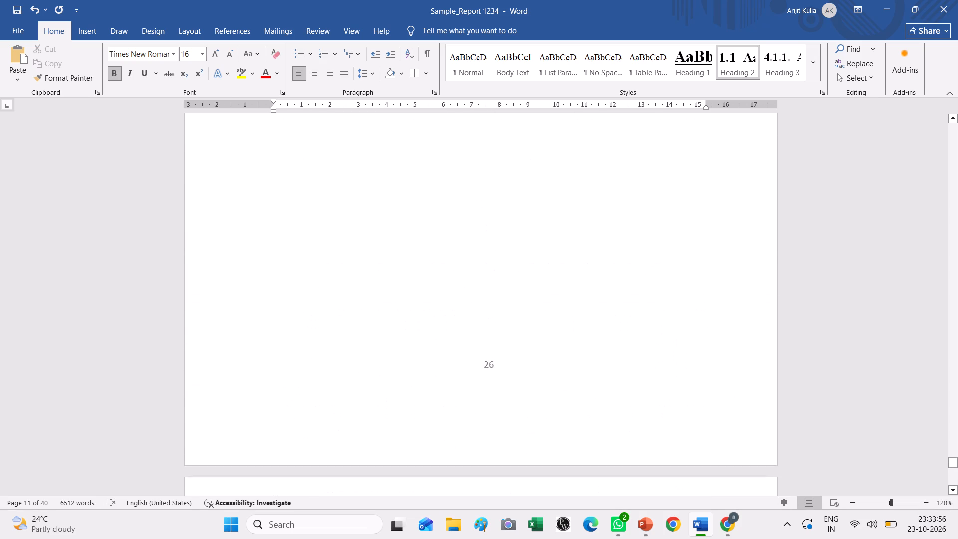
scroll(727, 394, up, 20)
scroll(727, 394, up, 6)
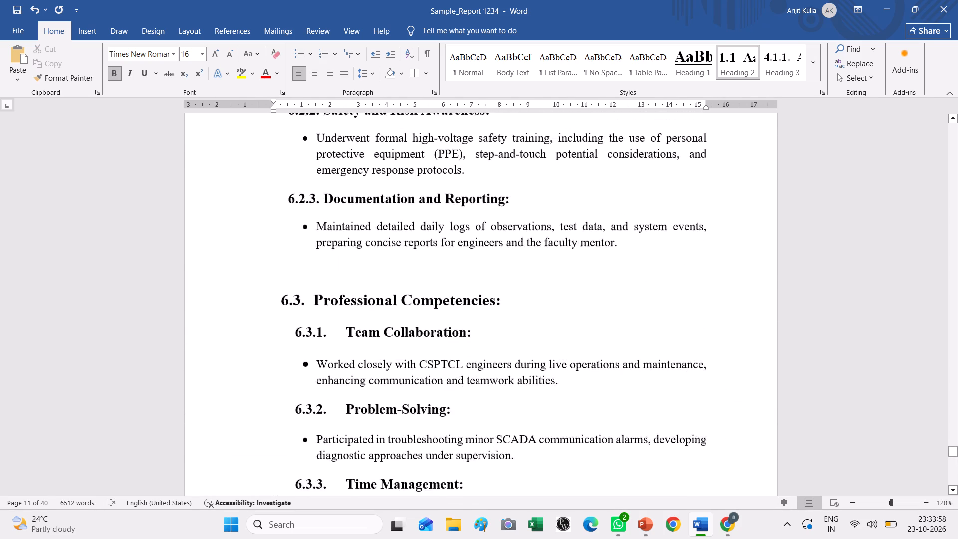
scroll(727, 394, up, 12)
scroll(727, 392, up, 16)
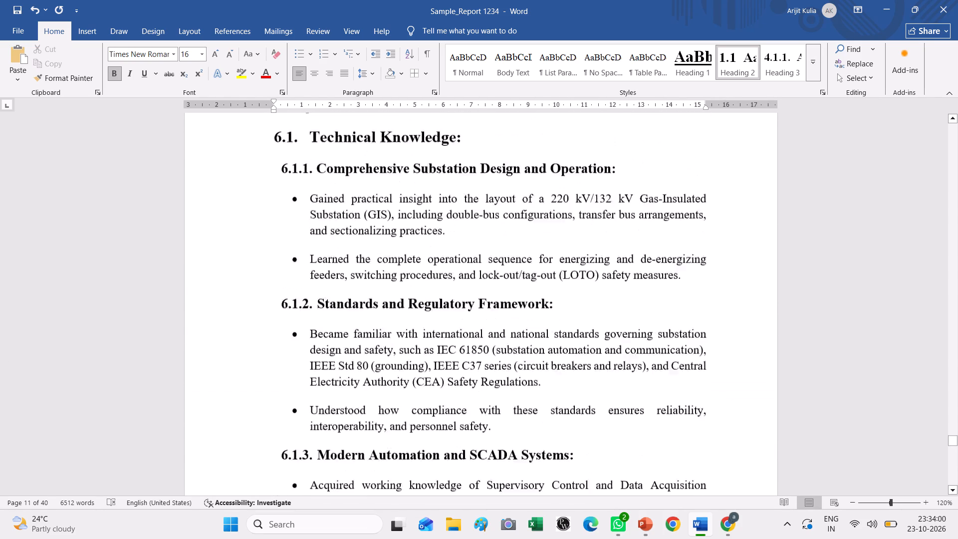
scroll(727, 392, up, 20)
scroll(727, 392, up, 7)
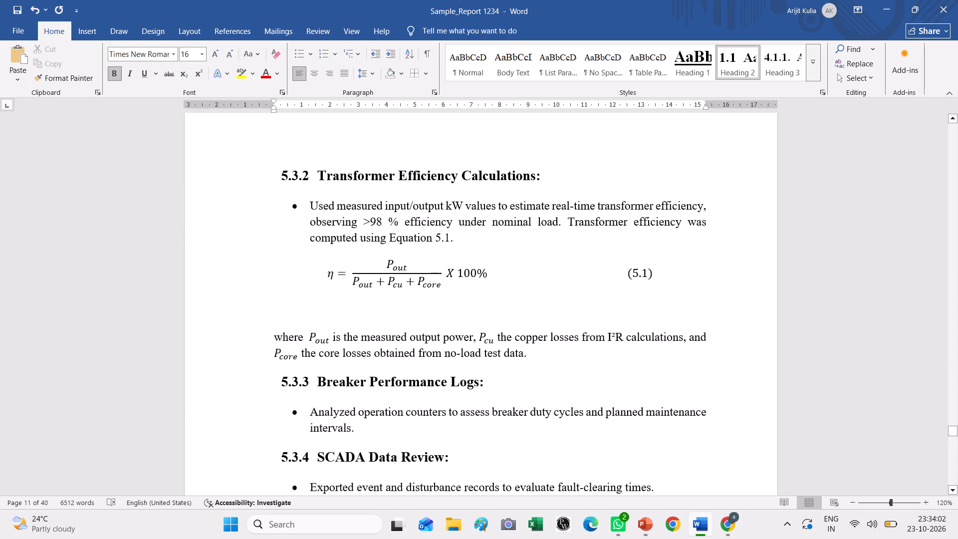
scroll(727, 392, down, 12)
scroll(727, 392, up, 6)
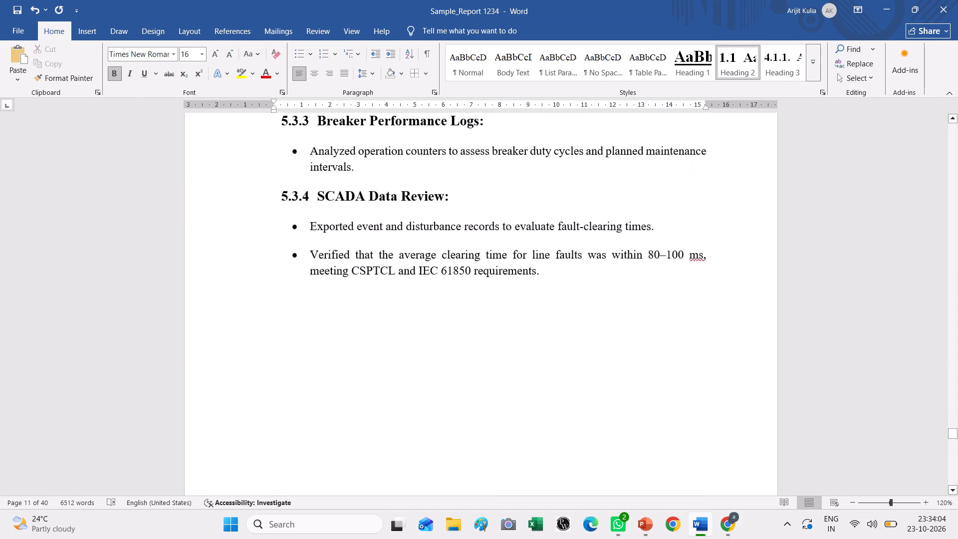
scroll(736, 392, up, 7)
scroll(732, 392, up, 20)
scroll(732, 392, up, 1)
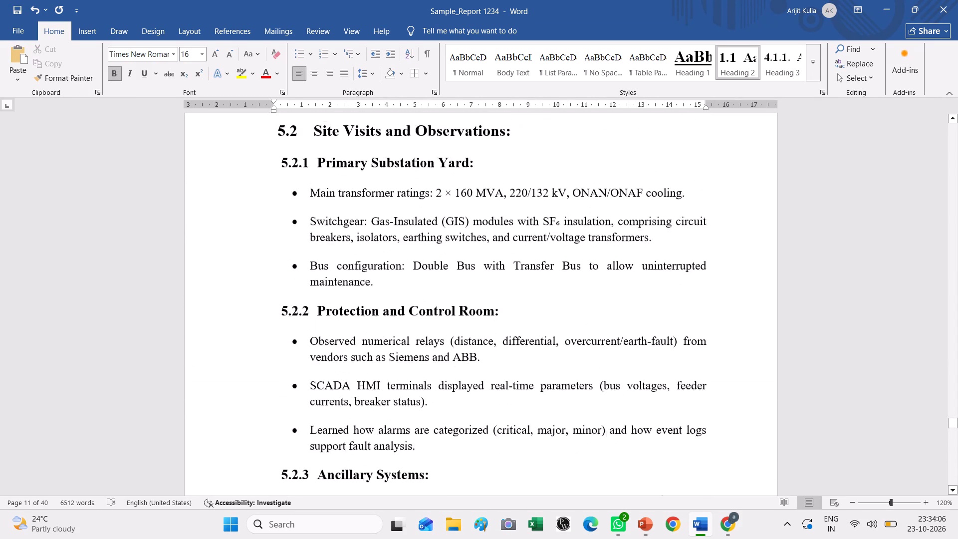
scroll(733, 379, up, 20)
scroll(733, 379, up, 16)
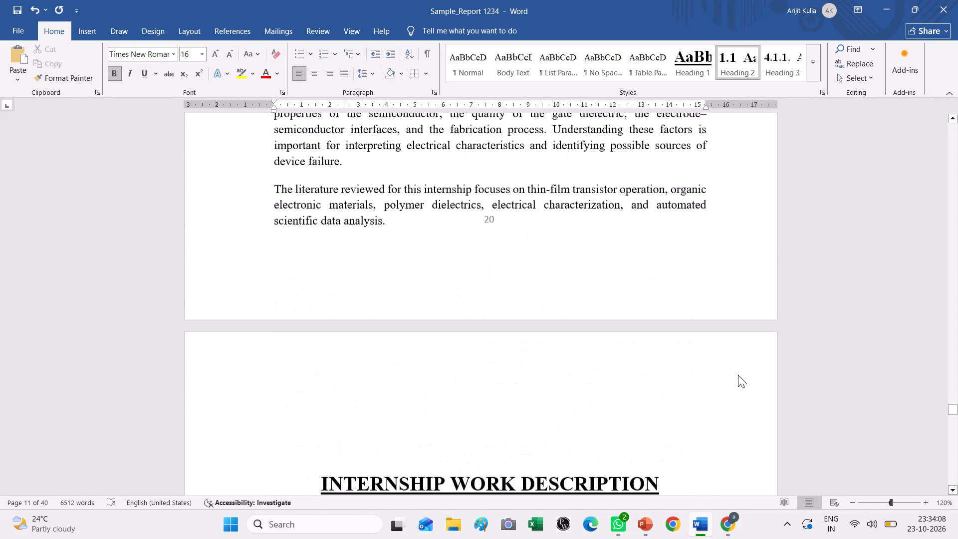
Examine sections 4.10 to 4.12 at the end of chapter 4 and the transition into Internship Work Description.
scroll(738, 375, up, 19)
scroll(738, 375, down, 14)
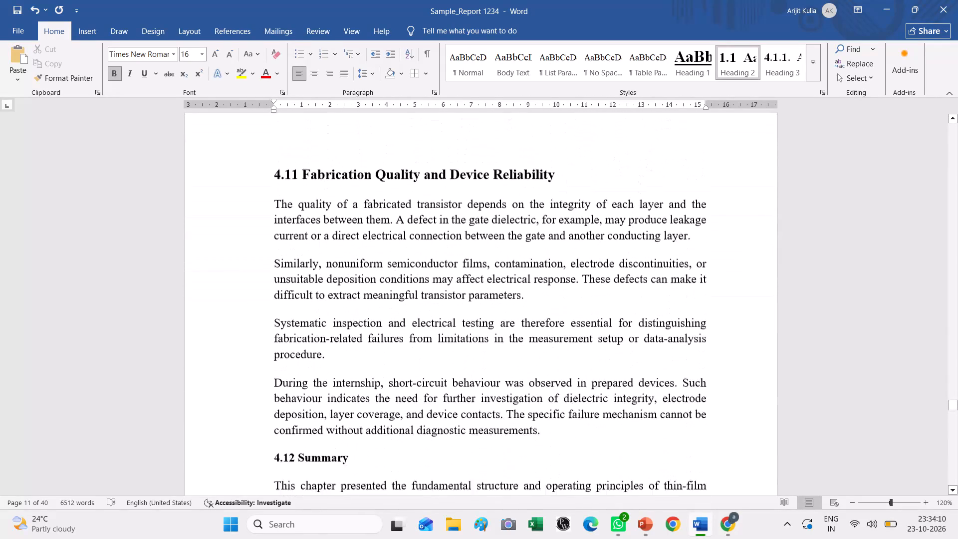
scroll(743, 365, down, 6)
scroll(733, 355, up, 2)
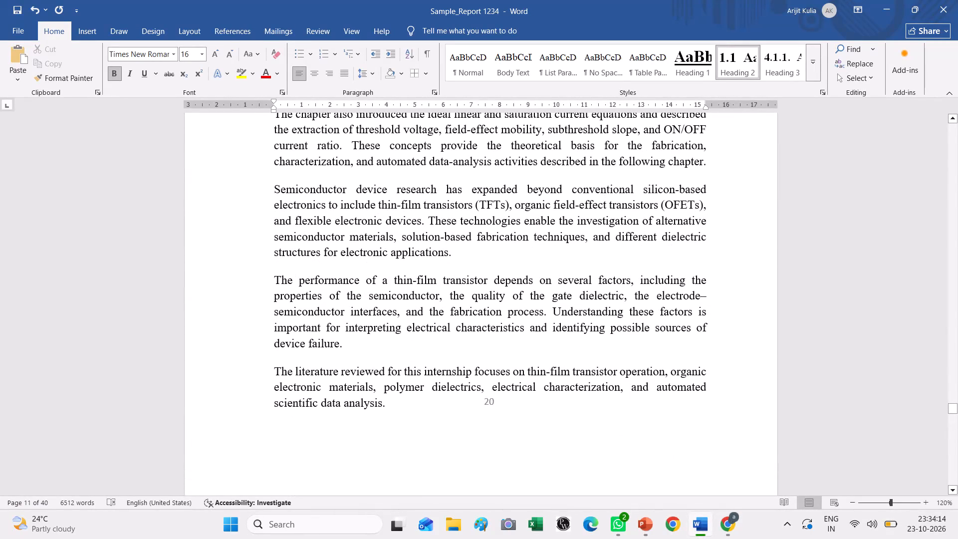
scroll(720, 372, up, 5)
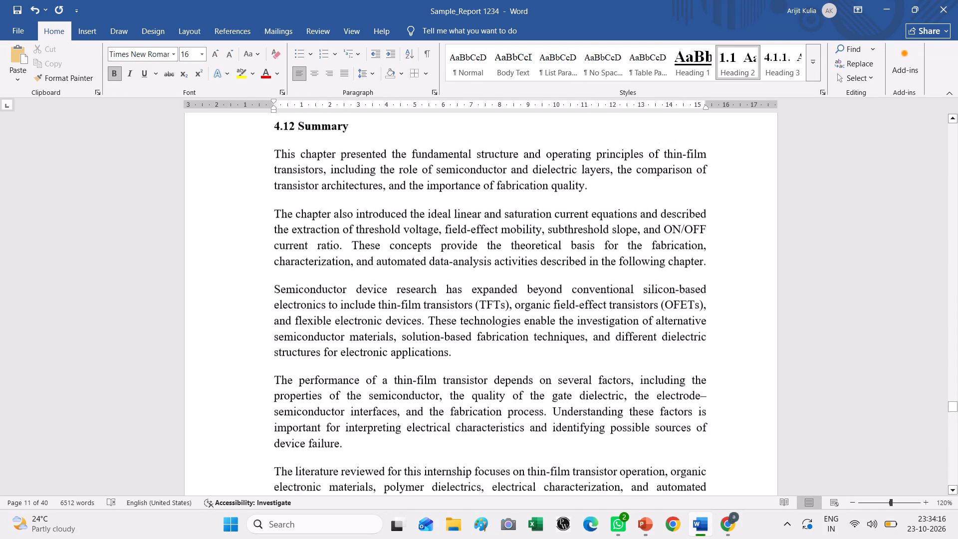
scroll(723, 372, up, 11)
scroll(717, 367, up, 11)
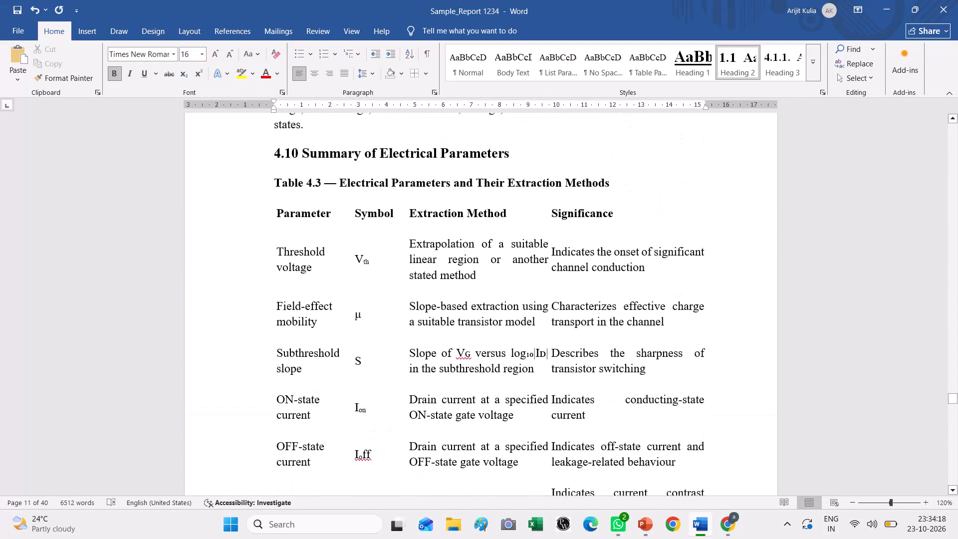
scroll(720, 365, down, 4)
scroll(720, 369, down, 20)
scroll(720, 369, down, 8)
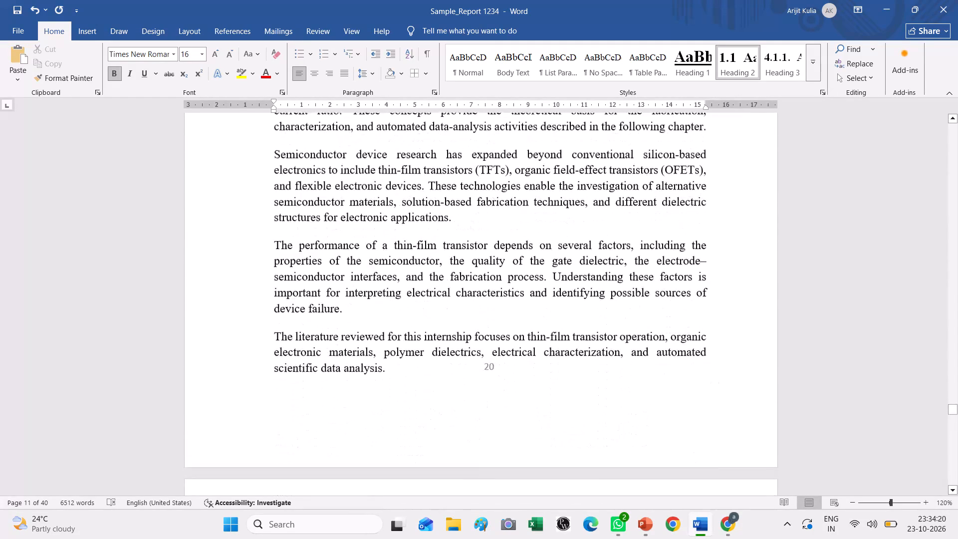
scroll(712, 377, down, 13)
scroll(704, 383, up, 5)
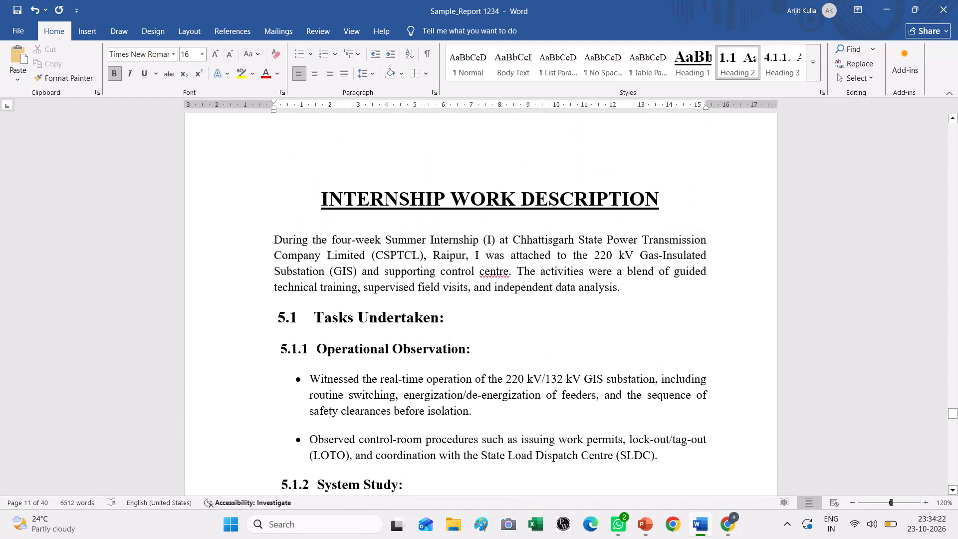
Delete the closing paragraph of 4.12 Summary about the literature reviewed, along with the leftover empty line before the Internship Work Description chapter.
scroll(704, 383, up, 8)
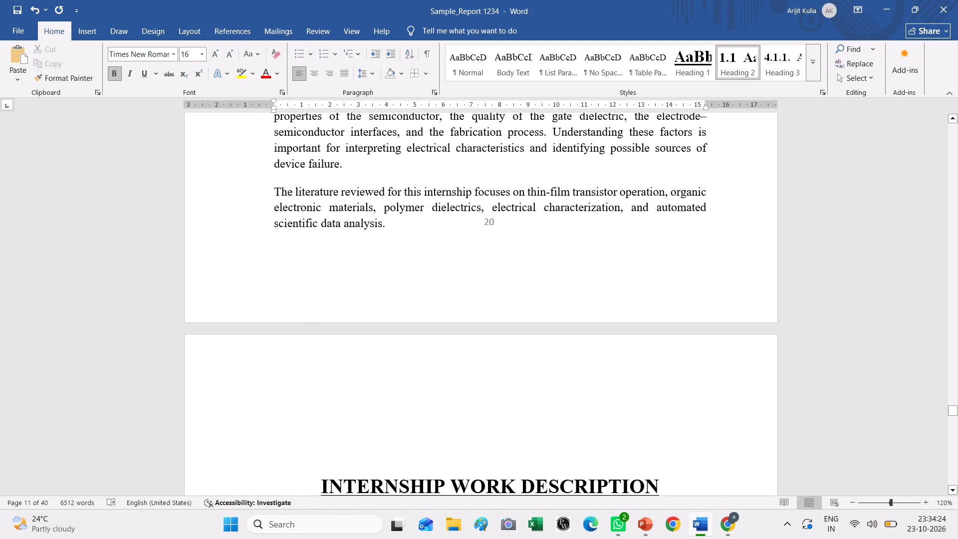
drag(433, 237, 284, 198)
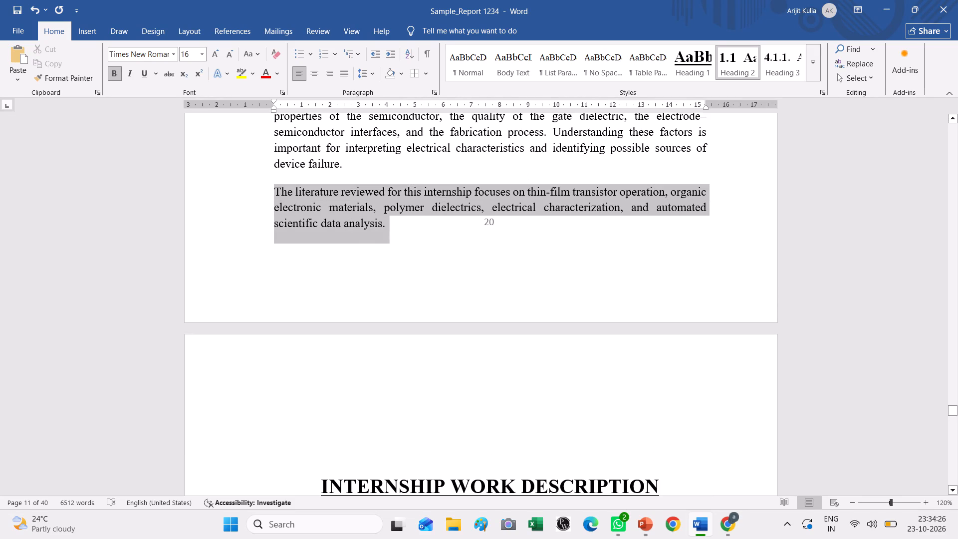
drag(284, 198, 278, 194)
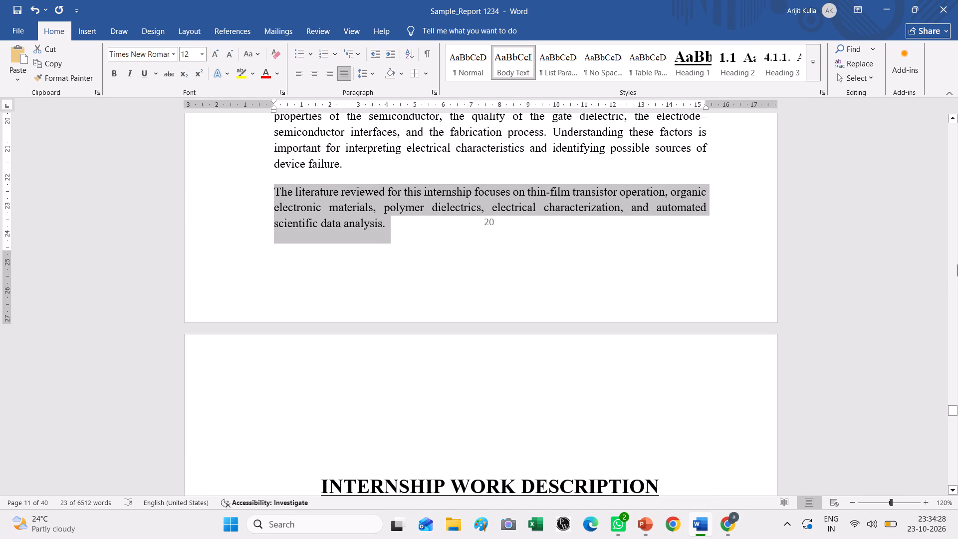
key(BackSpace)
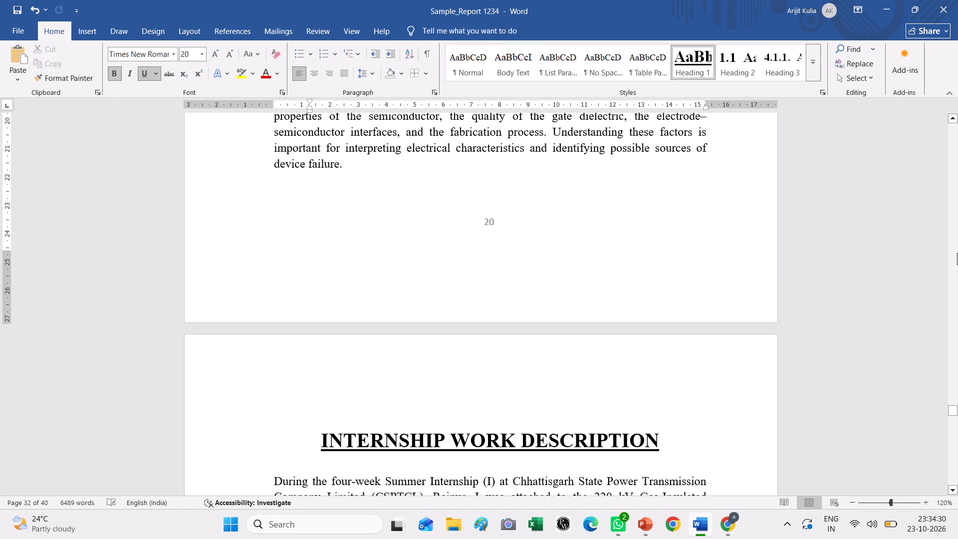
key(BackSpace)
key(BackSpace)
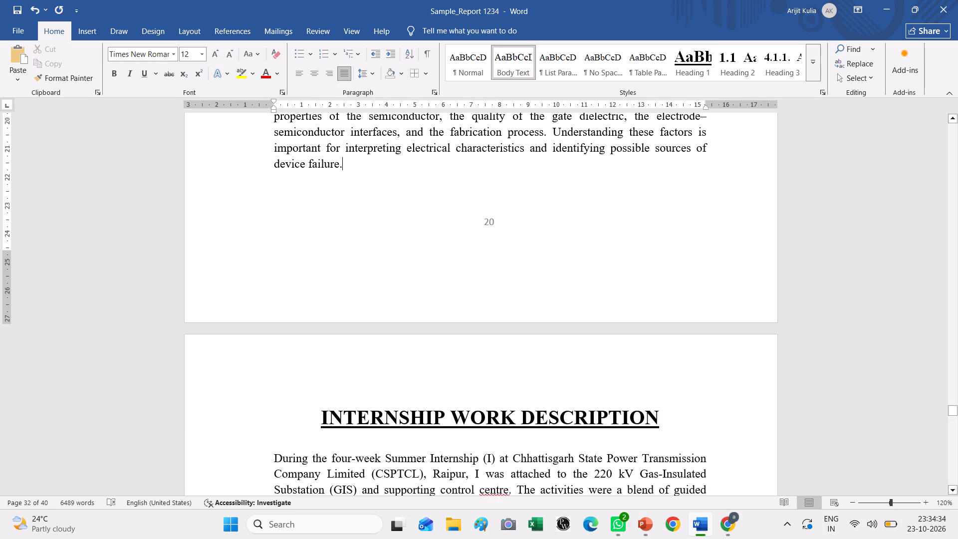
Check chapter 4's closing pages backwards from the end of 4.12 Summary to section 4.9.4 ON/OFF Current Ratio.
scroll(697, 233, down, 3)
scroll(696, 229, up, 5)
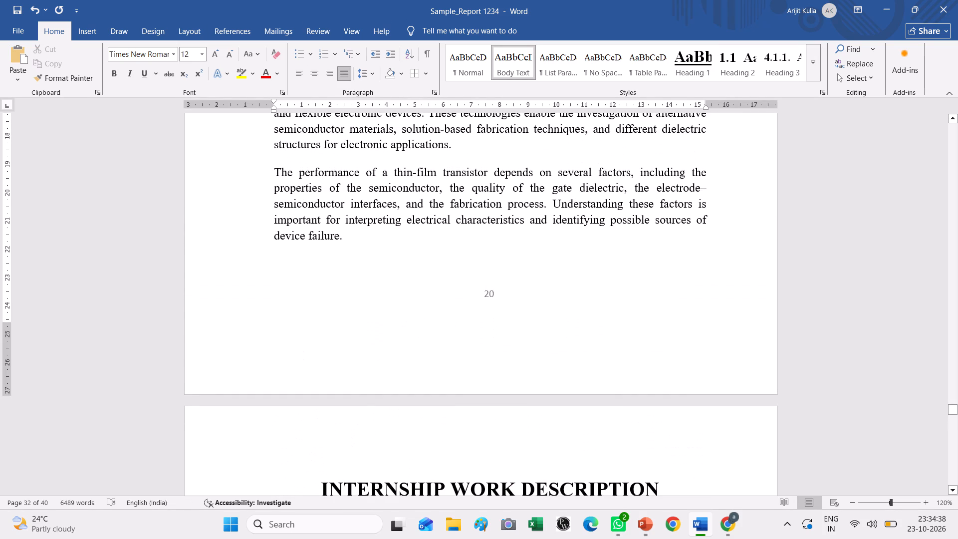
scroll(696, 226, up, 16)
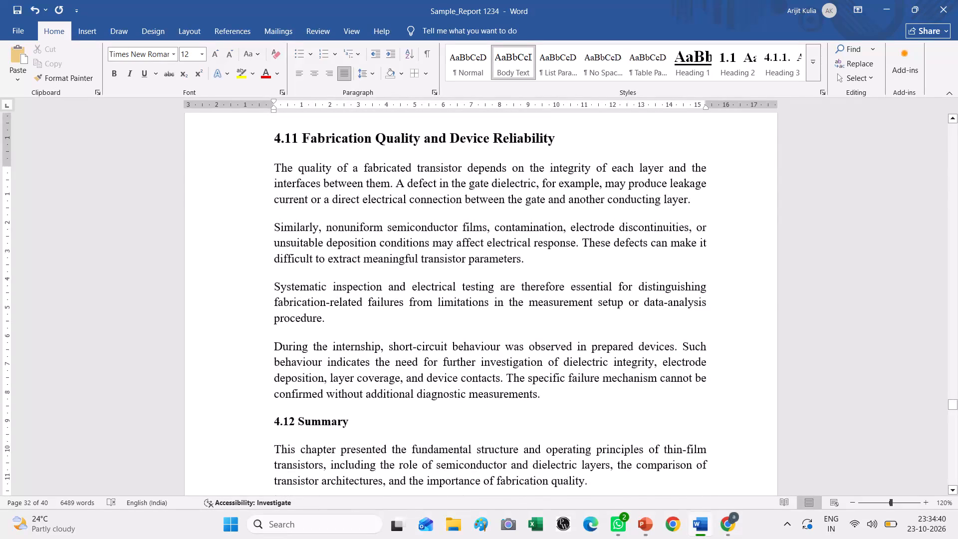
scroll(696, 226, up, 16)
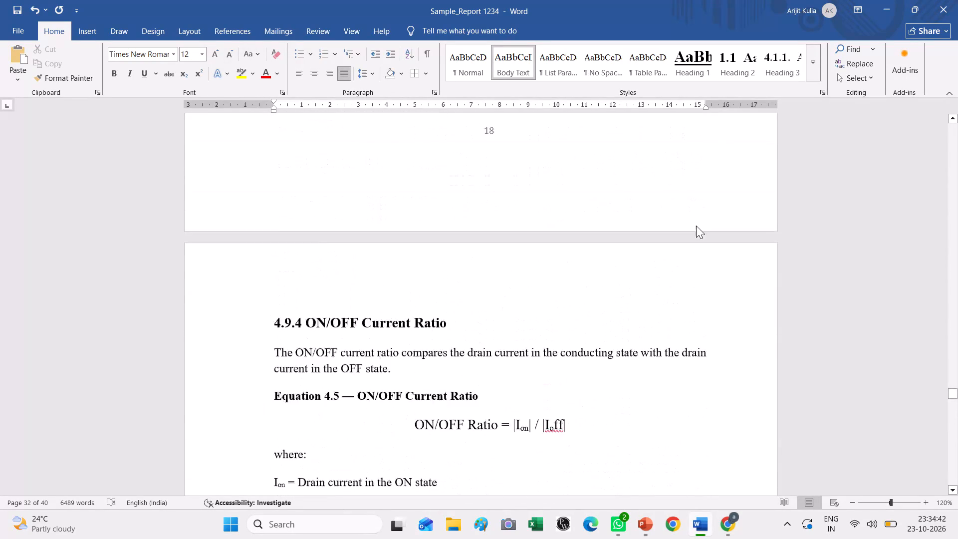
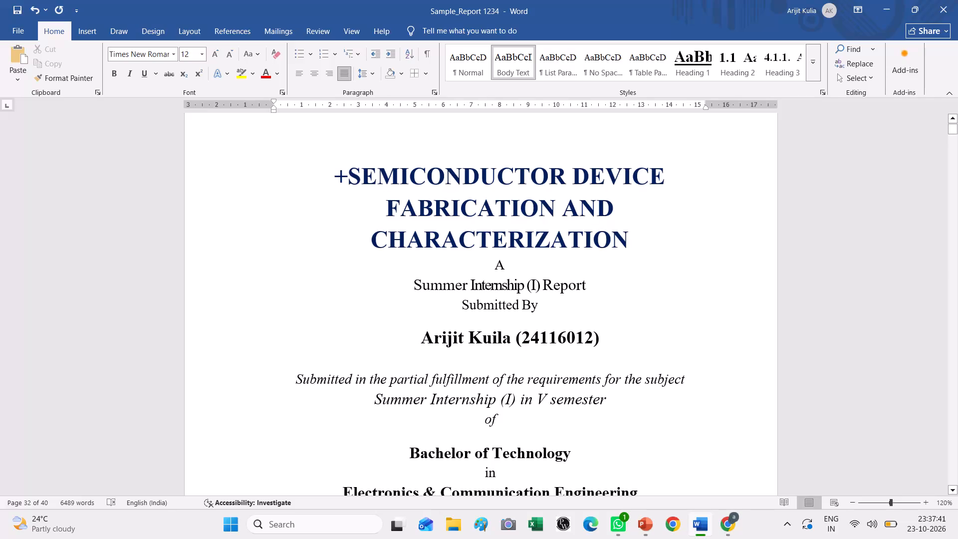
Delete the stray plus sign before SEMICONDUCTOR in the cover page title.
click(346, 176)
key(BackSpace)
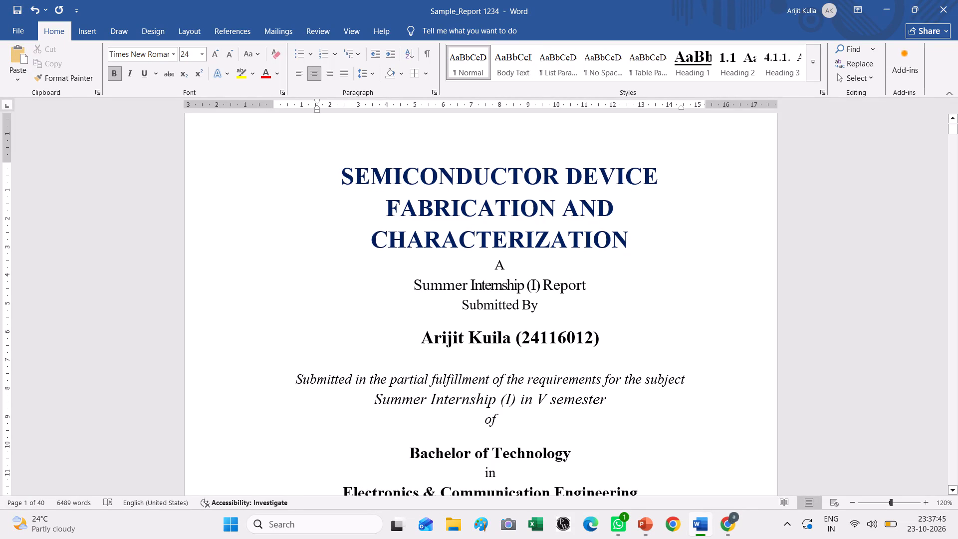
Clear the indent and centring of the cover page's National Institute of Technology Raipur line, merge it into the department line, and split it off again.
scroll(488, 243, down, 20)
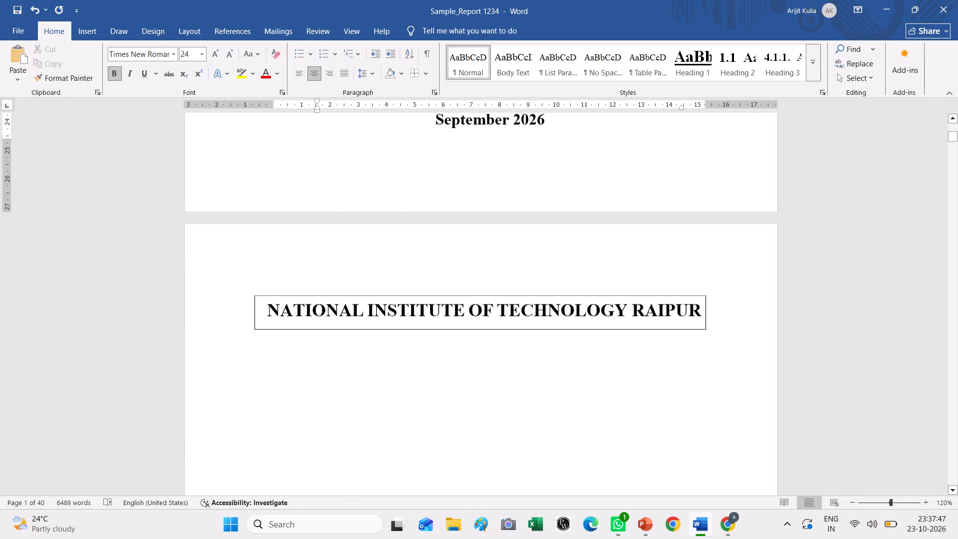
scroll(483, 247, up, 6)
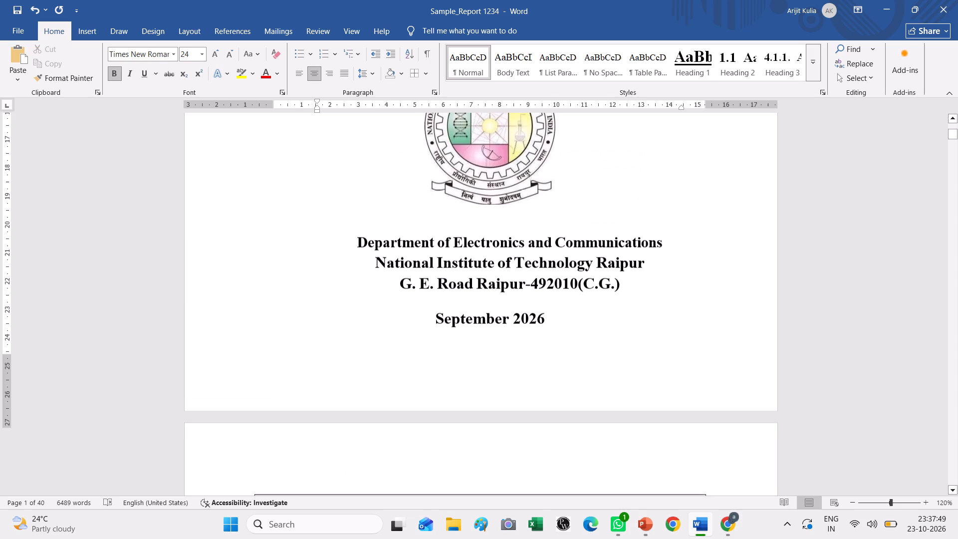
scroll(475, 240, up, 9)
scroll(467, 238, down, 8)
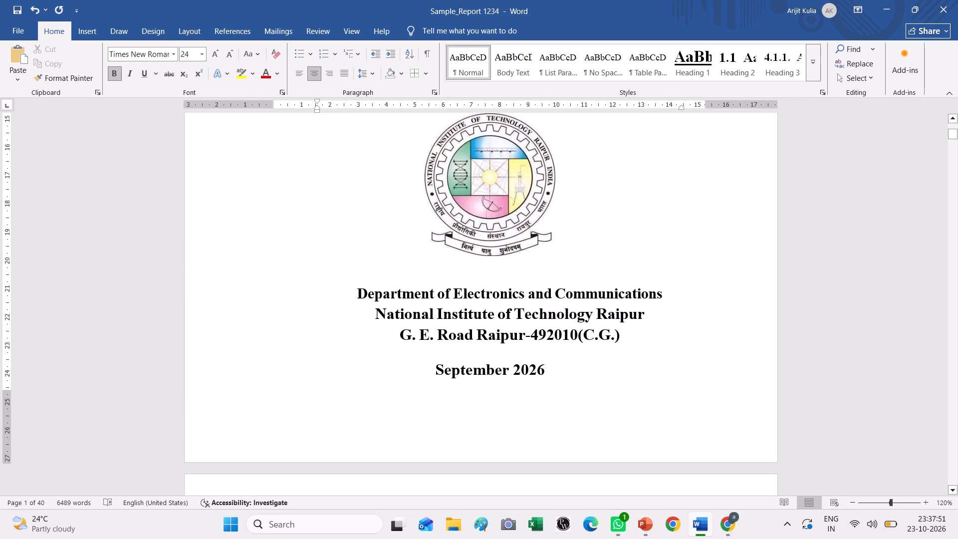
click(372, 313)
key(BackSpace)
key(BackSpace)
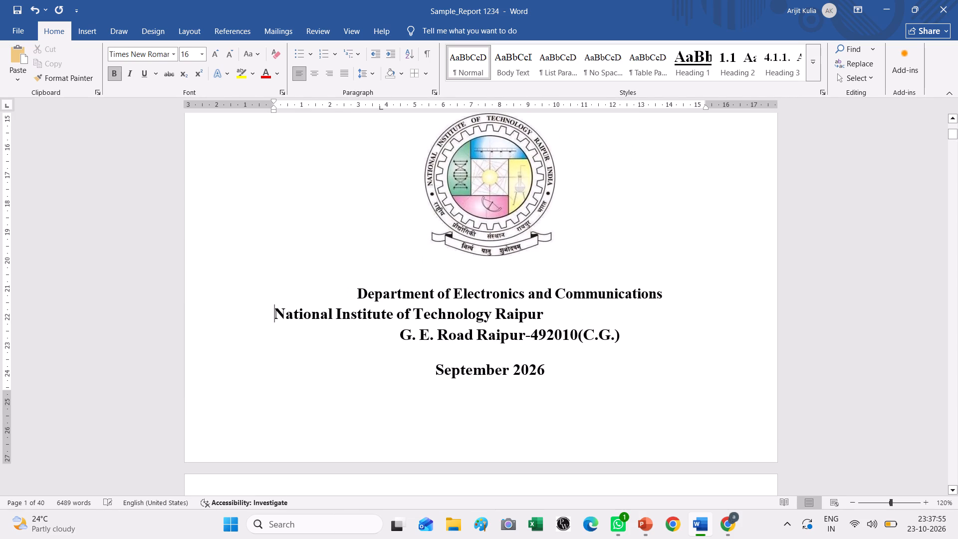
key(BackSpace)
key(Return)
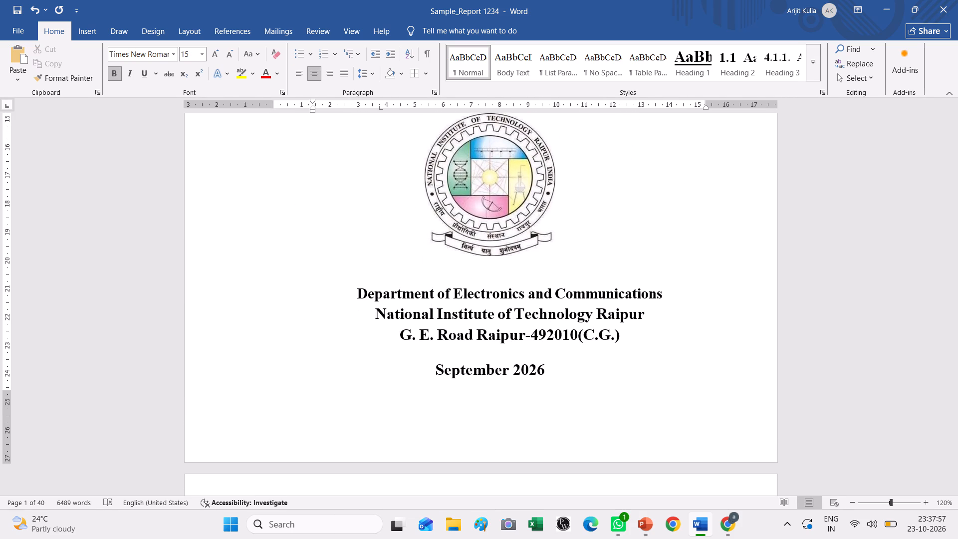
Review the front matter from the cover page through the certificate, declaration and abstract to the acknowledgement's signature block.
scroll(612, 296, up, 2)
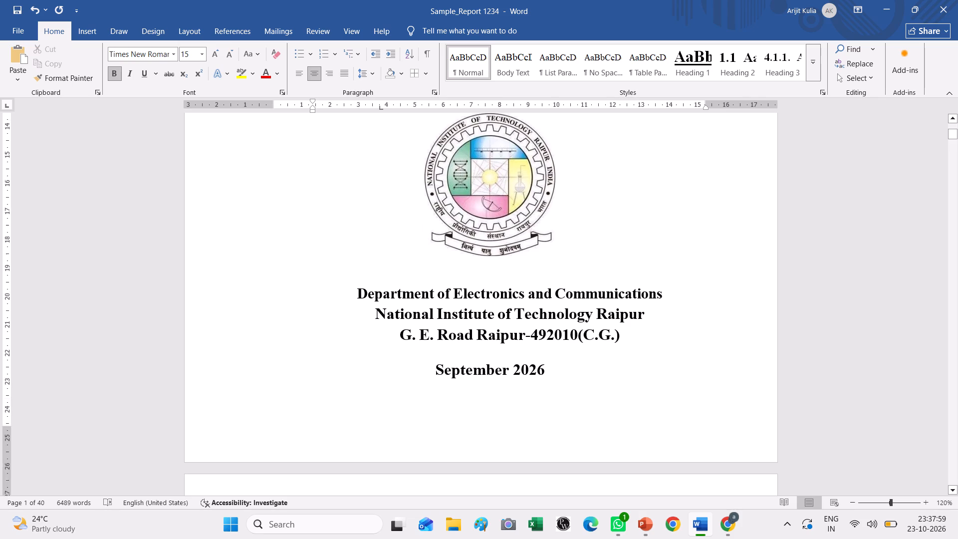
scroll(612, 296, up, 1)
scroll(612, 296, down, 20)
scroll(612, 296, down, 4)
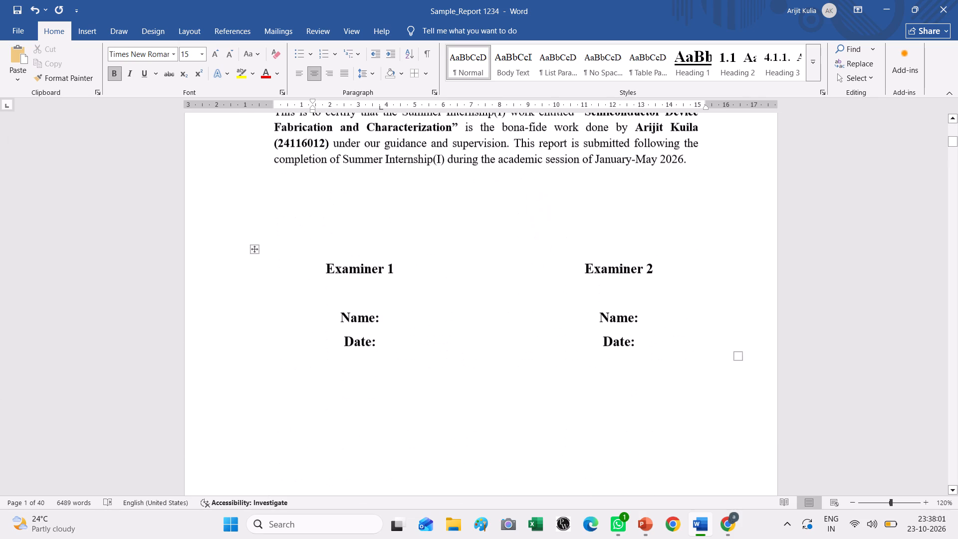
scroll(611, 283, down, 14)
scroll(609, 287, down, 13)
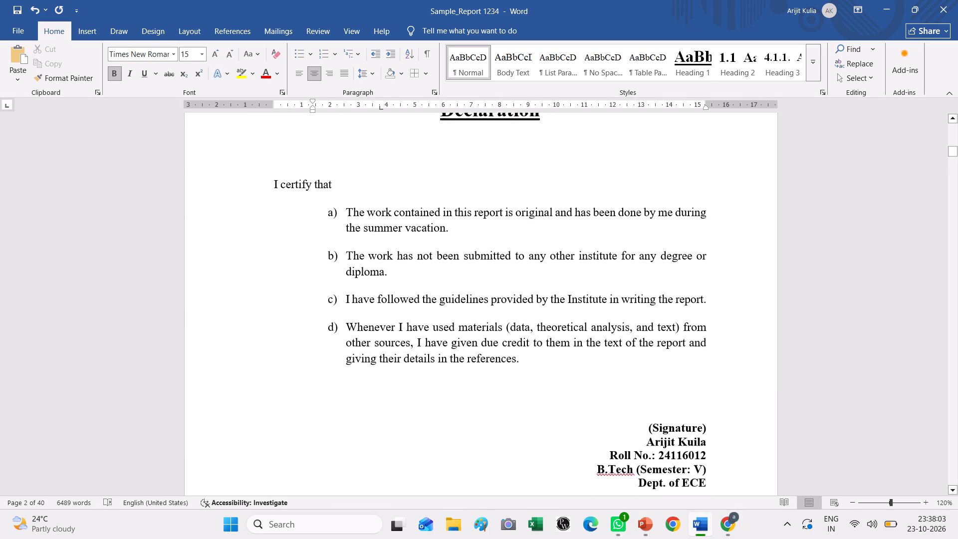
scroll(609, 287, down, 16)
scroll(621, 256, down, 10)
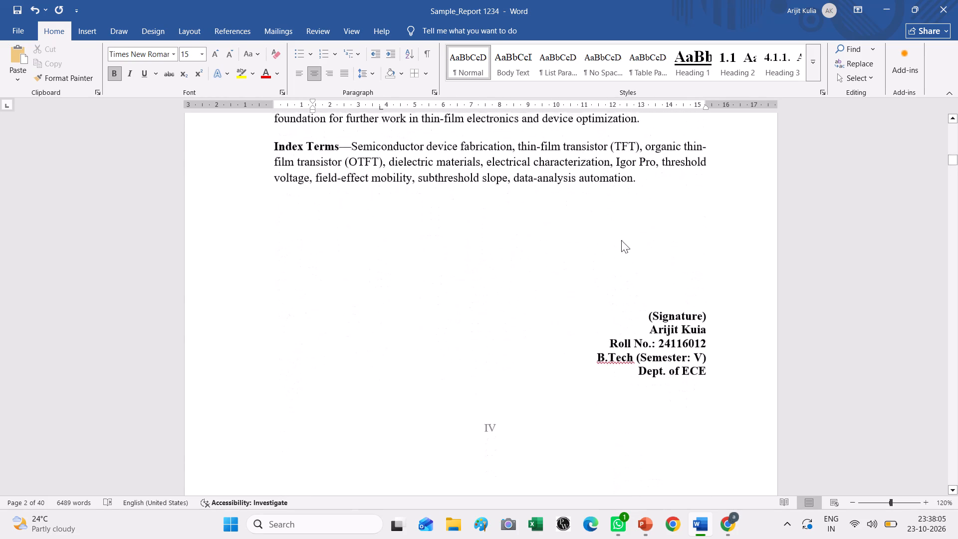
scroll(621, 240, down, 13)
scroll(639, 179, down, 6)
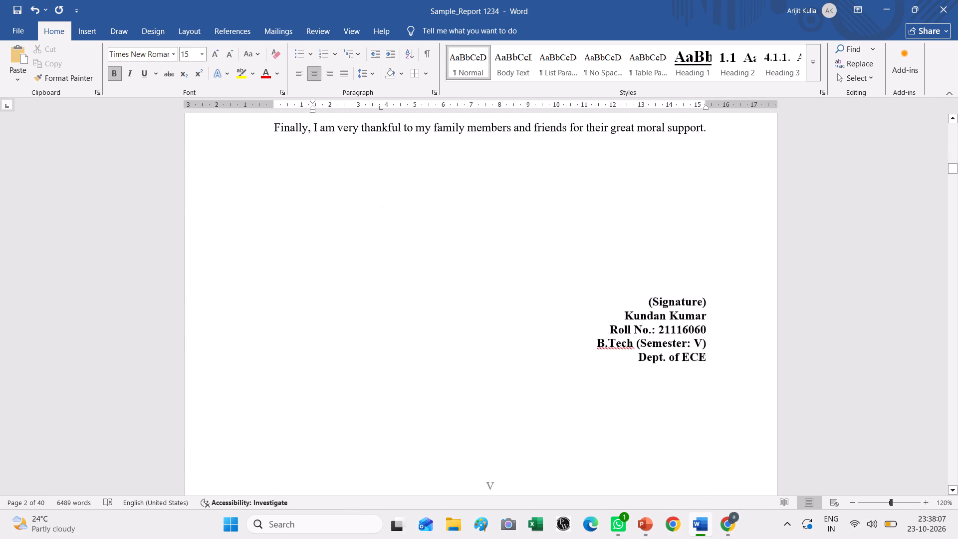
scroll(635, 179, up, 20)
scroll(629, 179, down, 20)
scroll(629, 179, down, 1)
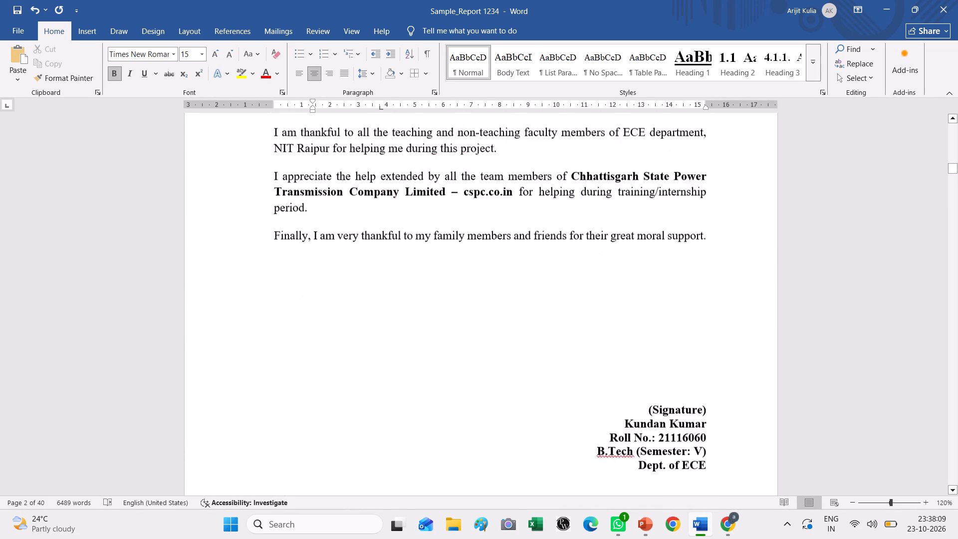
Examine the table of contents entries and the List of Figures, from Figure 1.1 to Figure 4.7.
scroll(627, 182, down, 17)
scroll(627, 180, down, 20)
scroll(627, 180, down, 3)
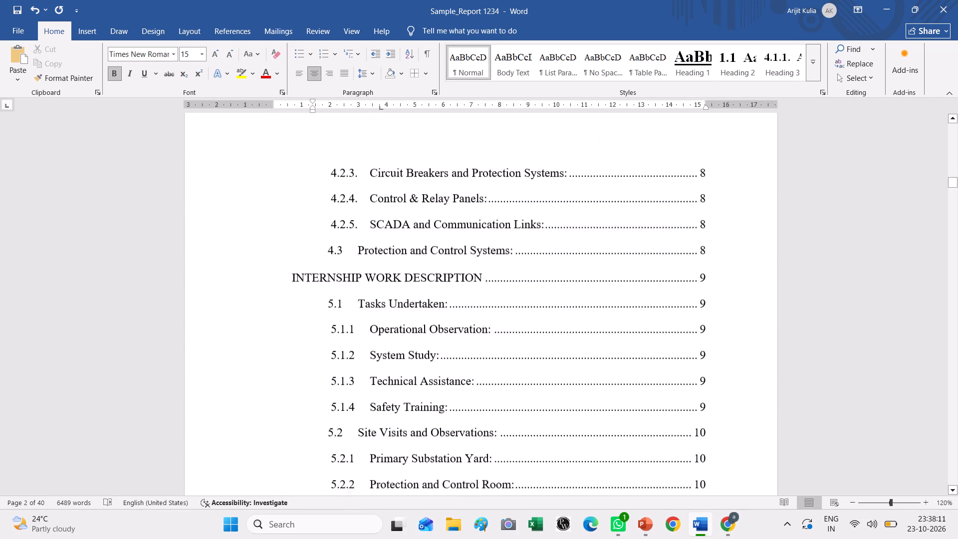
scroll(627, 180, down, 13)
scroll(627, 179, down, 19)
scroll(619, 186, down, 9)
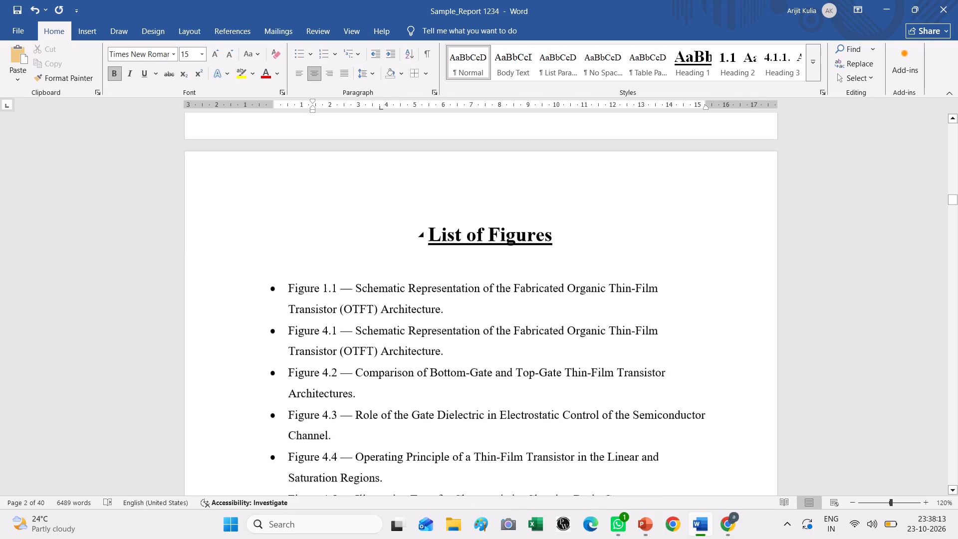
scroll(619, 182, down, 3)
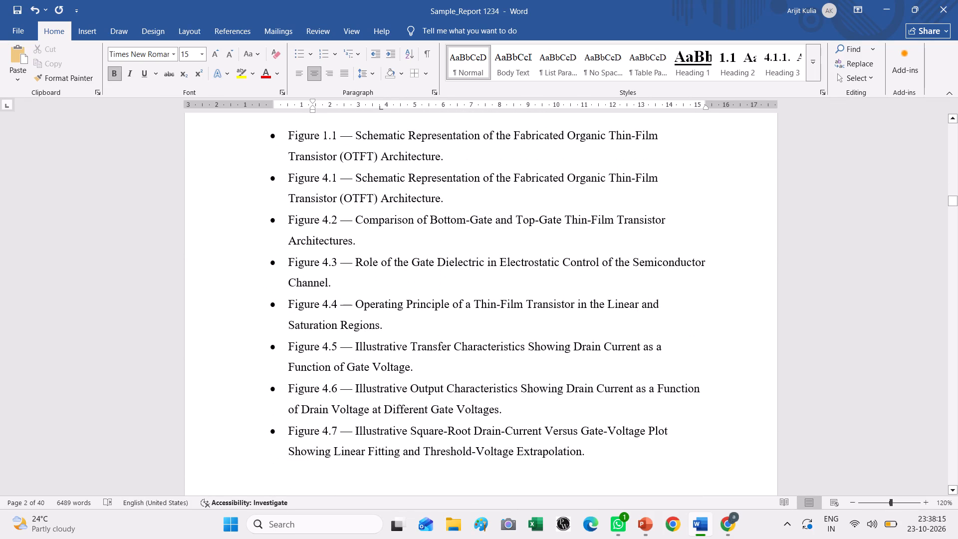
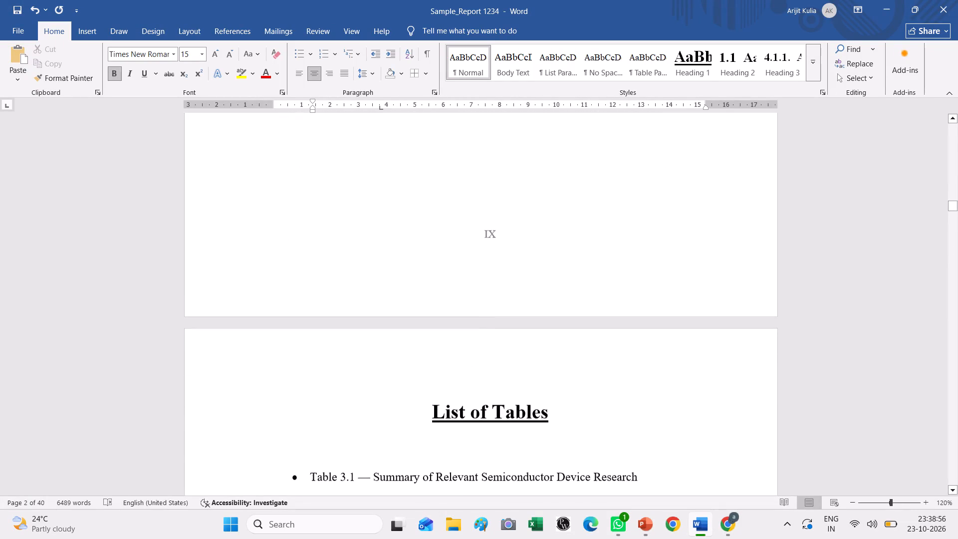
Examine the List of Figures, the List of Tables and the list of equations through Equation 4.5.
scroll(482, 291, up, 14)
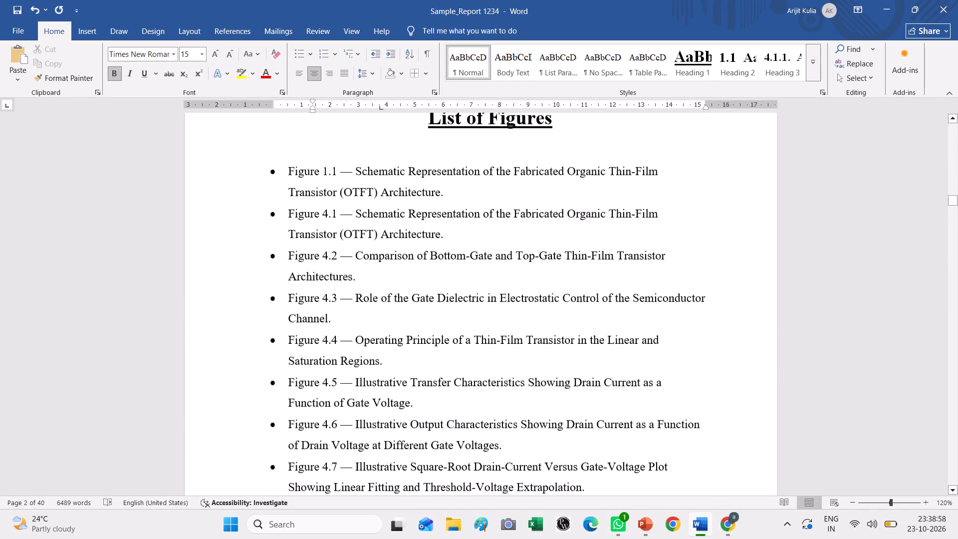
scroll(479, 288, down, 2)
scroll(479, 288, down, 20)
scroll(478, 293, down, 2)
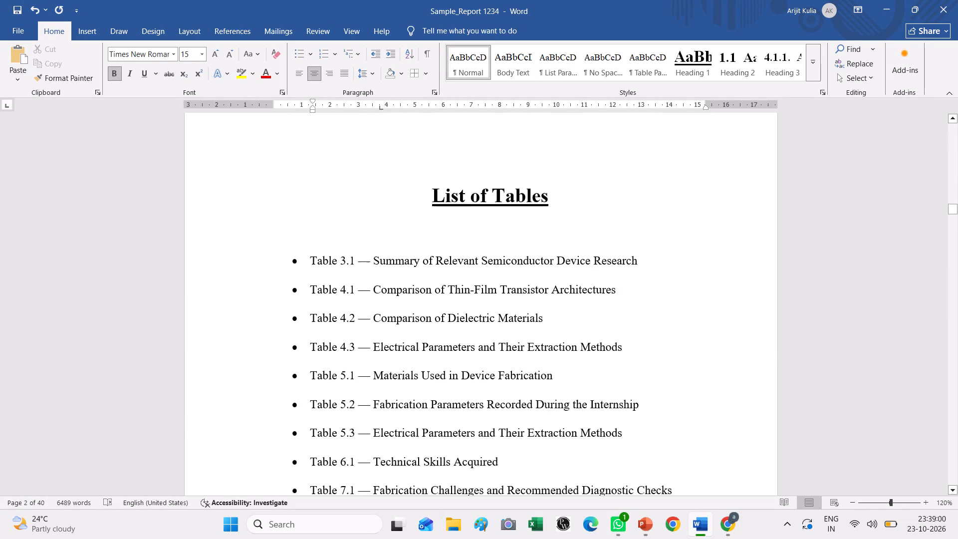
scroll(478, 293, down, 7)
scroll(478, 293, down, 19)
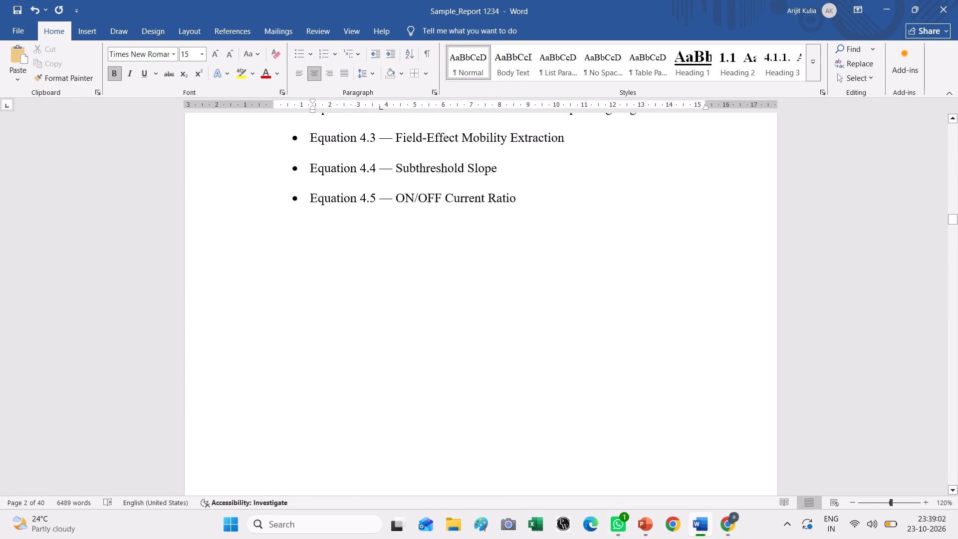
scroll(476, 292, up, 7)
scroll(471, 292, down, 20)
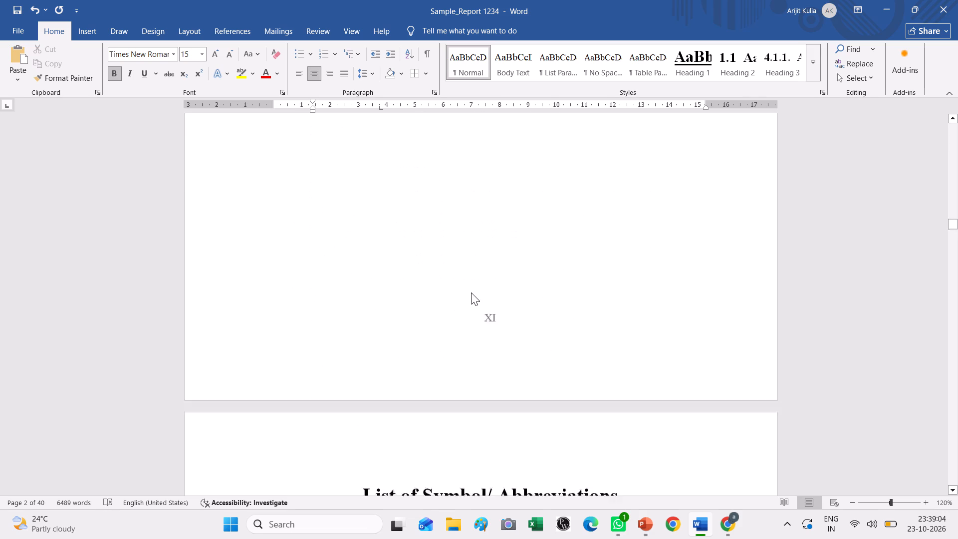
Examine the List of Symbol/Abbreviations table down to its W/L row and the page break before the Introduction.
scroll(471, 292, down, 18)
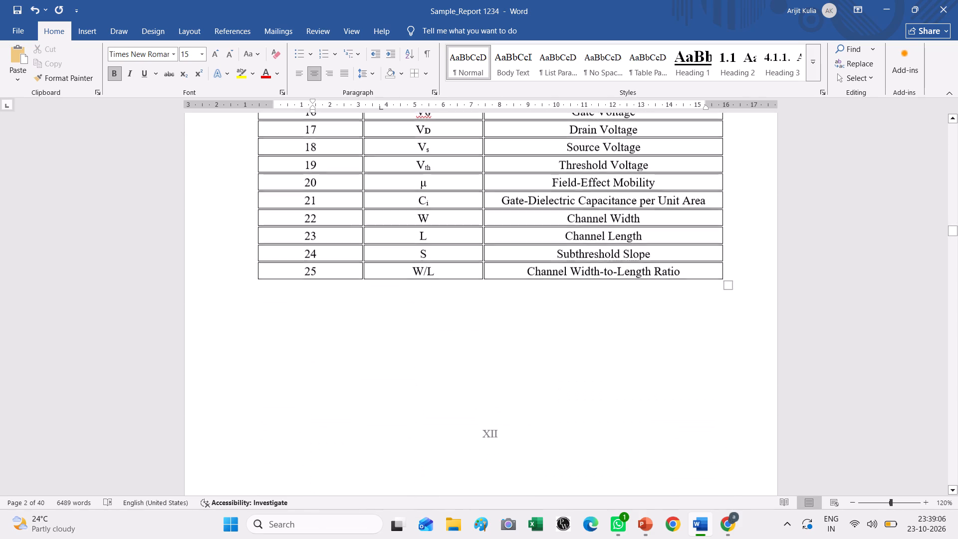
scroll(466, 291, up, 2)
scroll(466, 291, down, 14)
scroll(465, 293, up, 9)
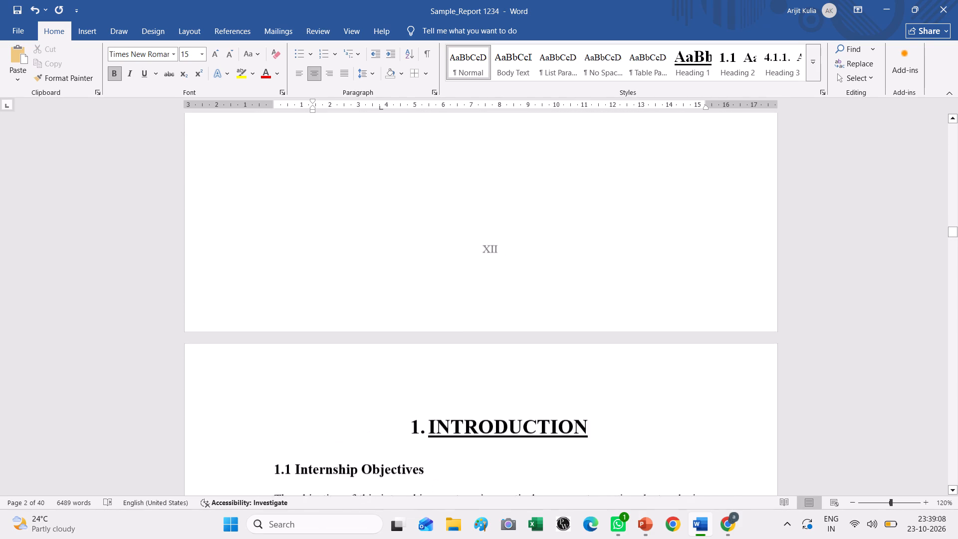
scroll(456, 294, up, 8)
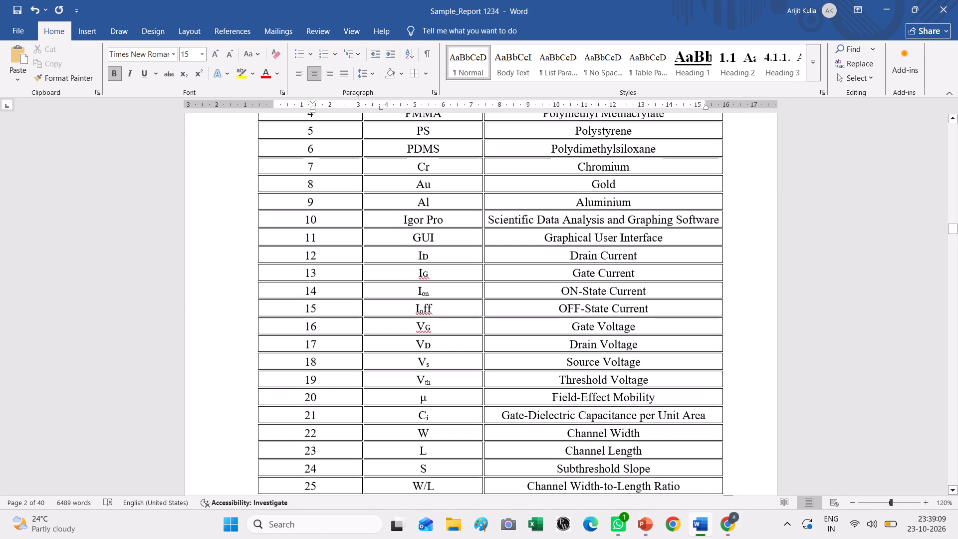
scroll(453, 295, up, 1)
scroll(453, 295, down, 7)
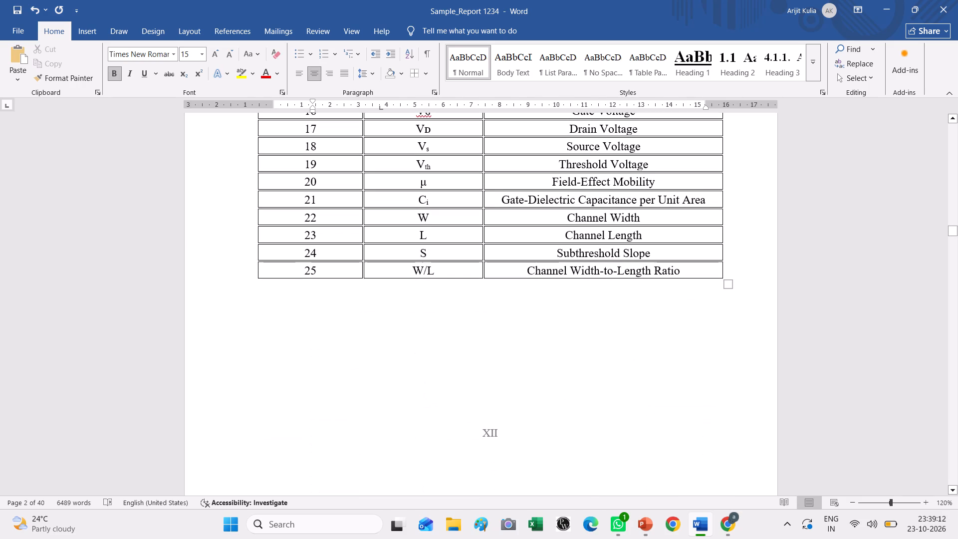
Review chapter 1, Introduction, from the internship objectives through Figure 1.1 to section 1.4 on thin-film devices in modern electronics.
scroll(452, 293, down, 14)
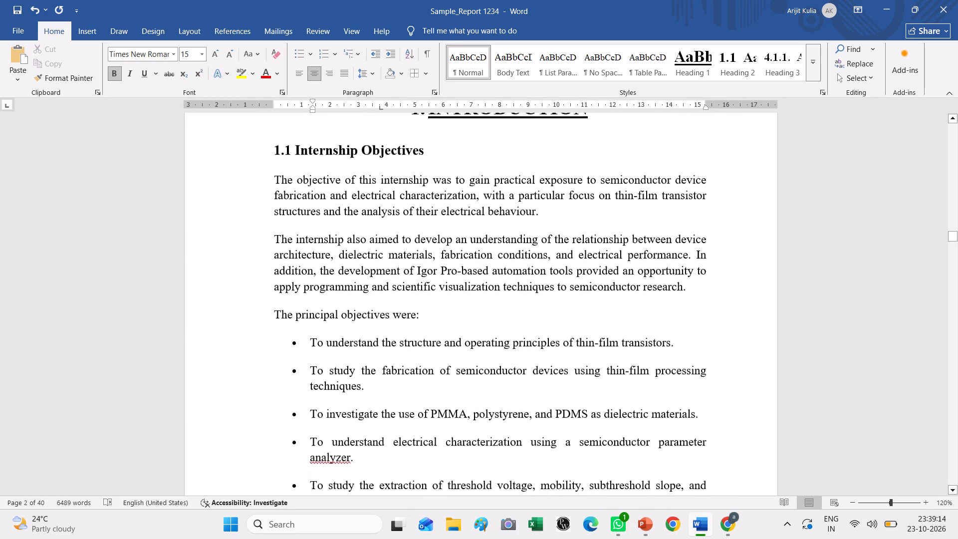
scroll(449, 291, down, 18)
scroll(447, 291, down, 17)
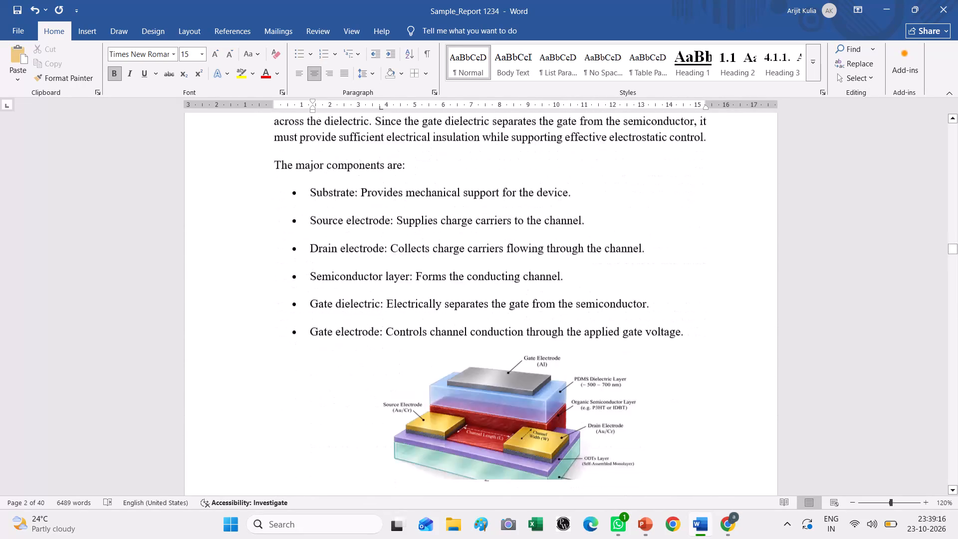
scroll(447, 286, down, 6)
scroll(447, 287, up, 5)
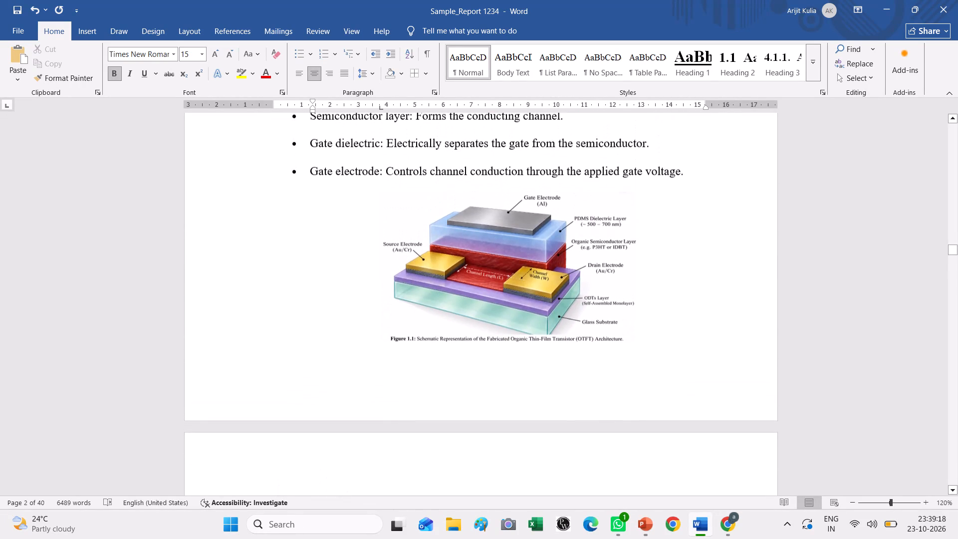
scroll(448, 284, up, 1)
scroll(448, 284, down, 12)
scroll(448, 284, up, 4)
scroll(448, 279, down, 5)
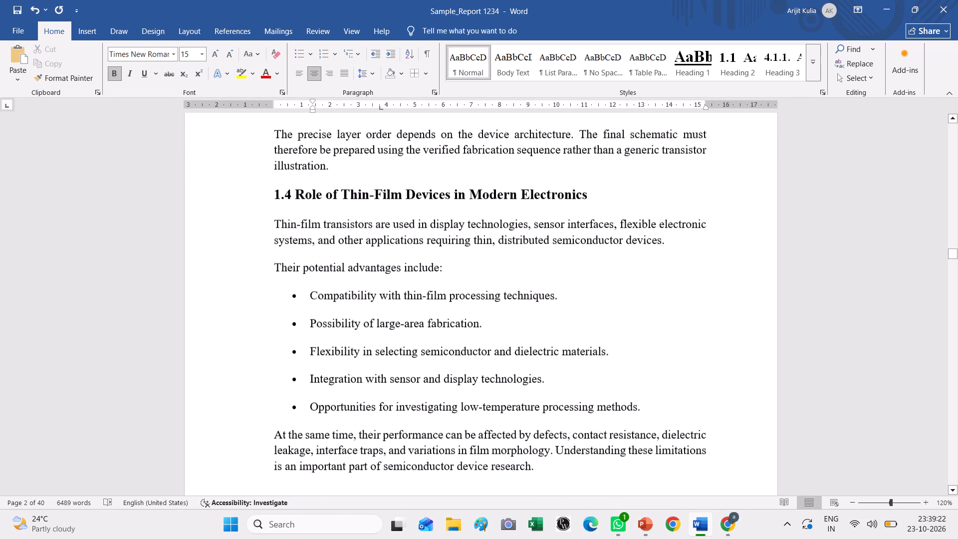
scroll(448, 279, down, 3)
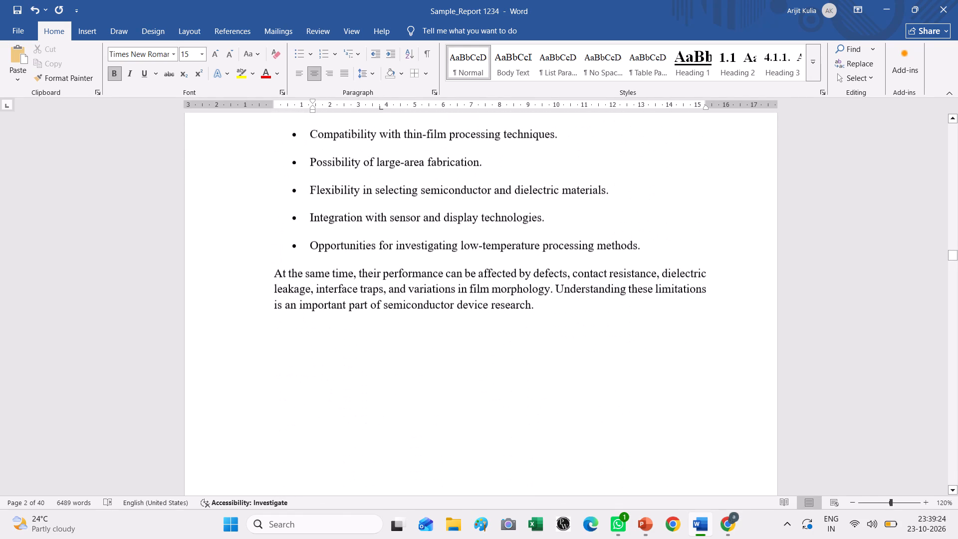
scroll(448, 279, down, 2)
scroll(448, 279, up, 2)
scroll(448, 279, down, 6)
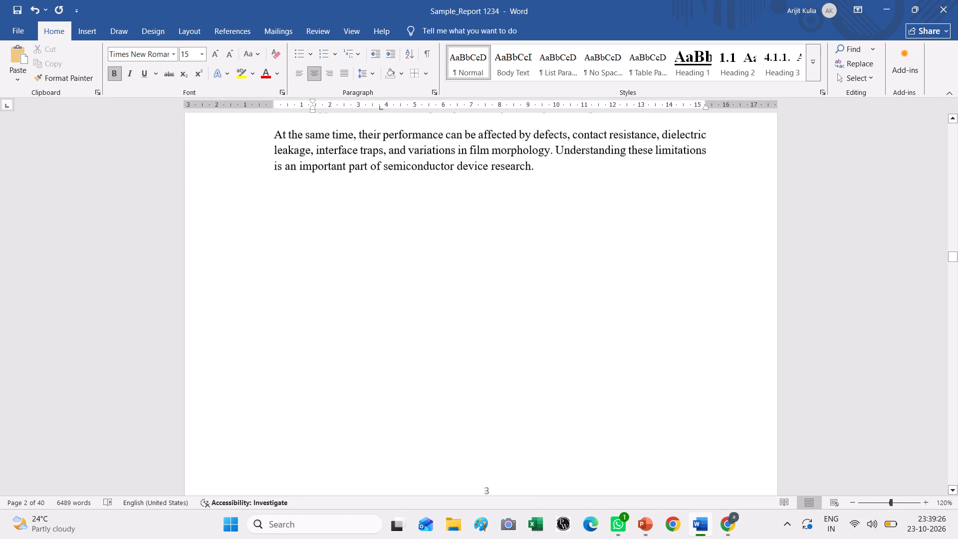
Review chapter 2 from the organization details through the laboratory infrastructure to section 2.5, Relevance to Internship.
scroll(448, 279, down, 16)
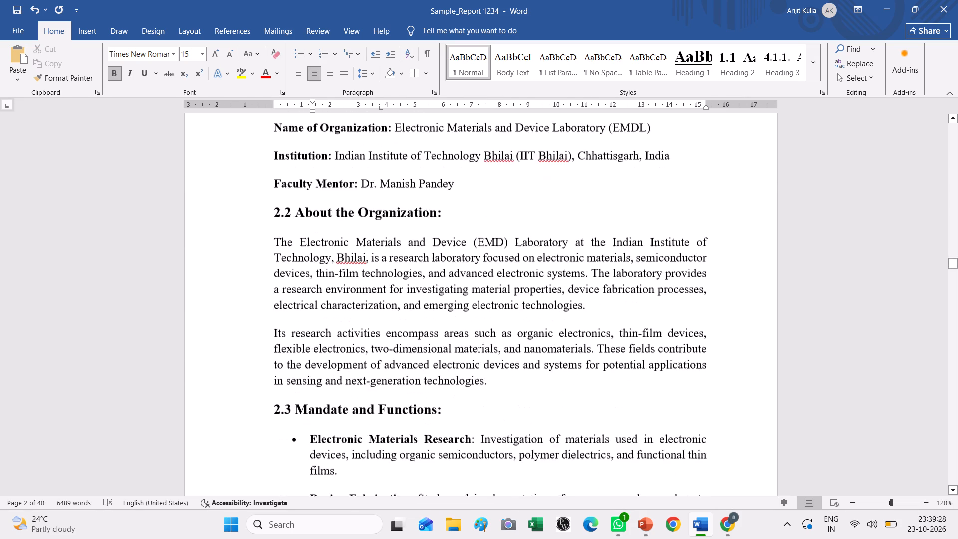
scroll(447, 273, down, 19)
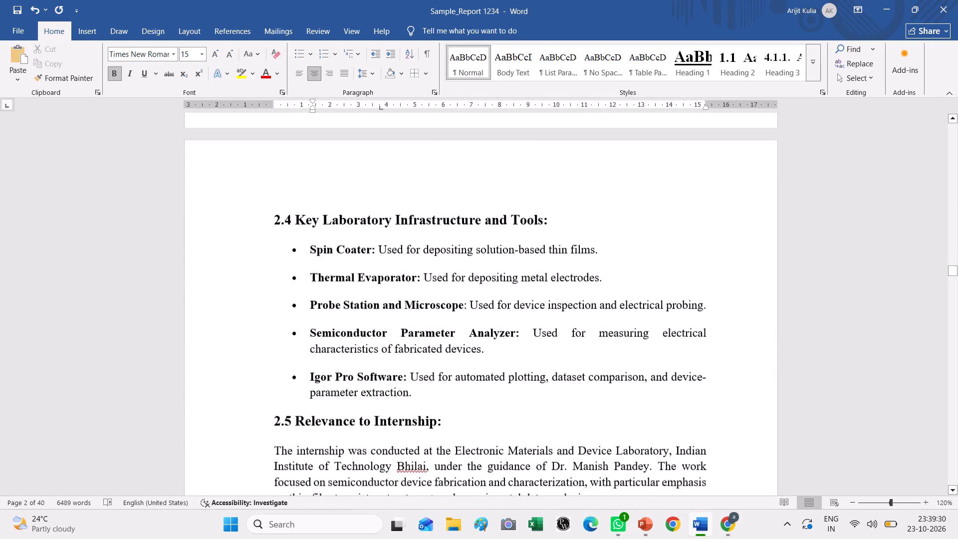
scroll(445, 272, down, 7)
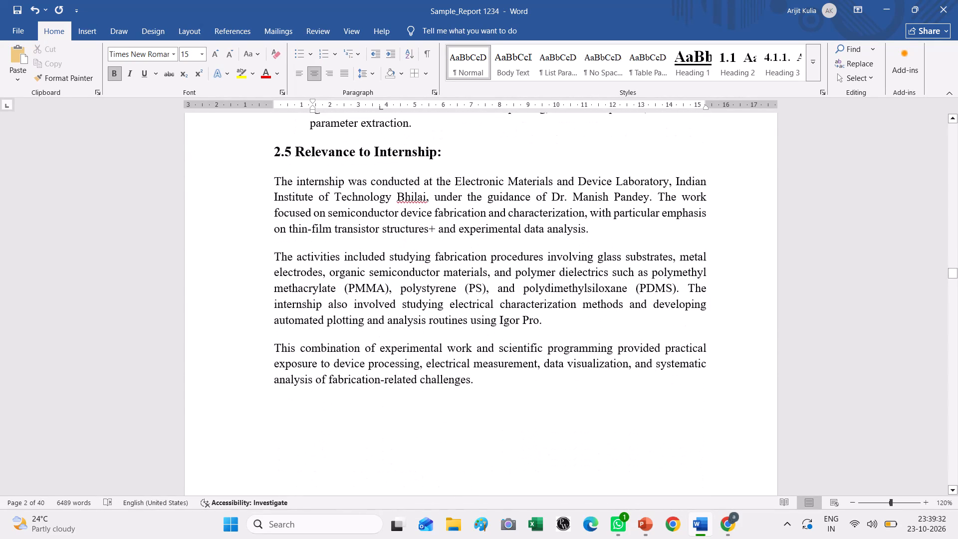
scroll(444, 269, down, 1)
scroll(444, 269, up, 2)
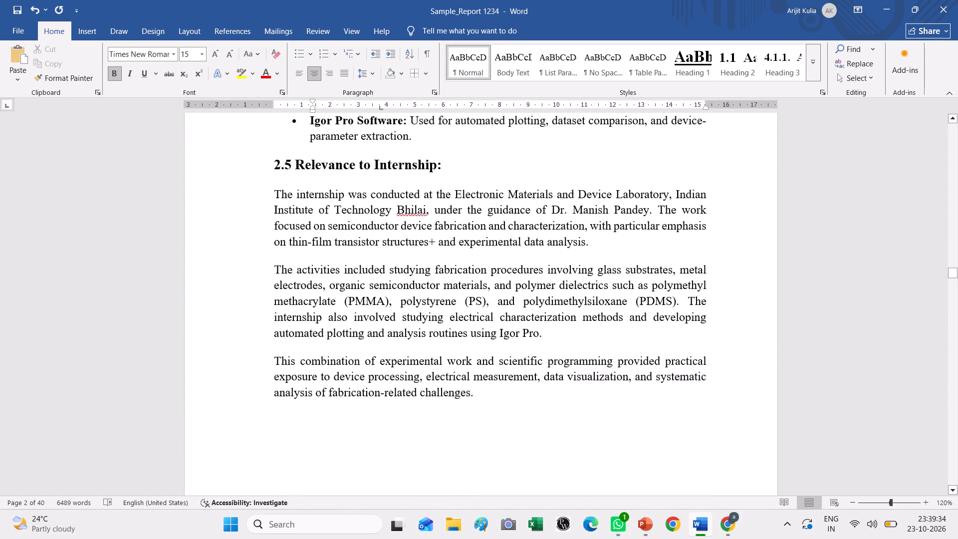
Review chapter 3, Literature Survey, from its introduction to the References for Chapter 3, including the page break before chapter 4.
scroll(444, 269, down, 17)
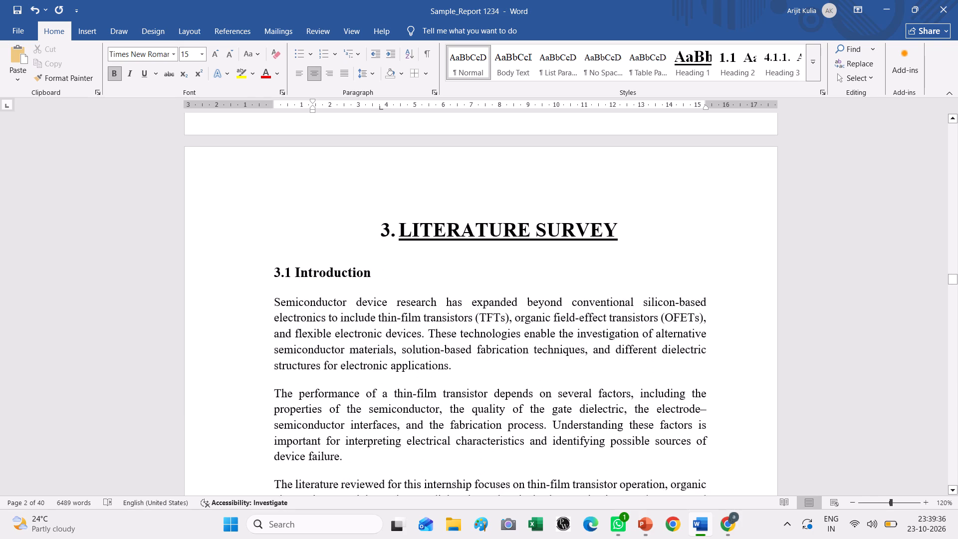
scroll(443, 268, down, 17)
scroll(443, 265, down, 7)
scroll(443, 265, up, 1)
scroll(443, 265, down, 3)
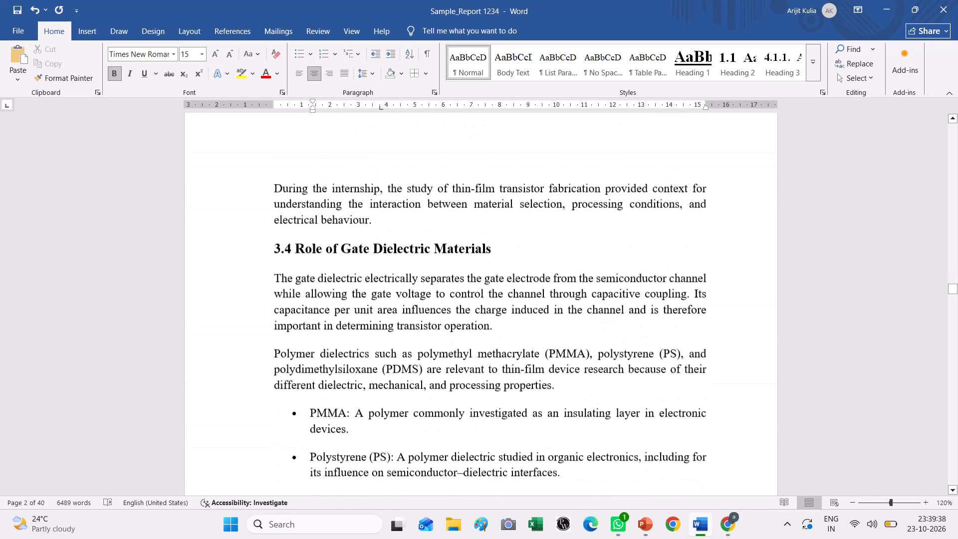
scroll(443, 265, down, 18)
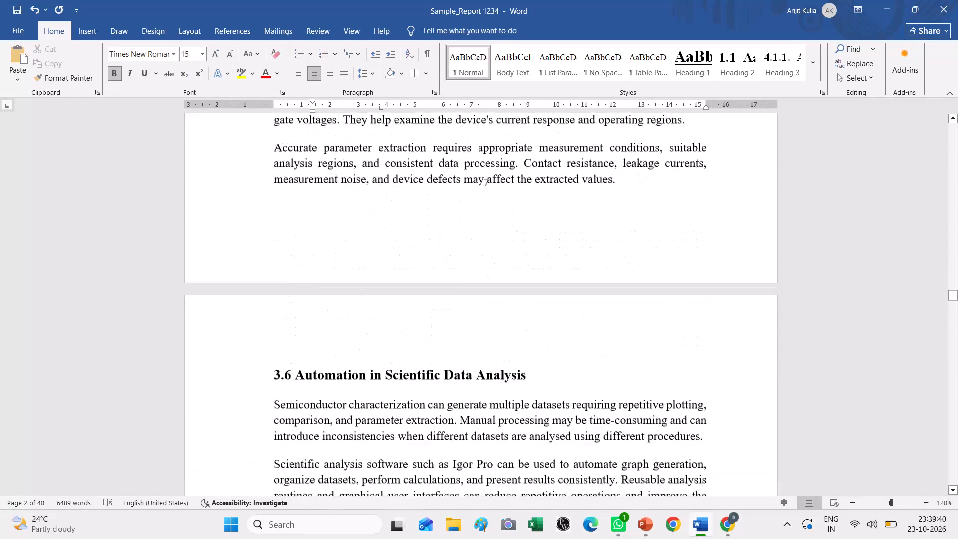
scroll(443, 265, down, 19)
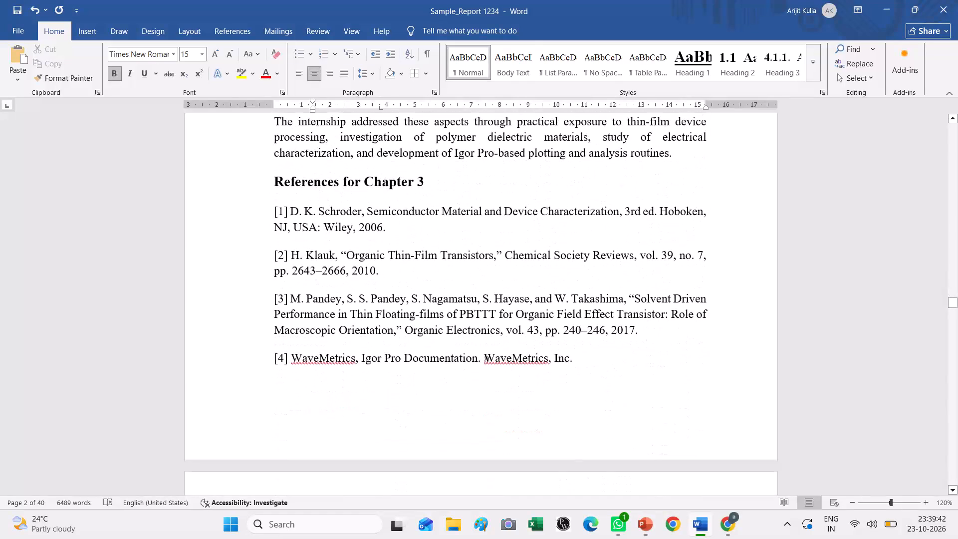
scroll(440, 266, down, 2)
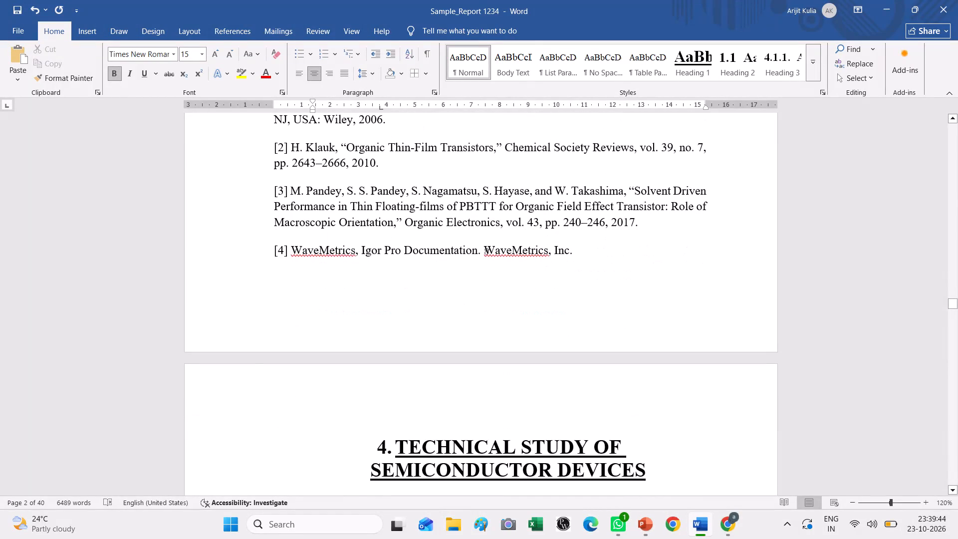
scroll(450, 257, down, 5)
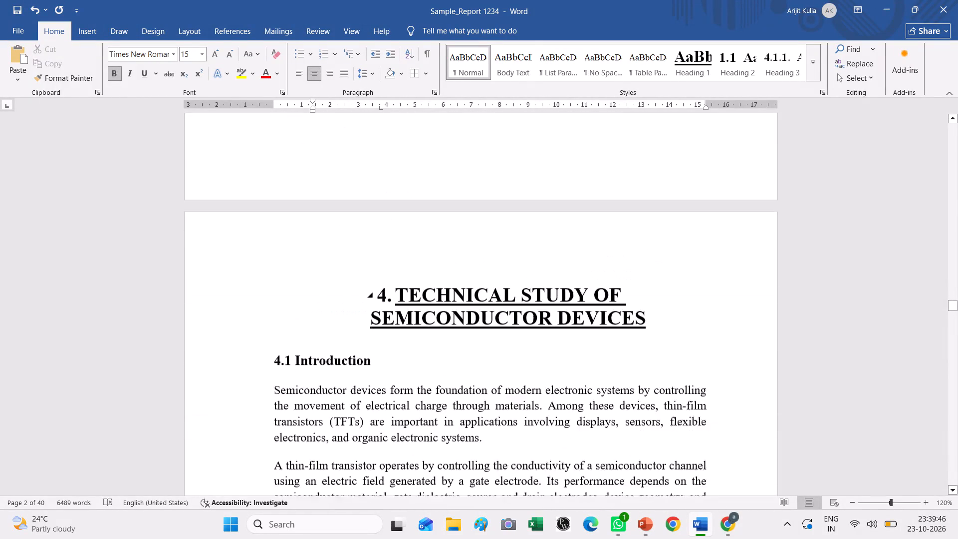
scroll(450, 256, up, 4)
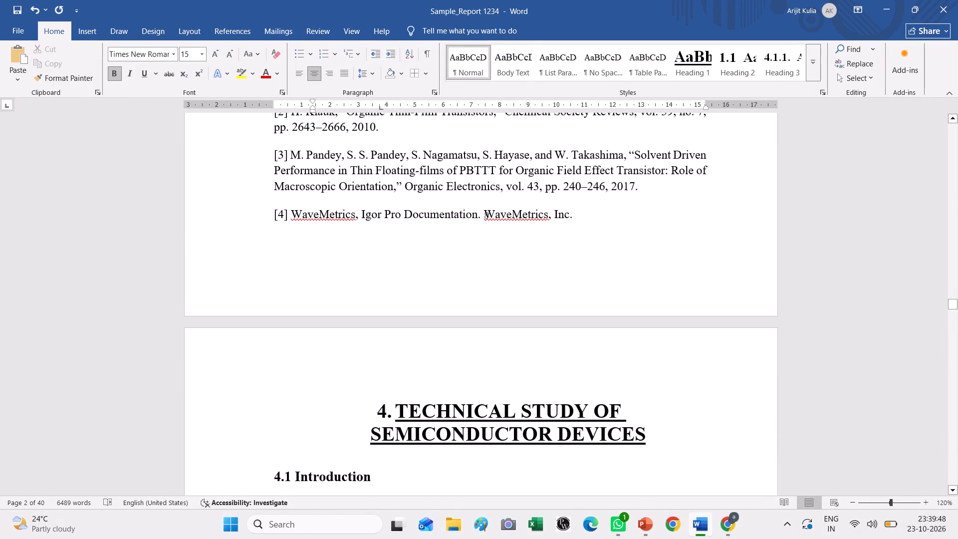
click(487, 215)
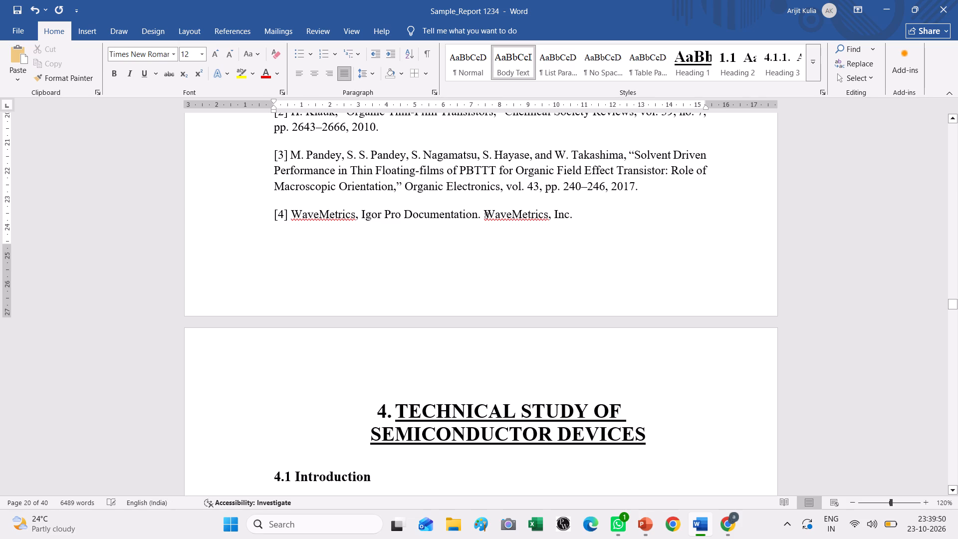
Review chapter 4's sections 4.1 to 4.3, including Figure 4.1, Table 4.1 and Figure 4.2.
scroll(506, 218, down, 10)
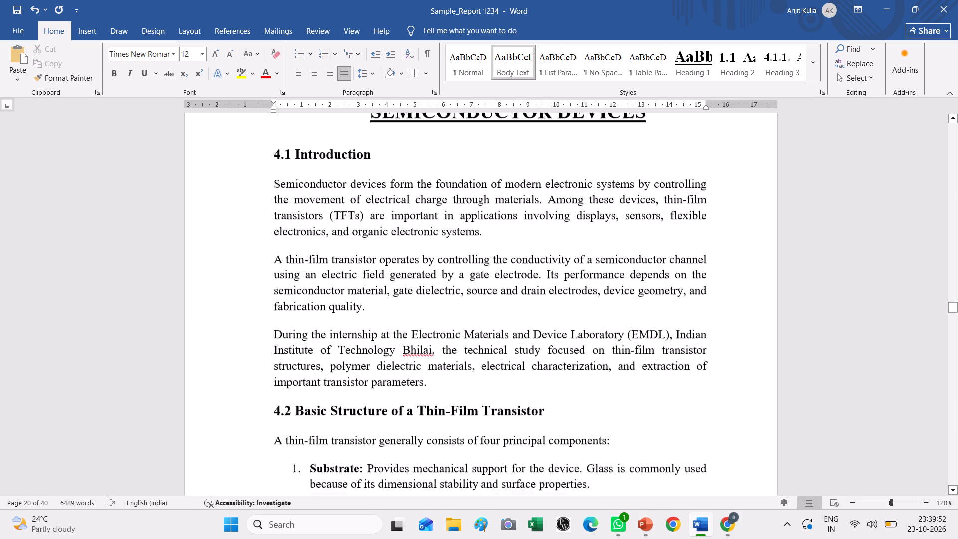
scroll(506, 219, down, 3)
scroll(505, 219, up, 3)
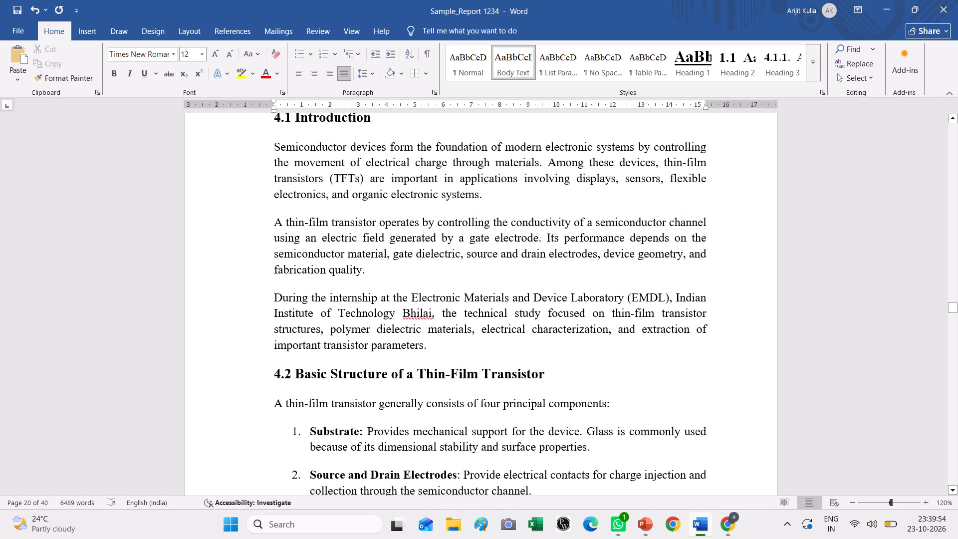
scroll(504, 219, up, 2)
scroll(504, 219, down, 10)
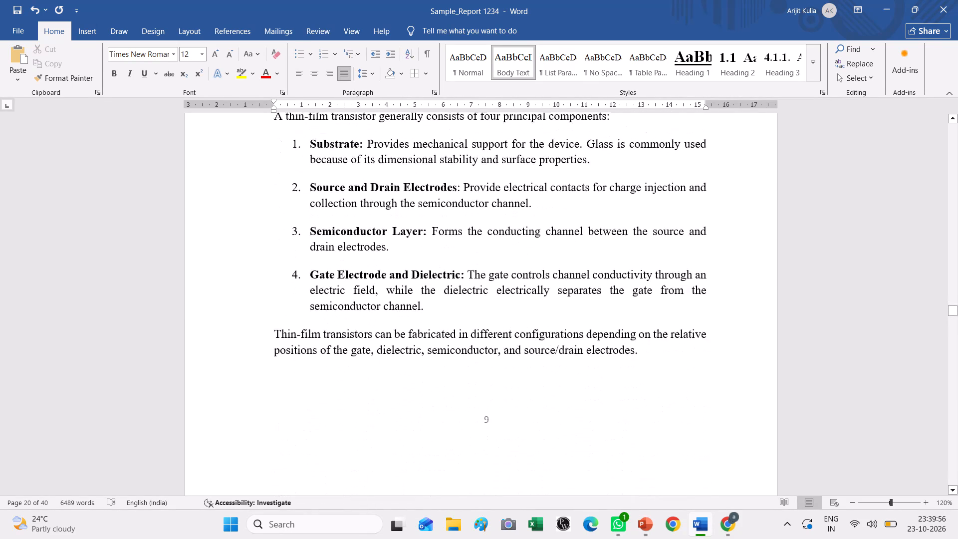
scroll(504, 219, down, 11)
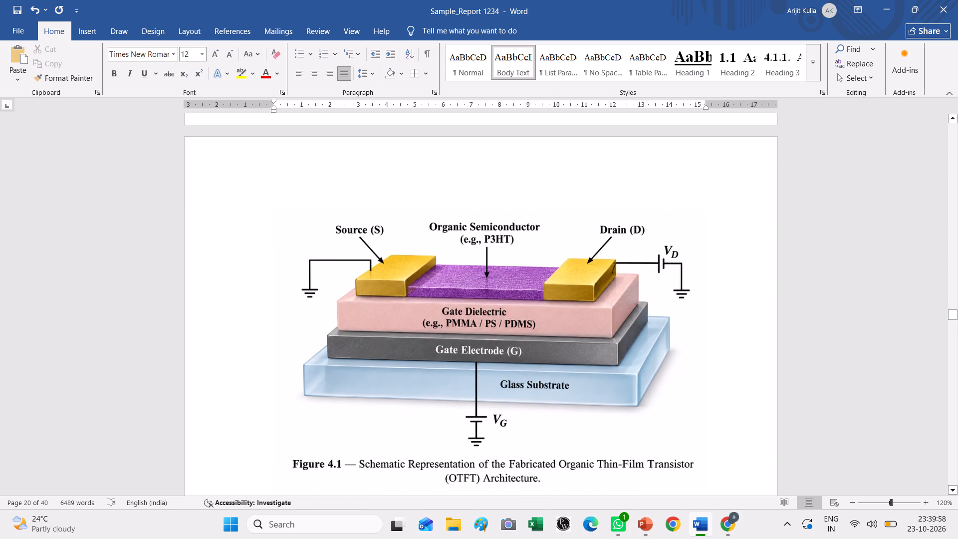
scroll(504, 219, down, 9)
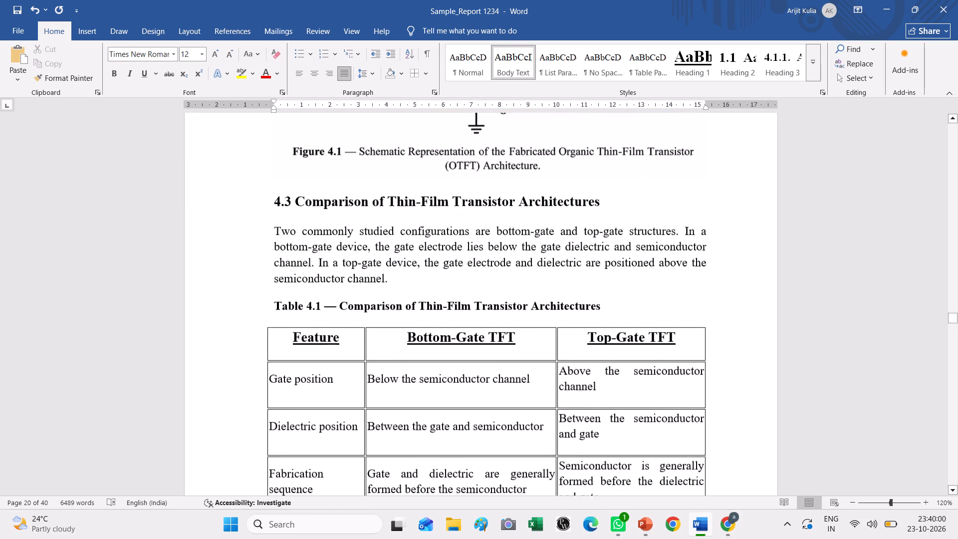
scroll(504, 219, down, 18)
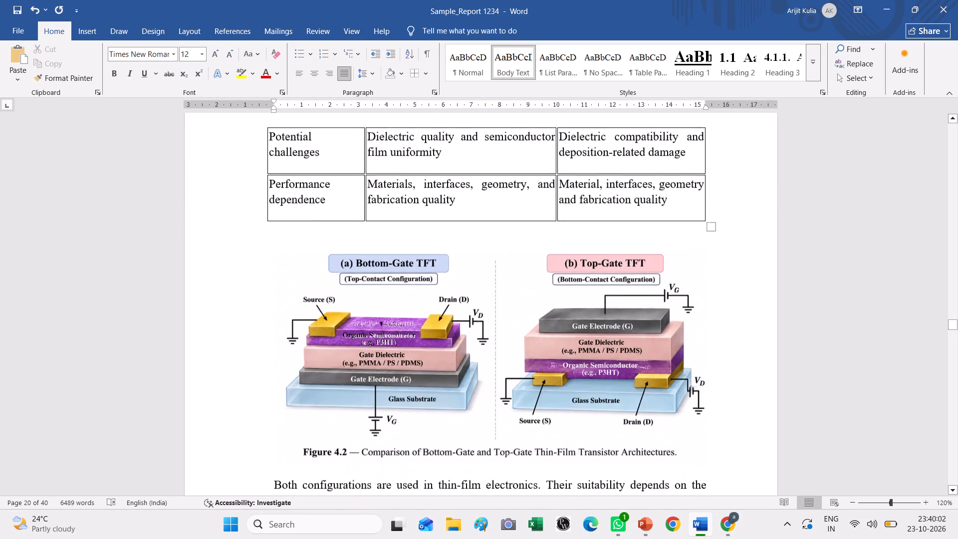
Review sections 4.4 and 4.5 of chapter 4, including the dielectric comparison table, gate-dielectric capacitance and Figure 4.4.
scroll(501, 221, down, 7)
scroll(501, 221, down, 19)
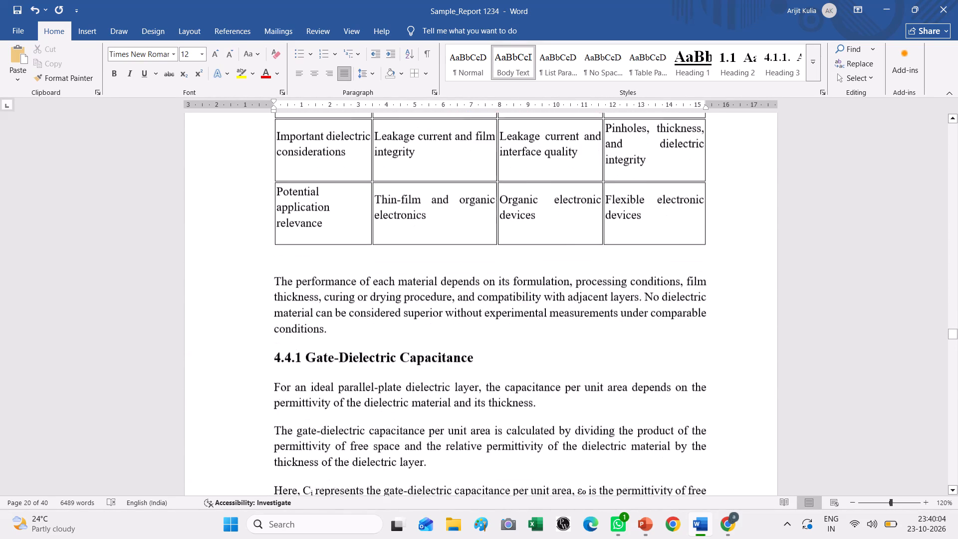
scroll(501, 217, down, 19)
scroll(500, 220, down, 14)
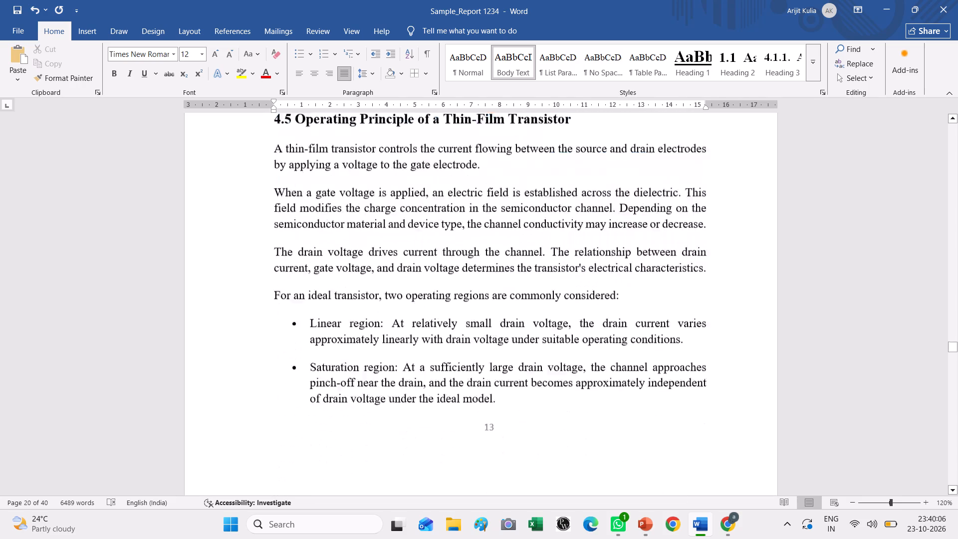
scroll(500, 220, down, 17)
scroll(500, 220, up, 6)
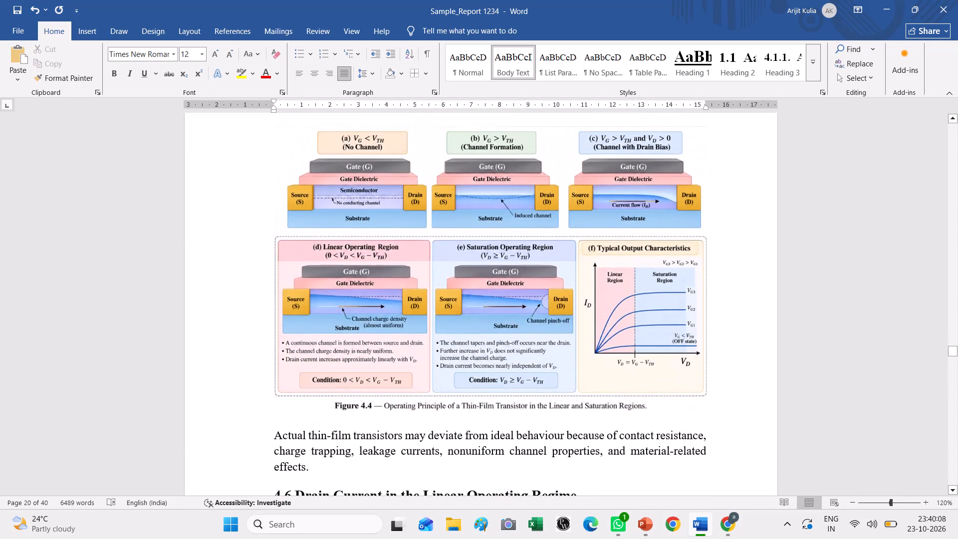
scroll(500, 220, down, 8)
Review sections 4.6 to 4.8 on drain current and electrical characterization, including Equation 4.2 and Figure 4.6.
right_click(500, 220)
scroll(502, 209, down, 14)
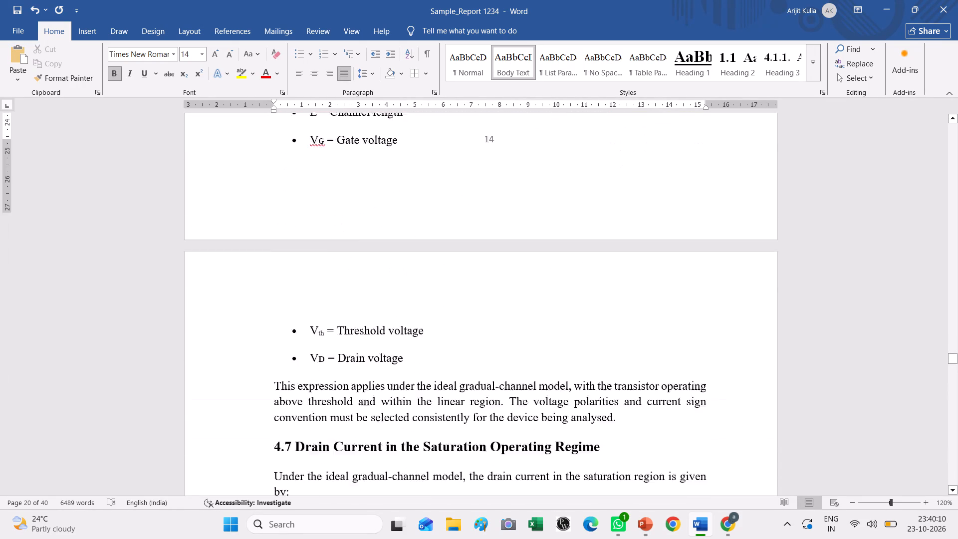
scroll(502, 207, down, 12)
scroll(502, 206, up, 8)
scroll(502, 206, down, 4)
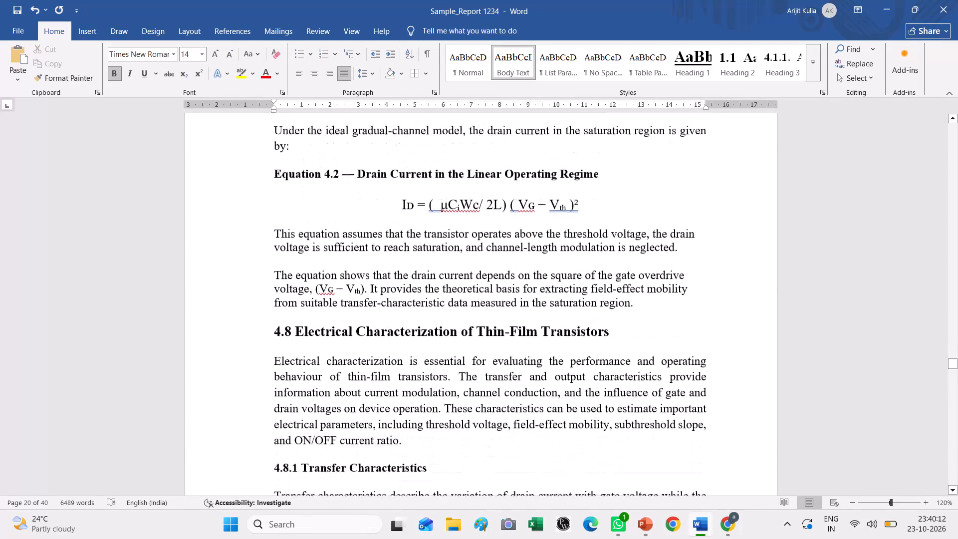
scroll(502, 206, down, 17)
scroll(502, 205, down, 14)
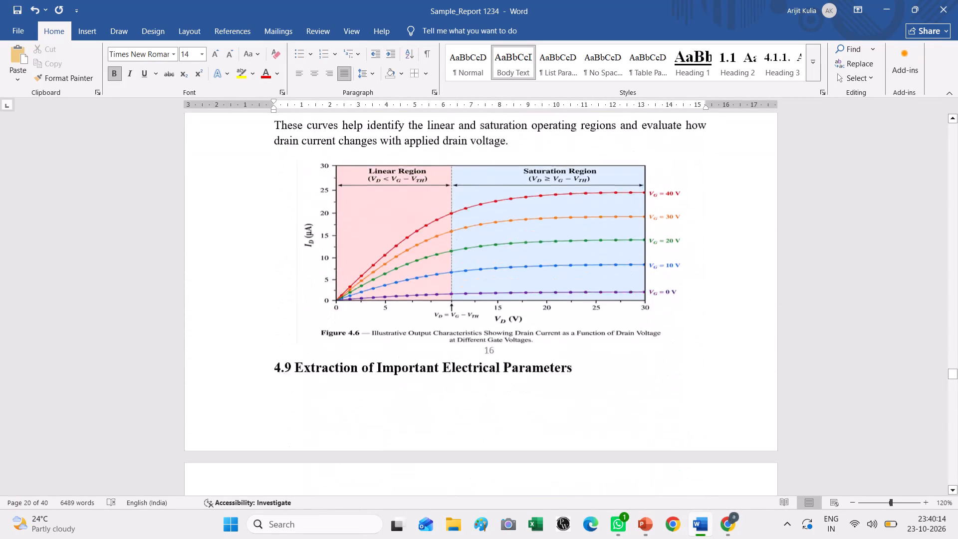
Review sections 4.9 to 4.12, including Equations 4.3 to 4.5, Figure 4.7, Table 4.3 and the chapter summary.
scroll(502, 205, down, 20)
scroll(501, 205, down, 1)
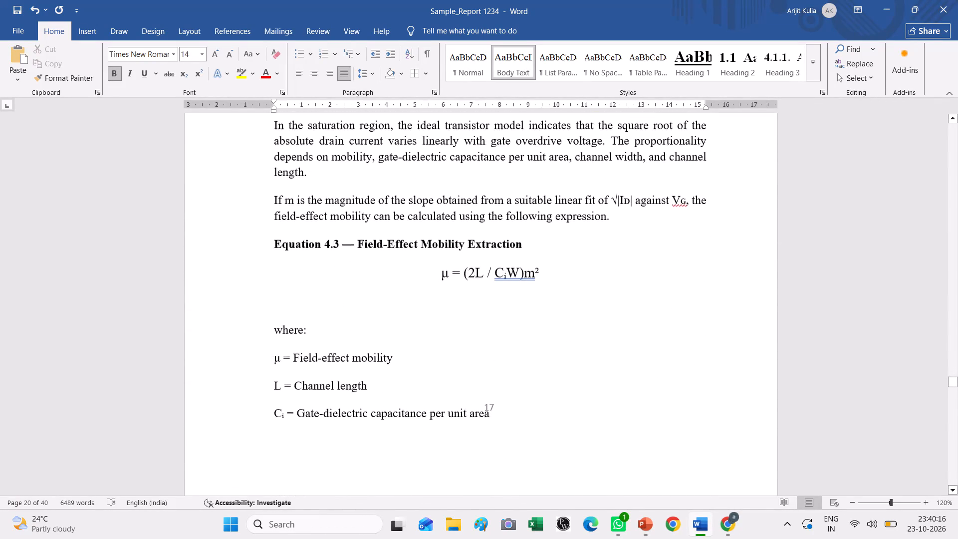
scroll(501, 205, down, 5)
scroll(501, 205, down, 17)
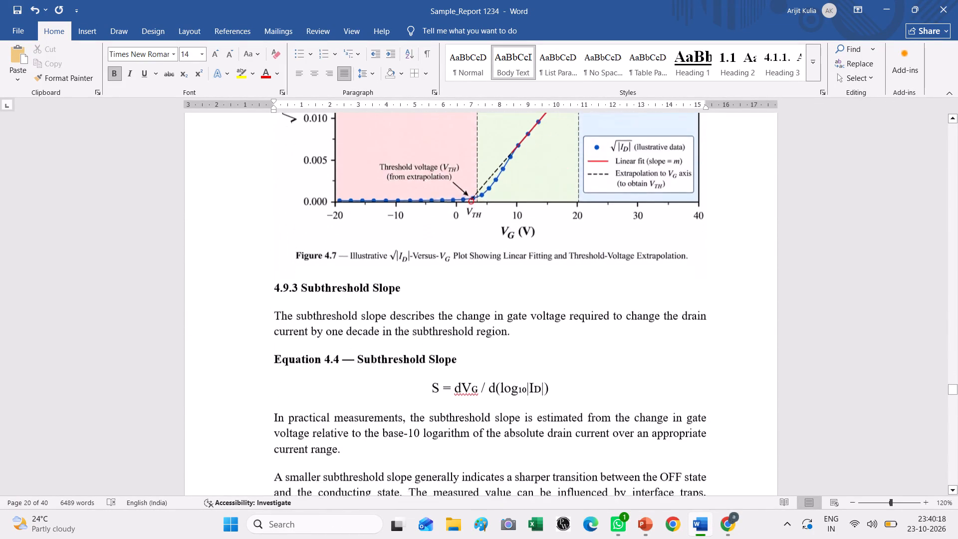
scroll(500, 206, down, 19)
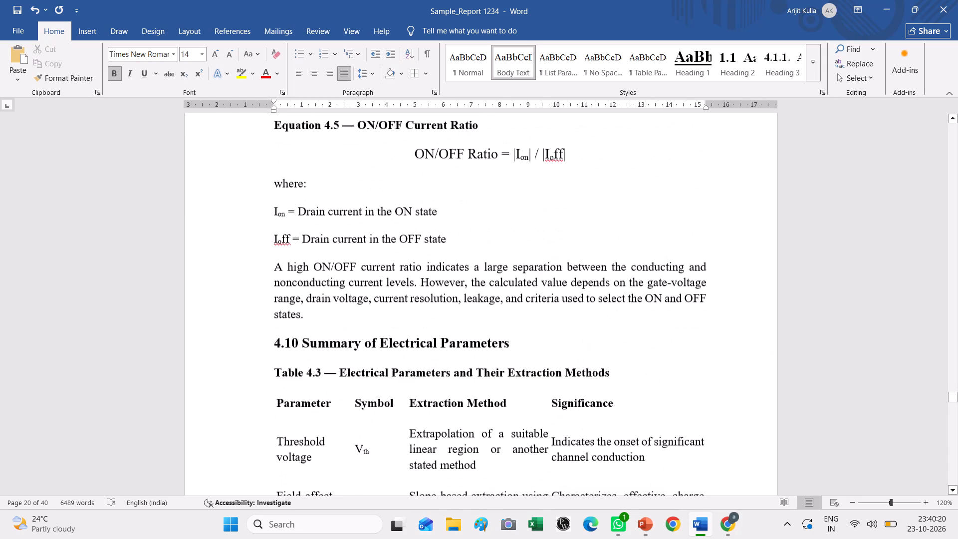
scroll(497, 203, up, 2)
scroll(488, 199, down, 11)
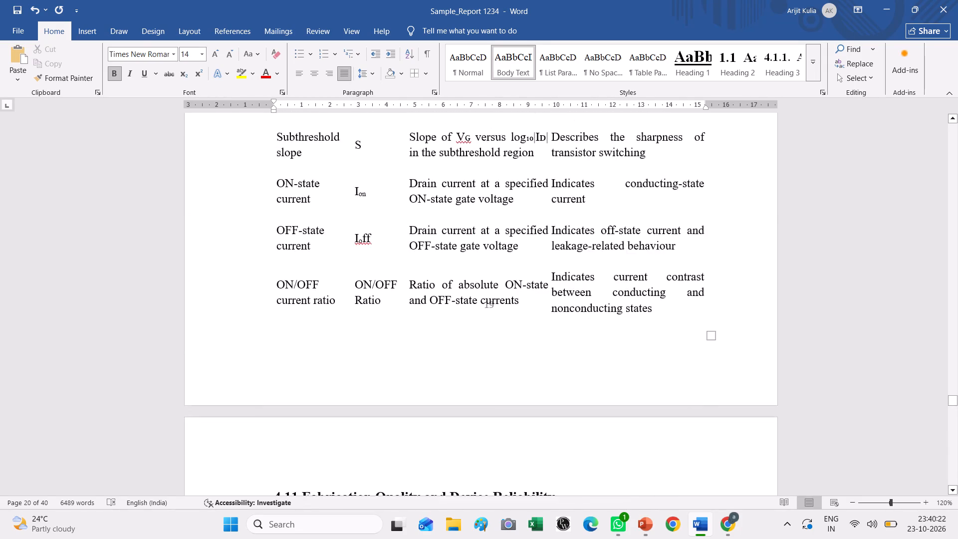
scroll(486, 202, down, 19)
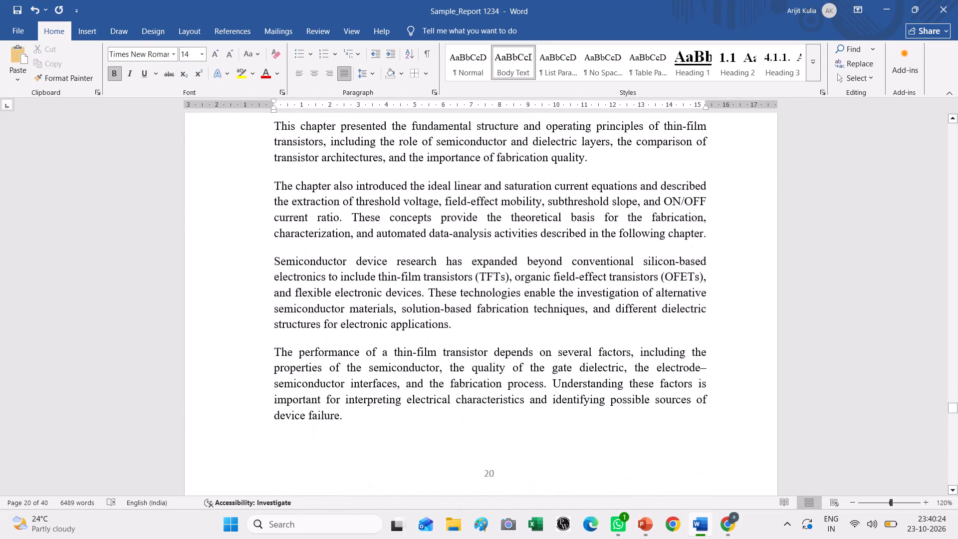
Examine the closing paragraphs of section 4.12 and the transition from chapter 4 to the Internship Work Description chapter.
scroll(485, 205, down, 3)
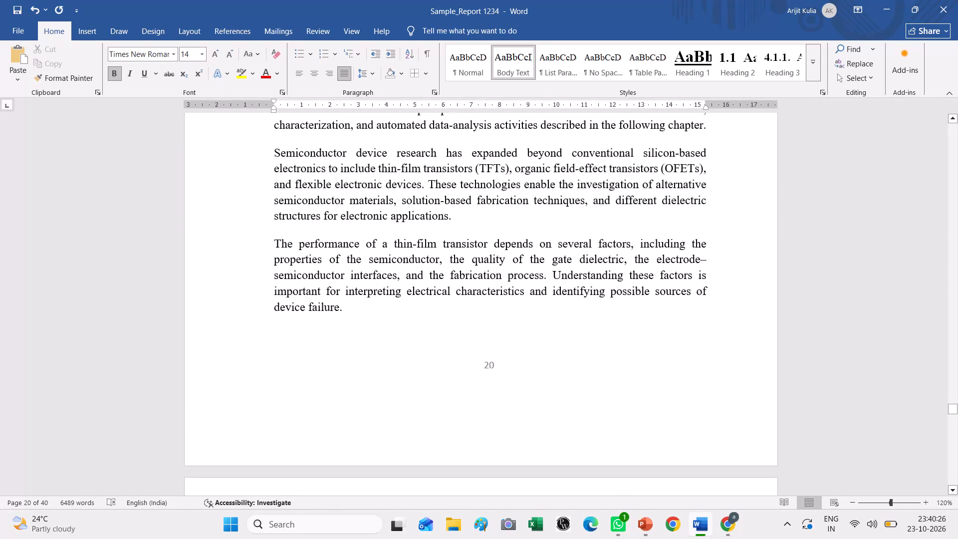
scroll(456, 209, down, 3)
scroll(456, 210, up, 5)
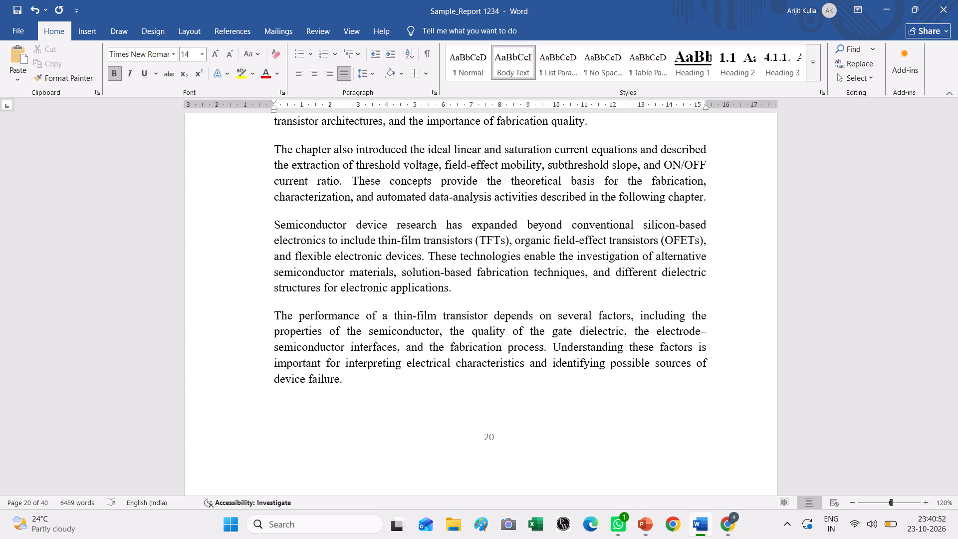
click(469, 227)
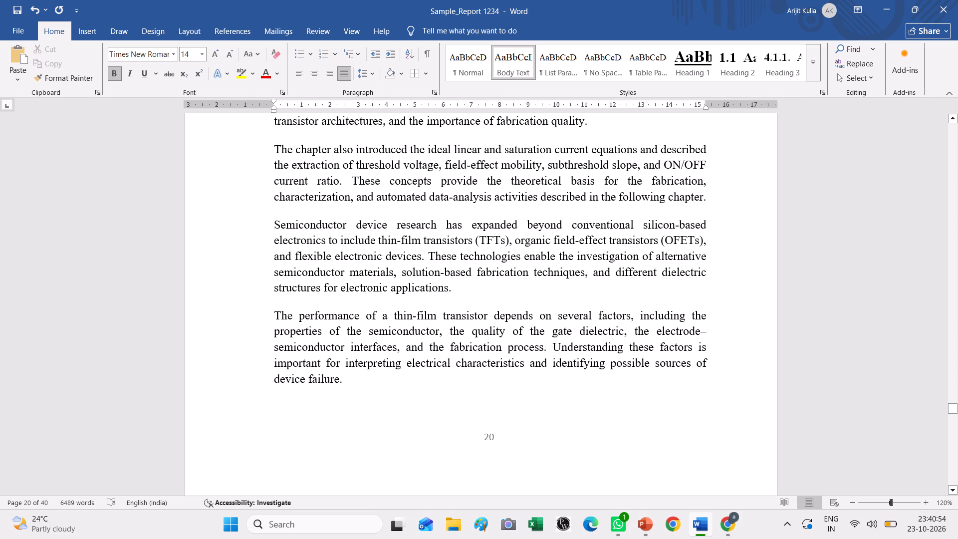
click(481, 295)
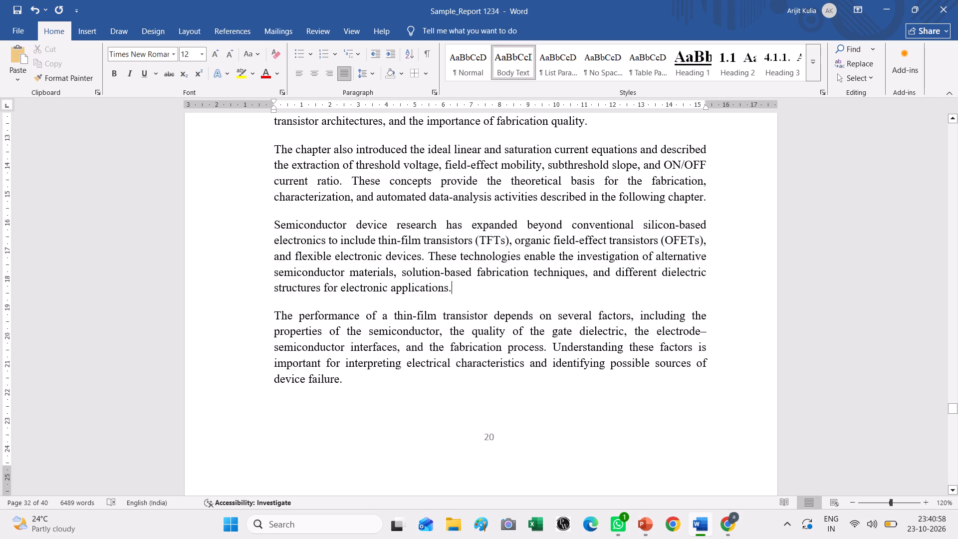
click(272, 313)
scroll(581, 341, down, 13)
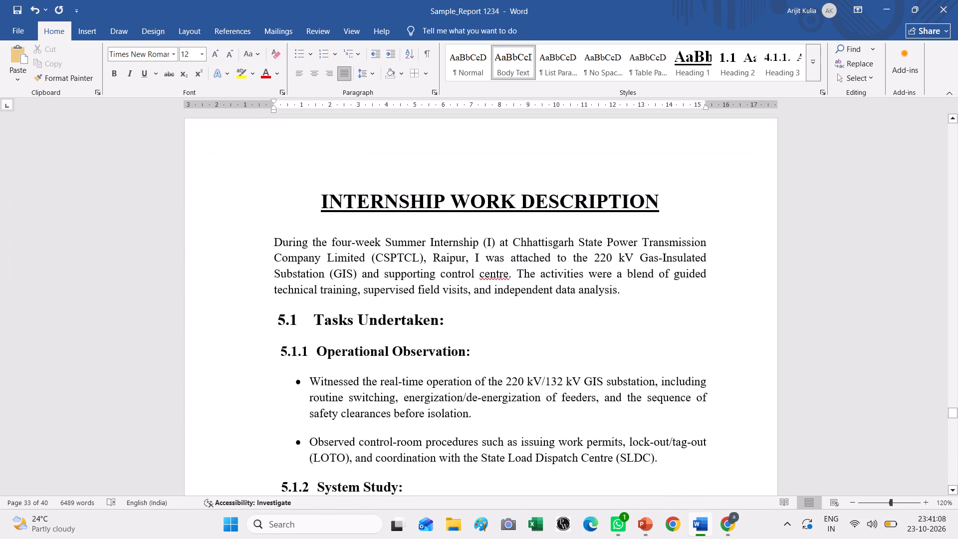
scroll(609, 351, down, 1)
scroll(609, 350, up, 15)
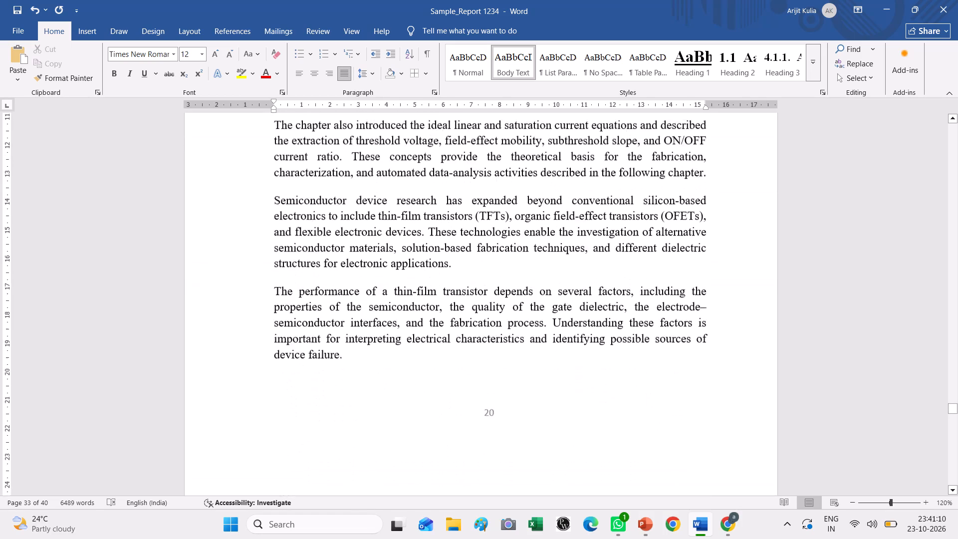
scroll(609, 350, up, 10)
scroll(610, 348, down, 2)
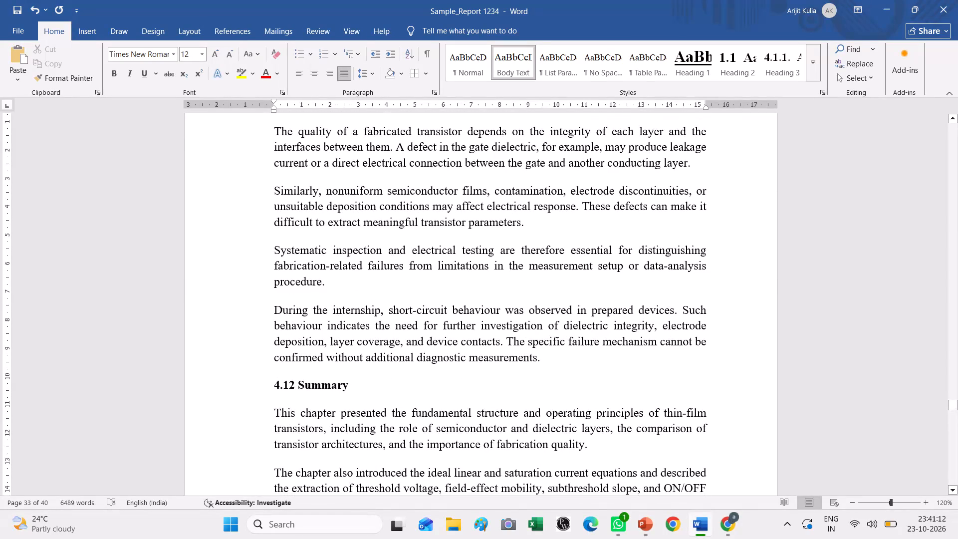
Set the font size of the "4.12 Summary" heading to 14.
drag(378, 385, 267, 382)
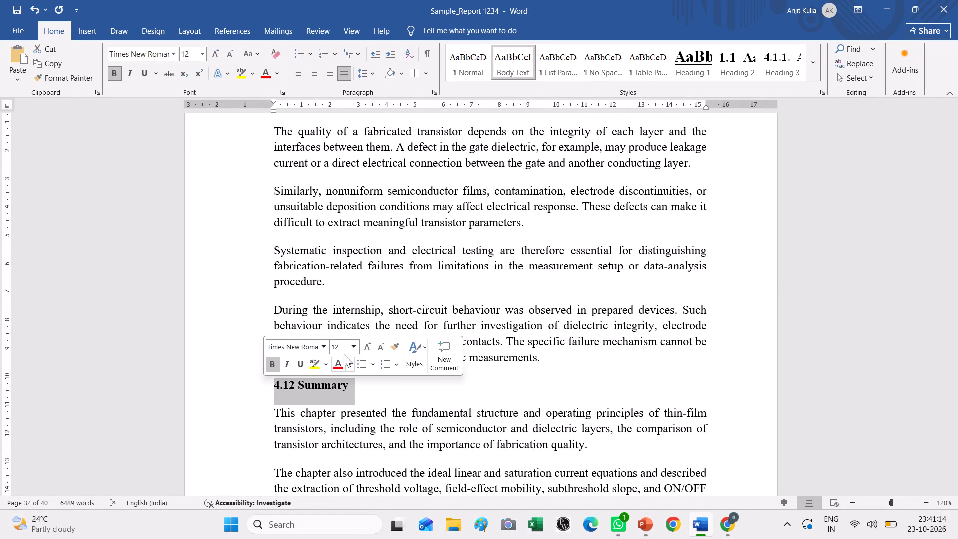
click(352, 348)
click(343, 214)
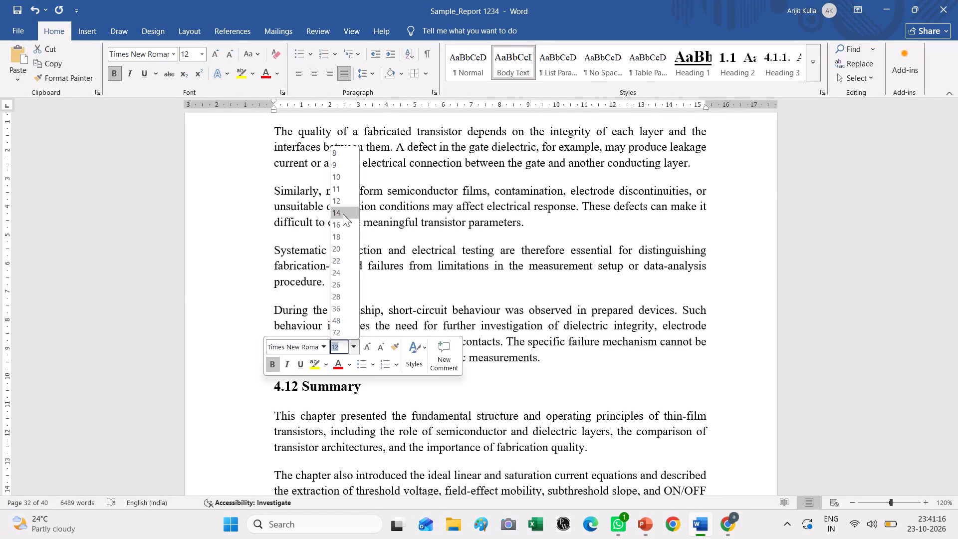
click(797, 292)
Compare the formatting of the "4.12 Summary" heading with the "4.11 Fabrication Quality and Device Reliability" heading.
scroll(368, 230, down, 7)
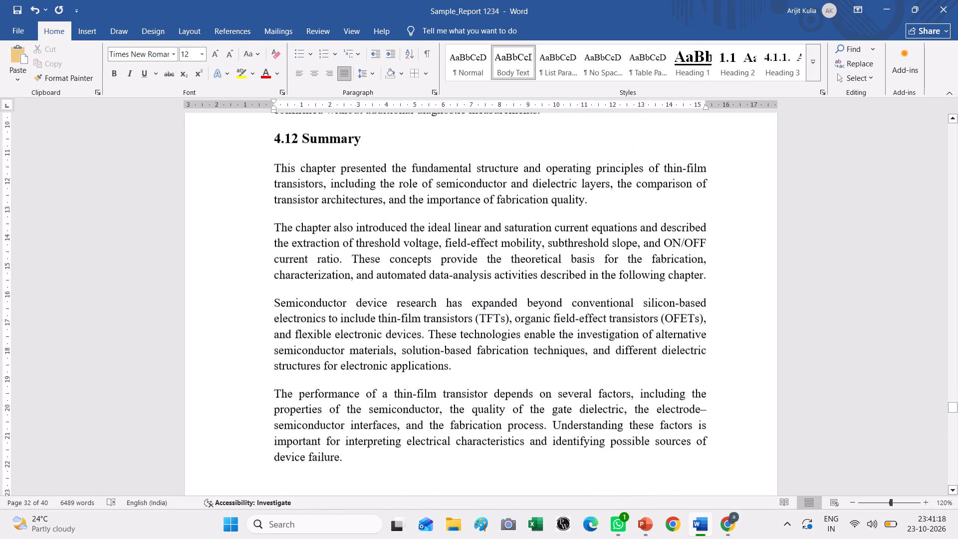
scroll(383, 222, up, 11)
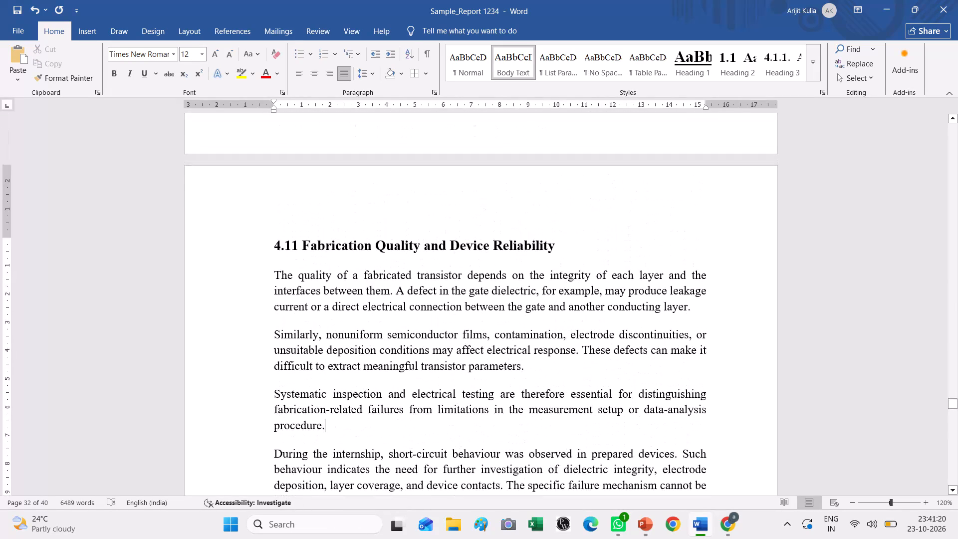
click(515, 237)
scroll(515, 247, down, 10)
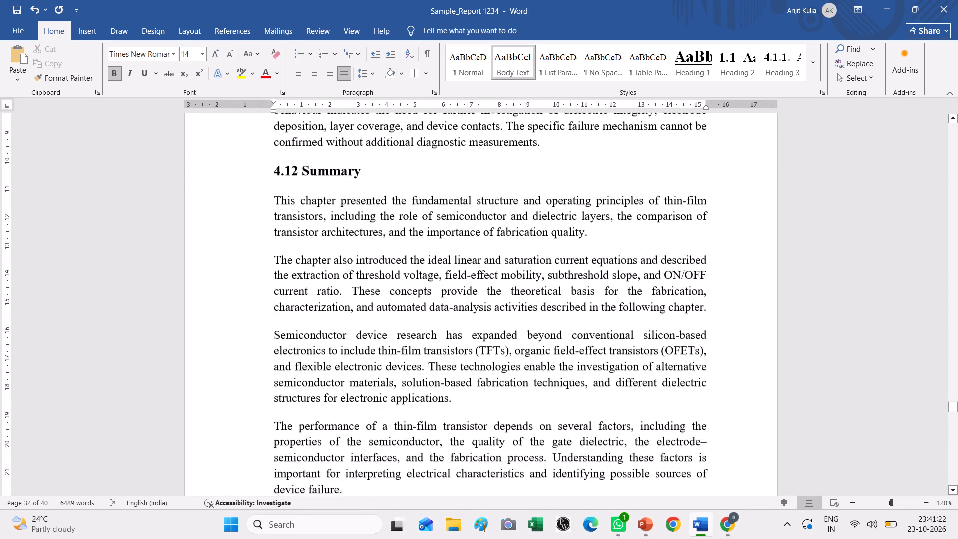
scroll(430, 239, up, 1)
click(346, 210)
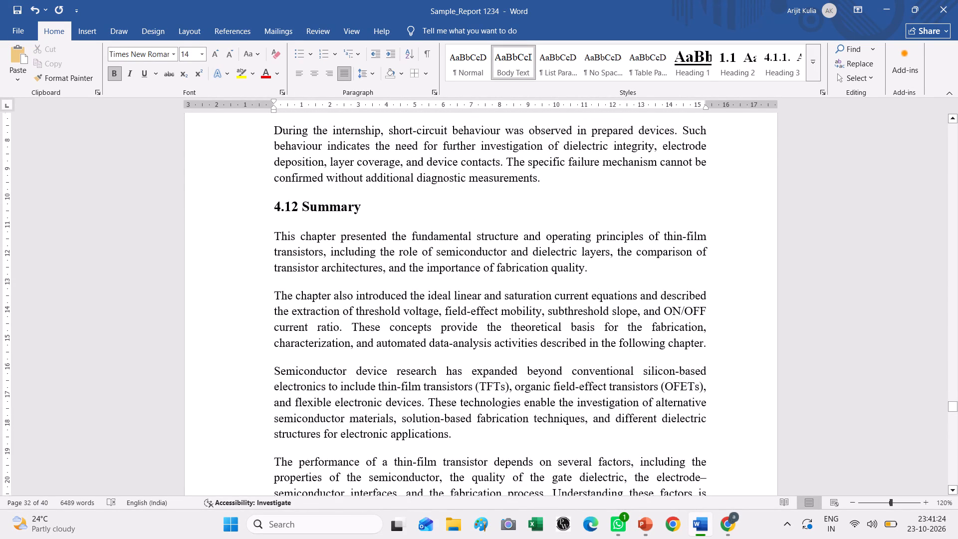
scroll(520, 276, up, 1)
scroll(521, 275, down, 2)
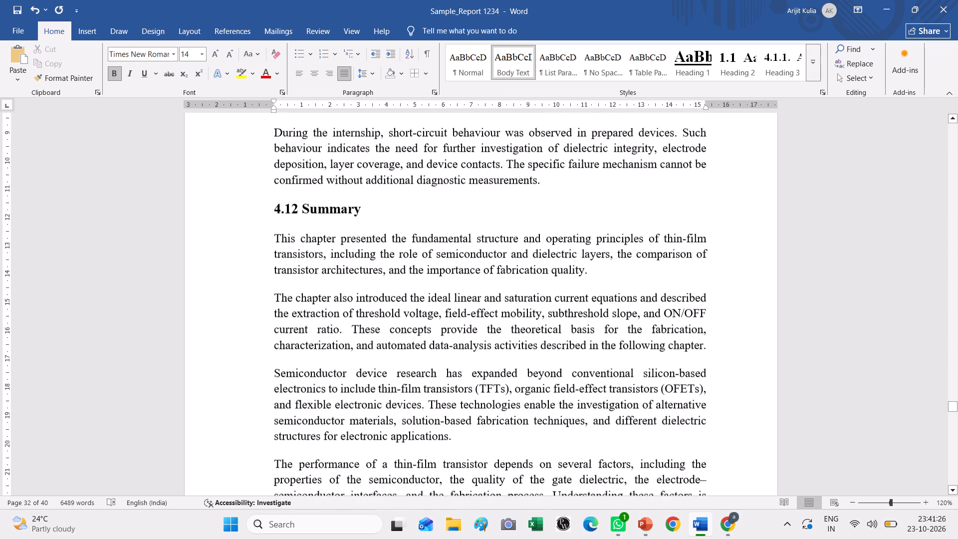
Review the Internship Work Description chapter from its introduction through sections 5.1 and 5.2 to section 5.3.2, Transformer Efficiency Calculations.
scroll(522, 275, down, 13)
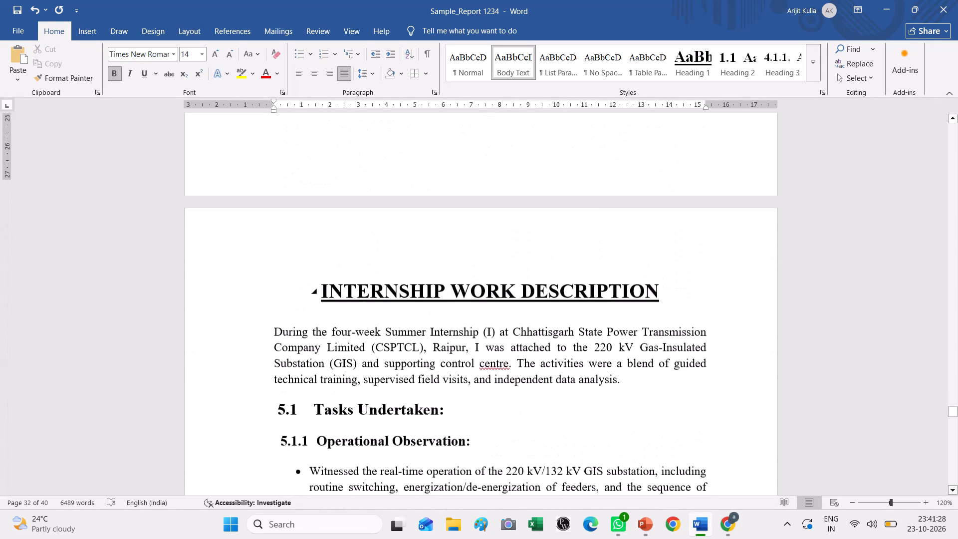
scroll(525, 274, down, 4)
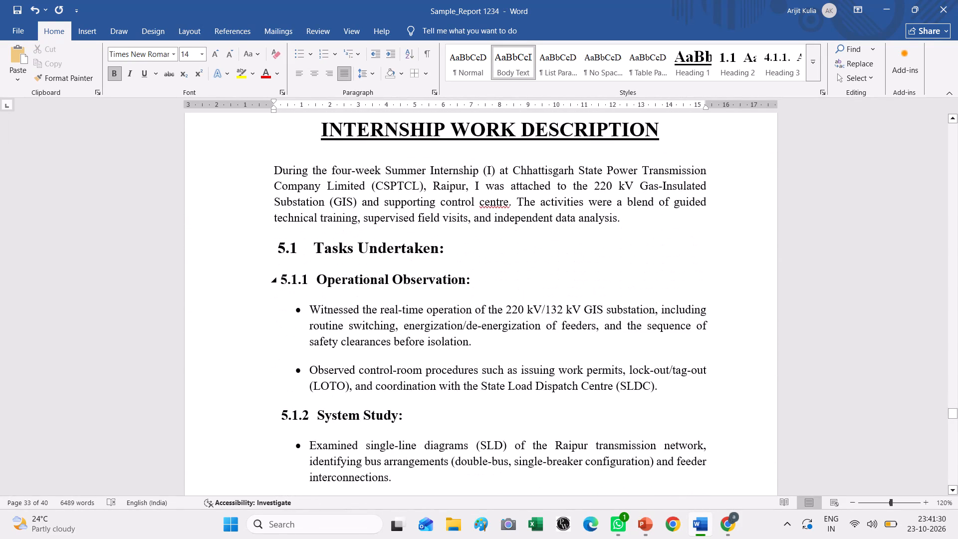
scroll(525, 274, up, 1)
scroll(525, 274, down, 5)
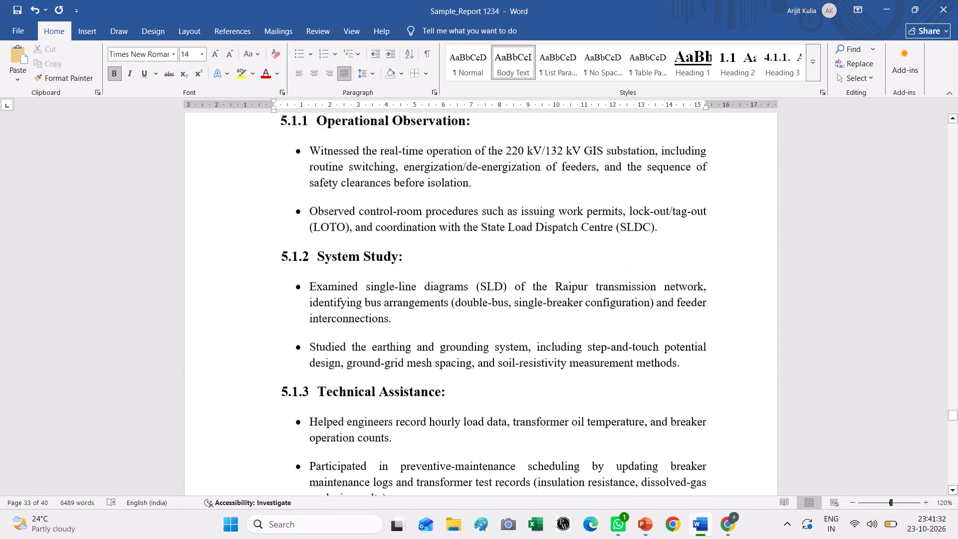
scroll(525, 274, down, 9)
scroll(525, 273, down, 15)
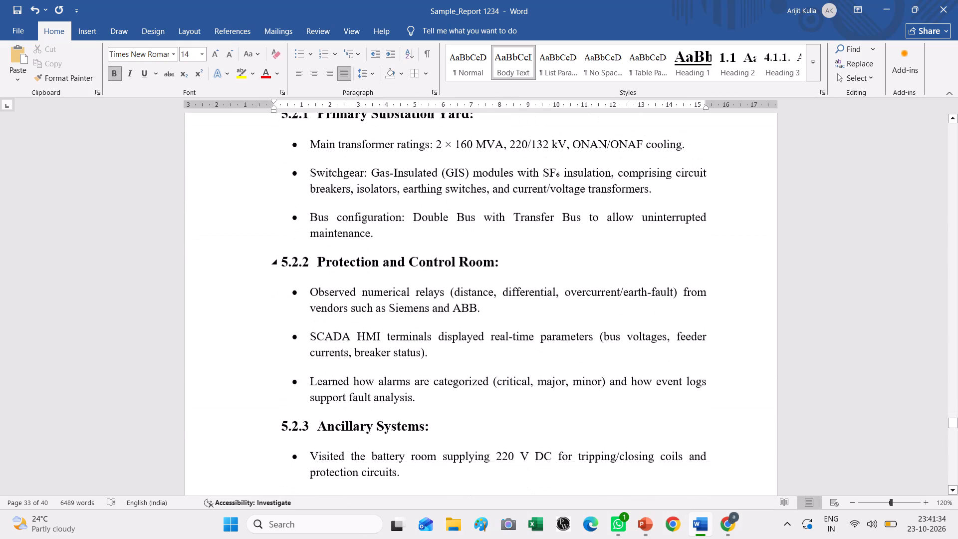
scroll(525, 276, down, 8)
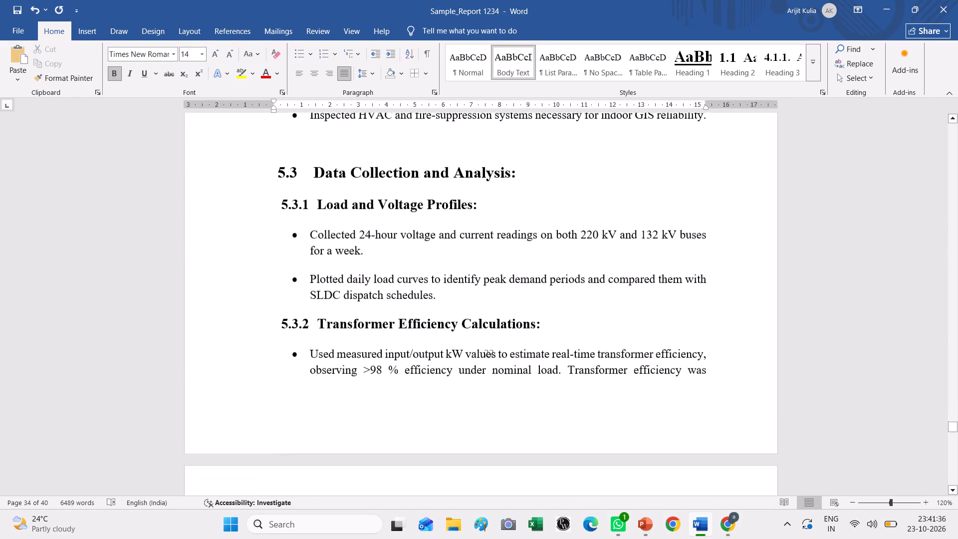
Review Equation 5.1 in section 5.3.2, and look back through chapter 4's parameter table and subthreshold slope to the mobility extraction figure.
scroll(525, 275, down, 8)
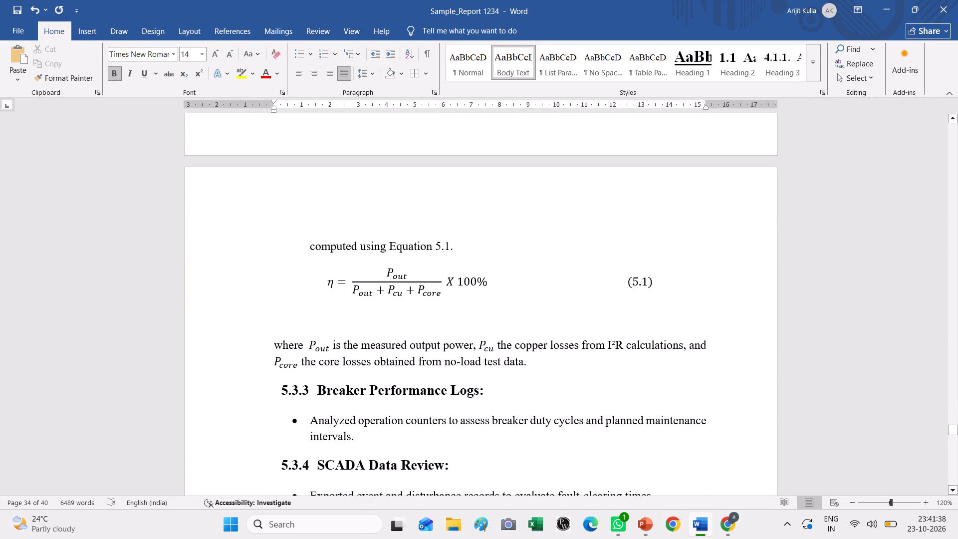
scroll(525, 275, down, 2)
scroll(525, 275, up, 6)
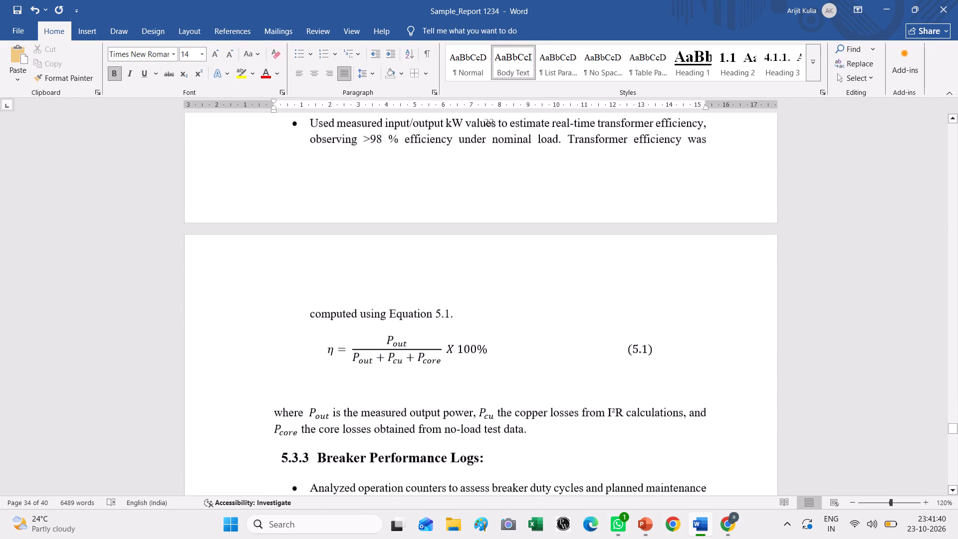
scroll(508, 257, up, 20)
scroll(508, 257, up, 15)
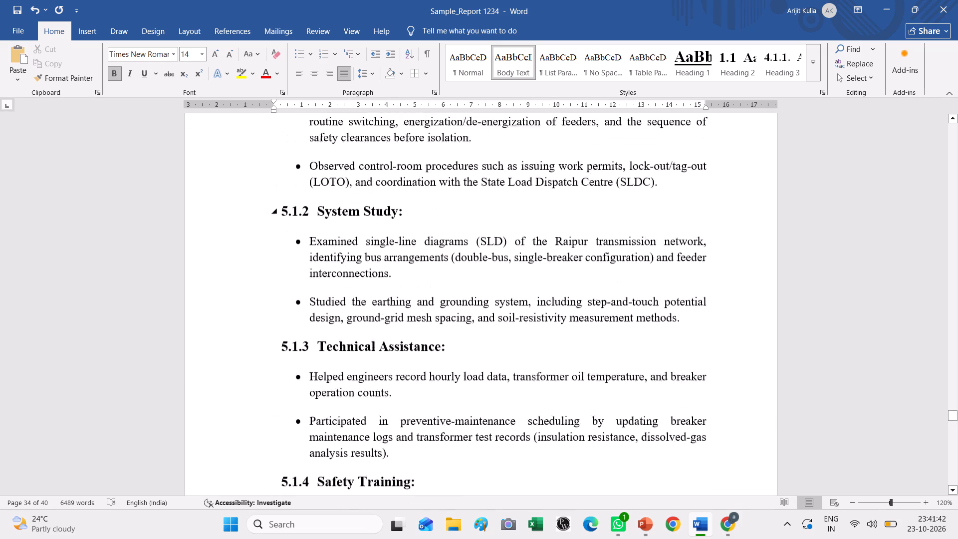
scroll(518, 255, up, 20)
scroll(518, 255, up, 15)
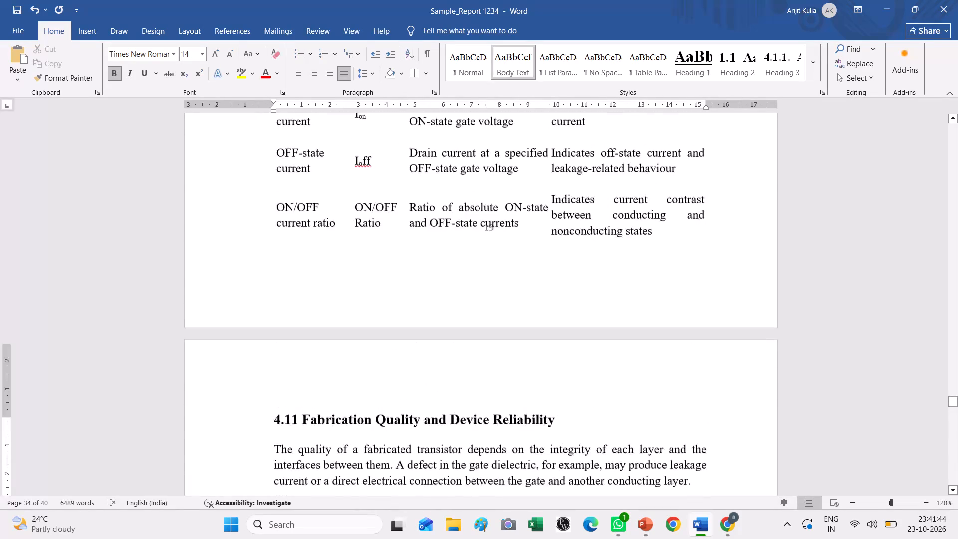
scroll(528, 256, up, 20)
scroll(528, 256, up, 10)
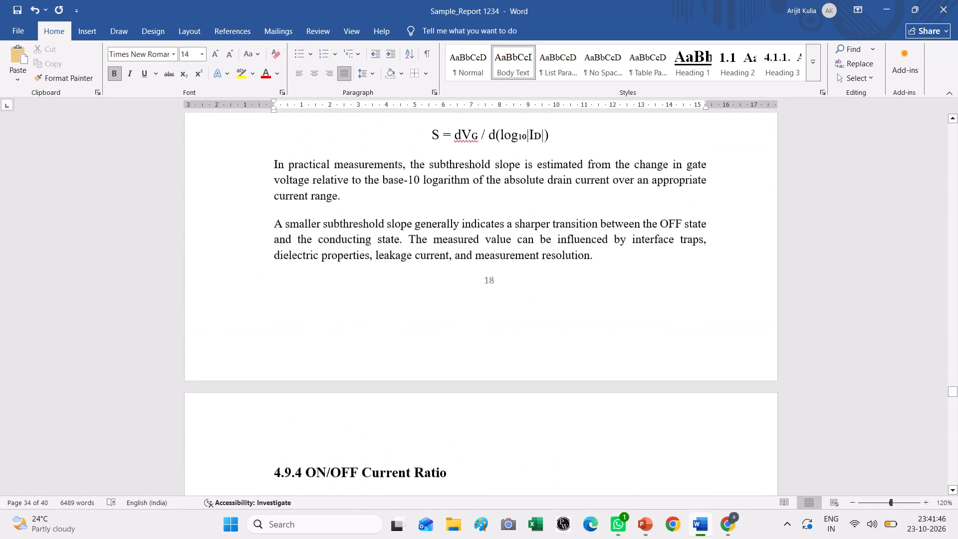
scroll(529, 254, up, 16)
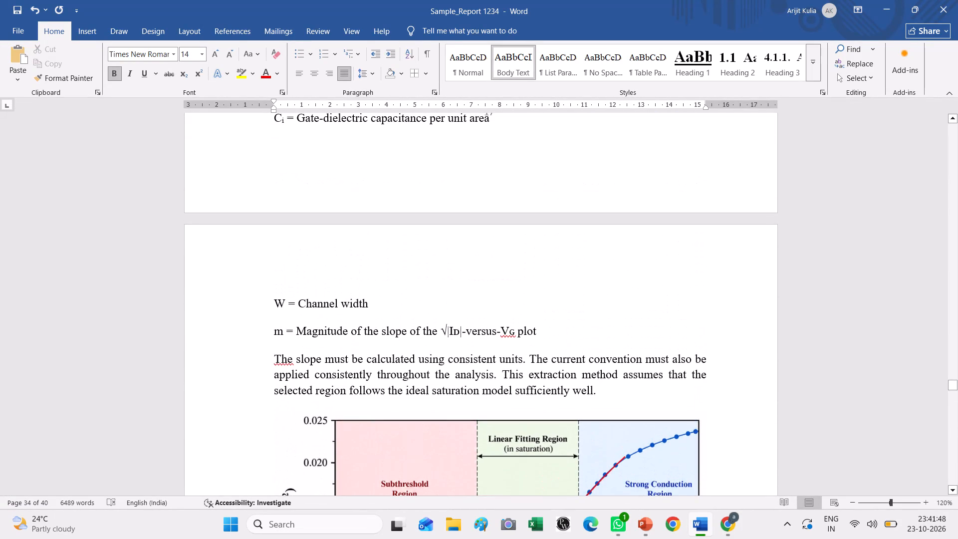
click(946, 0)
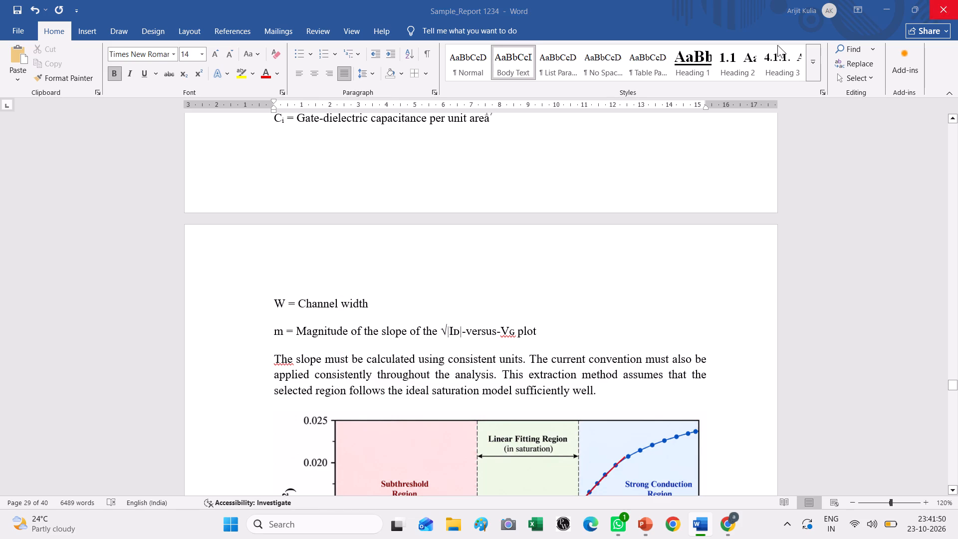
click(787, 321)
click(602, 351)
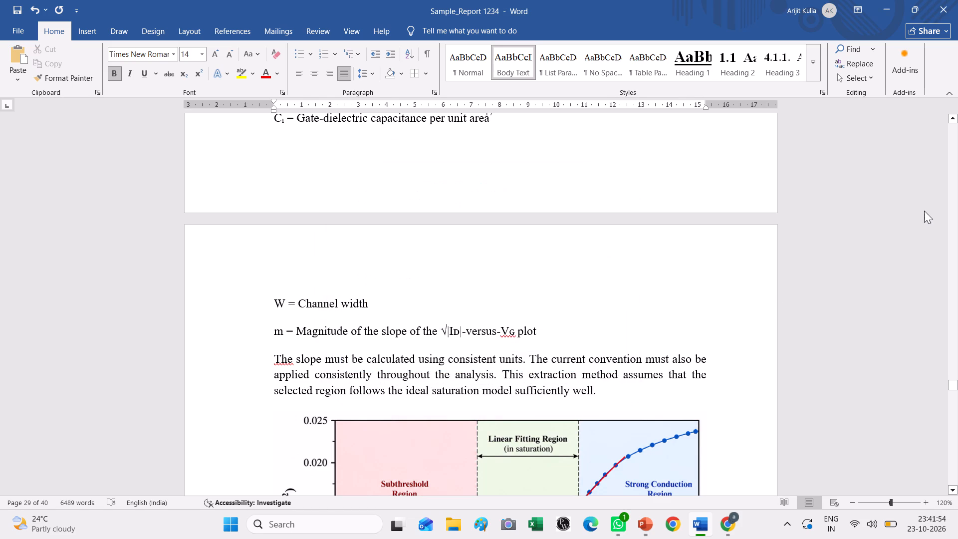
Save the Sample_Report 1234 document.
key(ctrl+s)
key(ctrl+s)
key(ctrl+s)
key(ctrl+s)
key(ctrl+s)
key(ctrl+s)
key(ctrl+s)
key(ctrl+s)
key(ctrl+s)
key(ctrl+s)
key(ctrl+s)
key(ctrl+s)
key(ctrl+s)
key(ctrl+s)
key(ctrl+s)
key(ctrl+s)
key(ctrl+s)
key(ctrl+s)
key(ctrl+s)
key(ctrl+s)
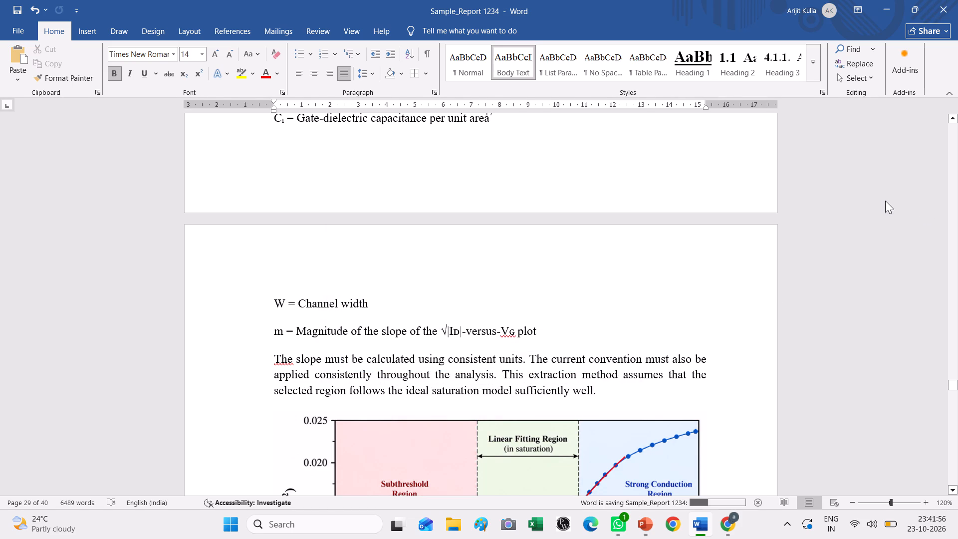
Close the saved Sample_Report 1234 document.
click(952, 0)
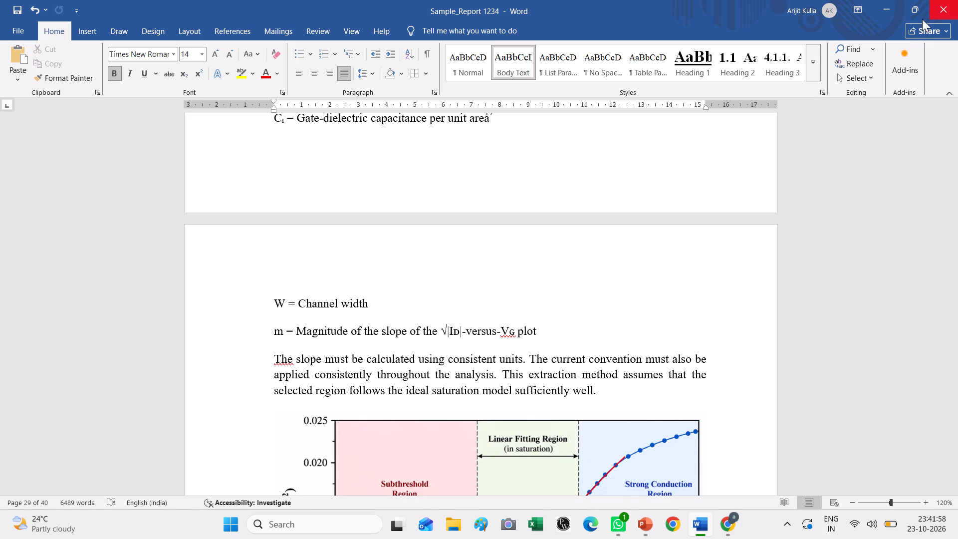